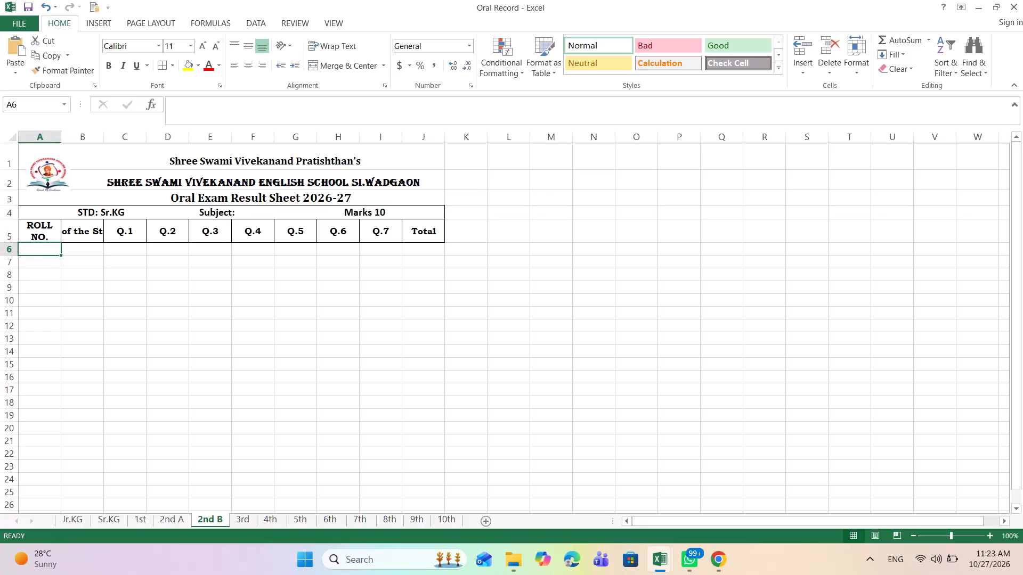
Paste the copied student list starting at cell B6 and widen column B until the full names fit.
click(85, 246)
key(ctrl+v)
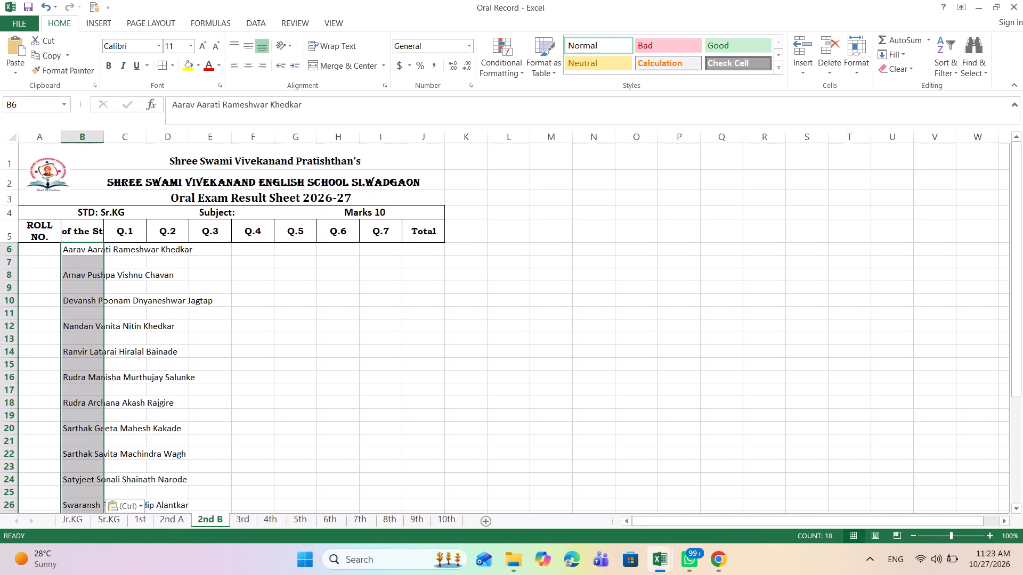
drag(102, 138, 163, 158)
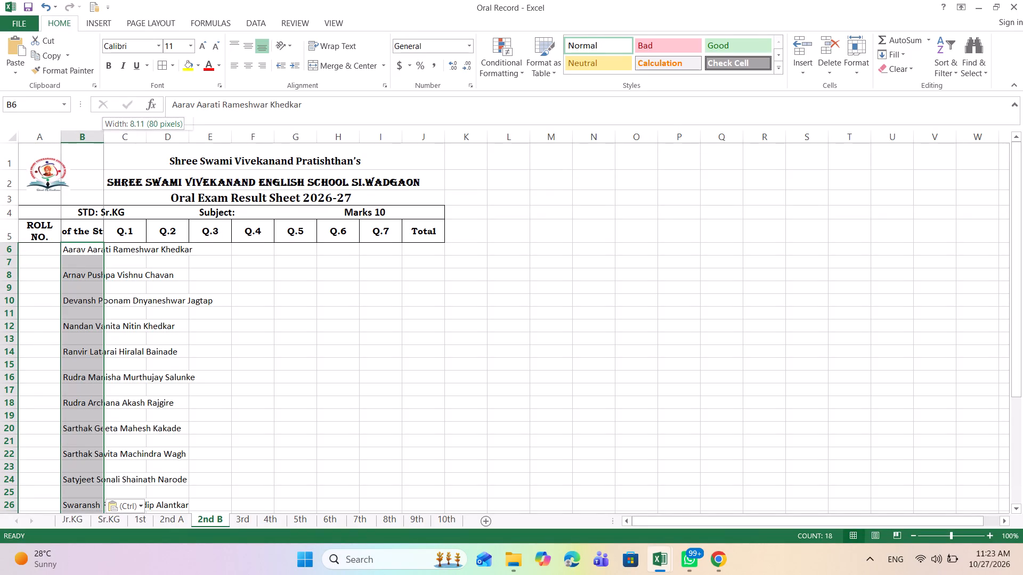
drag(163, 158, 220, 179)
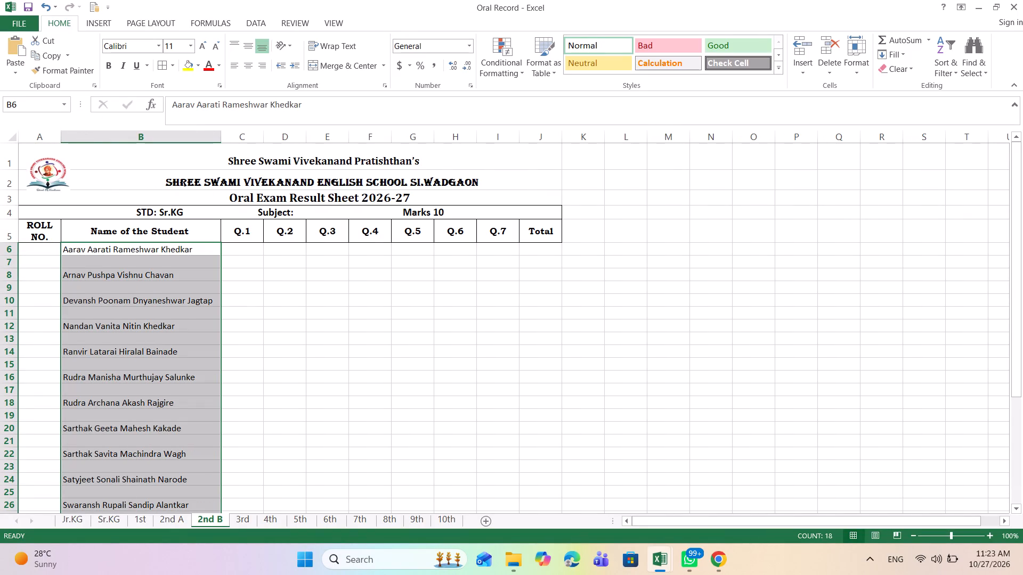
Remove the second word of the student's name in cell B6, keeping the first name and the last two words.
double_click(111, 252)
key(BackSpace)
key(BackSpace)
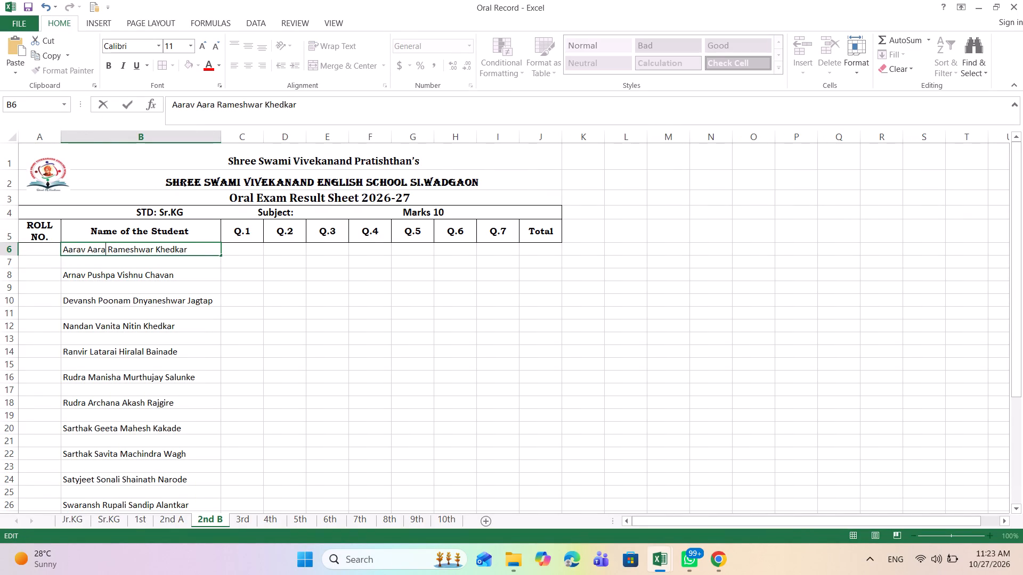
key(BackSpace)
key(BackSpace)
key(BackSpace)
key(BackSpace)
key(BackSpace)
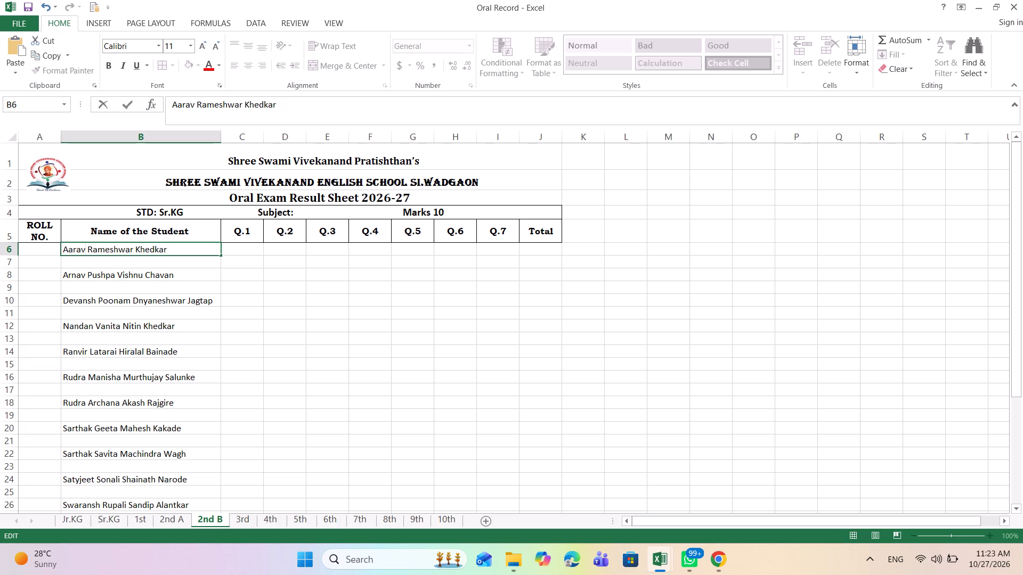
Delete the empty sheet row 7 between the first two students.
click(48, 260)
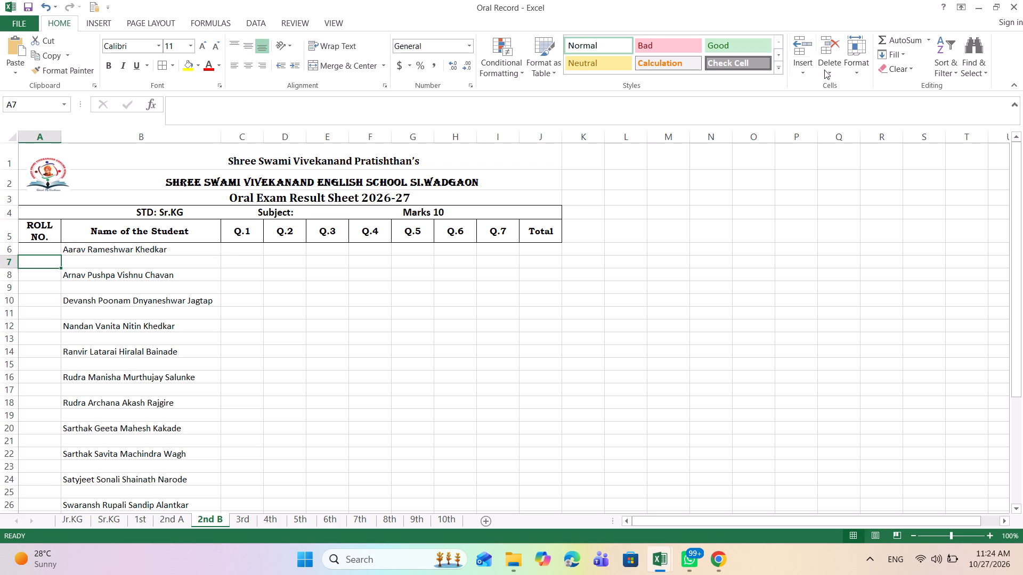
click(829, 71)
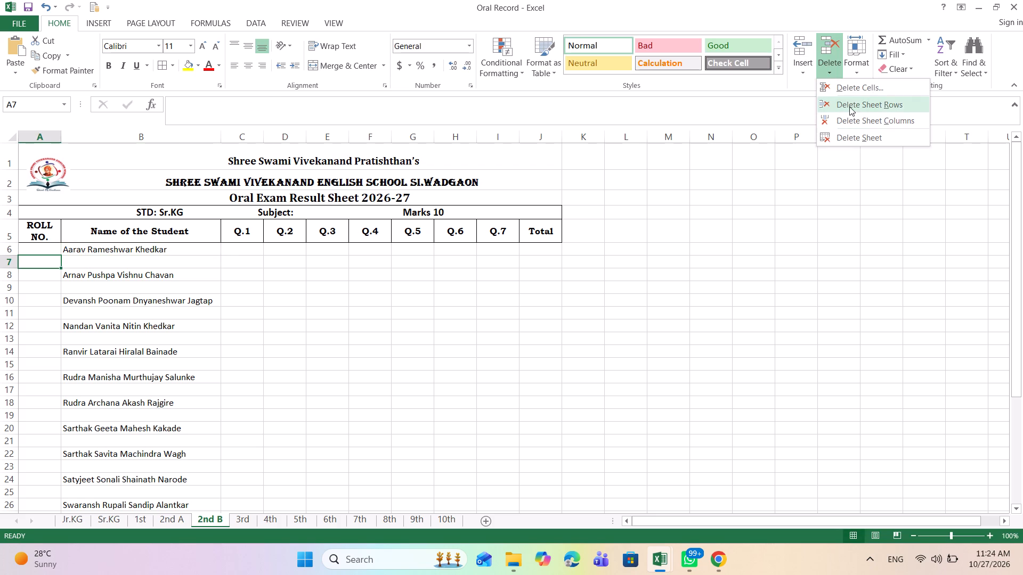
click(849, 106)
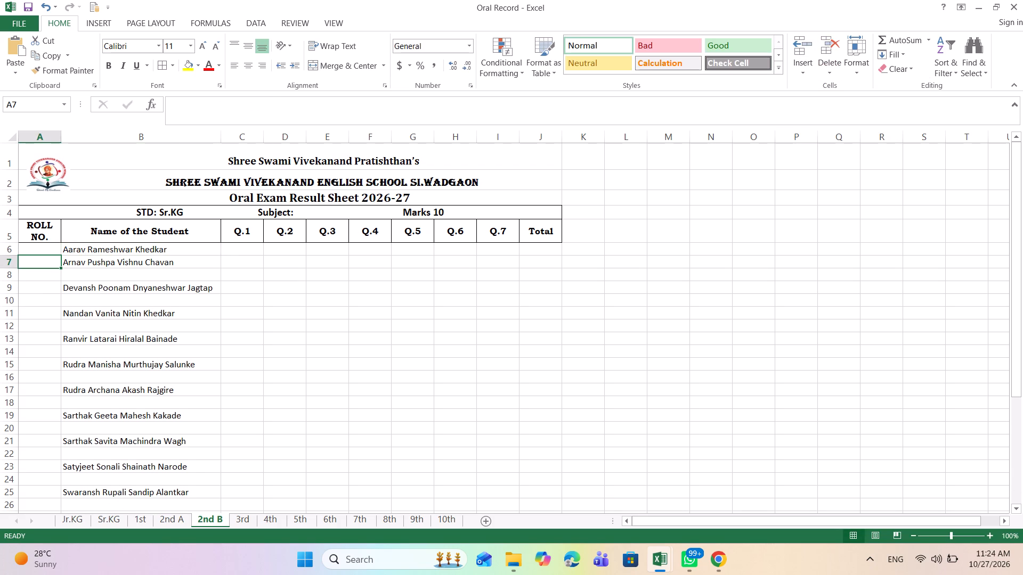
Remove the second word of the student's name in cell B7, leaving single spaces between the remaining words.
double_click(110, 266)
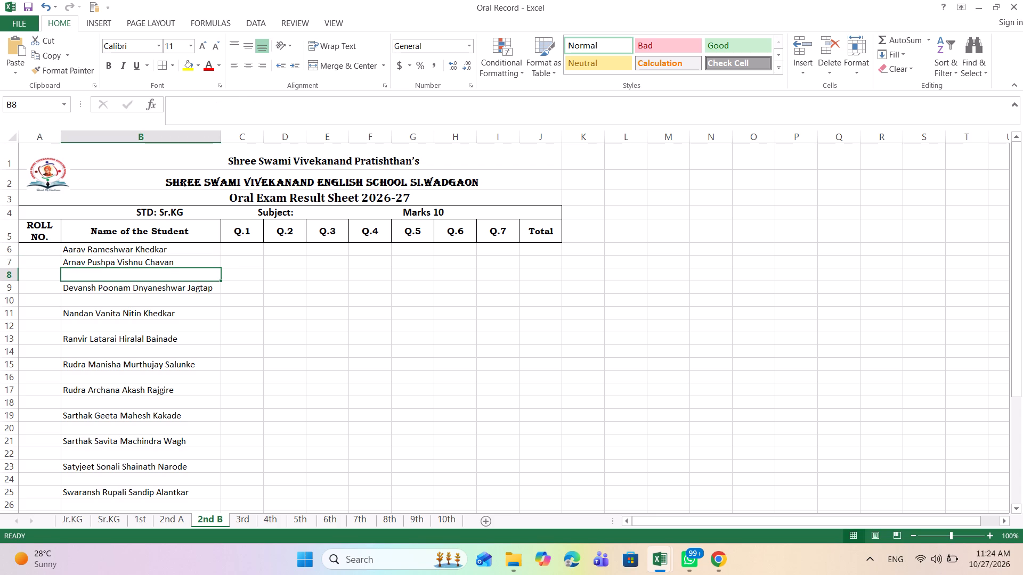
double_click(112, 265)
key(Right)
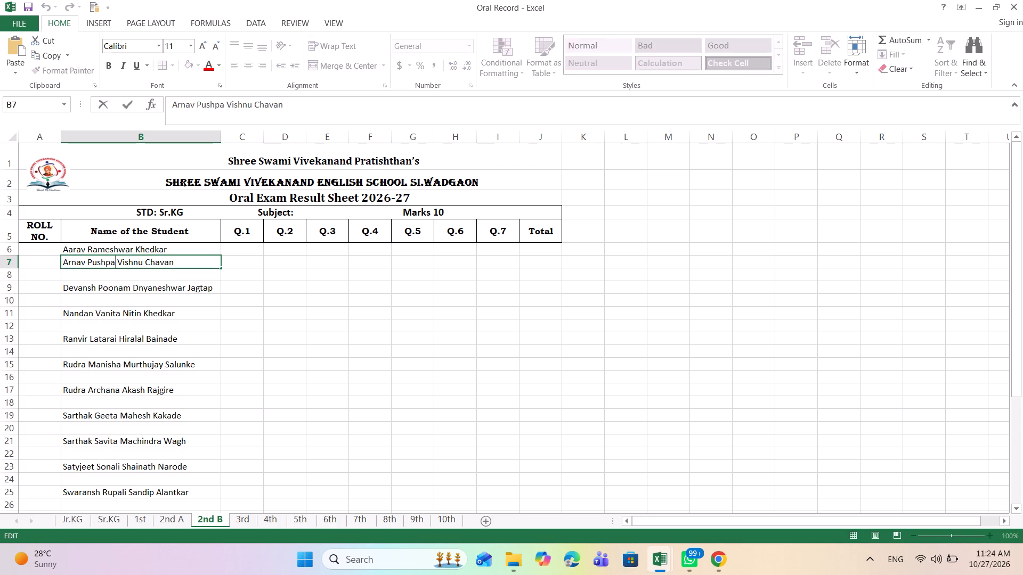
key(BackSpace)
key(BackSpace)
key(BackSpace)
key(BackSpace)
key(BackSpace)
key(BackSpace)
key(BackSpace)
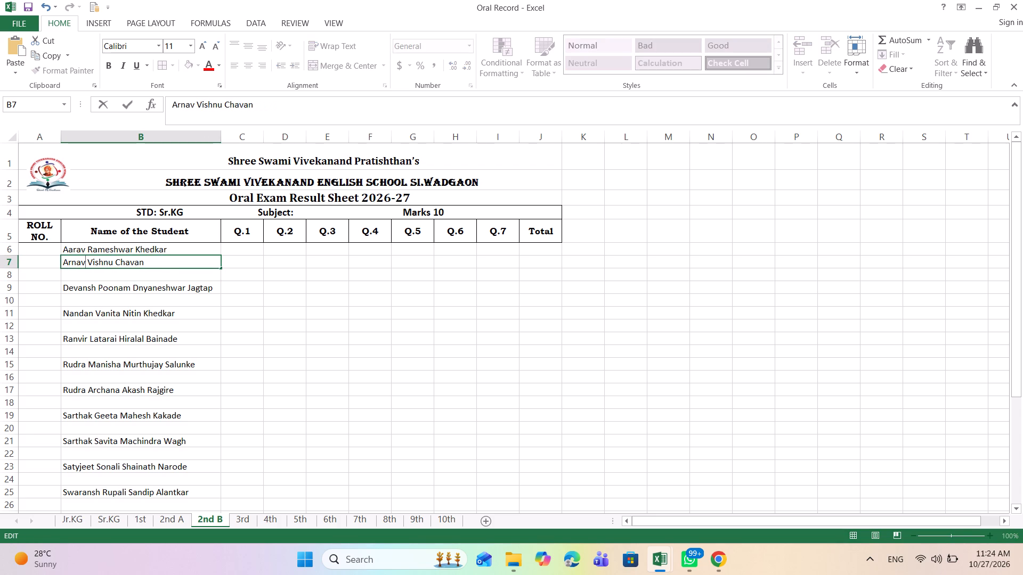
Remove the second word of the student's name in cell B9, keeping the other three words.
double_click(126, 288)
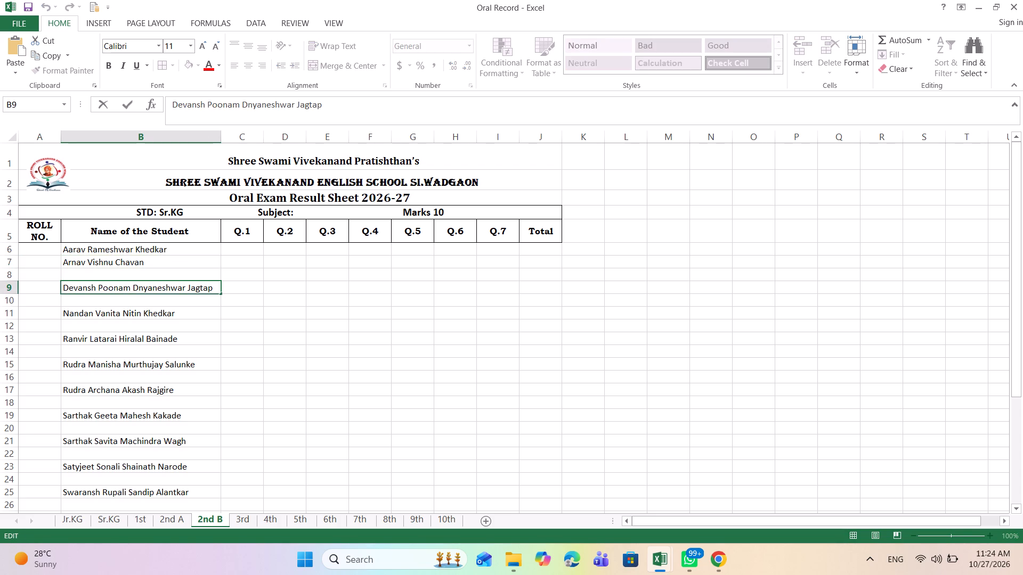
key(Right)
key(BackSpace)
key(BackSpace)
key(BackSpace)
key(BackSpace)
key(BackSpace)
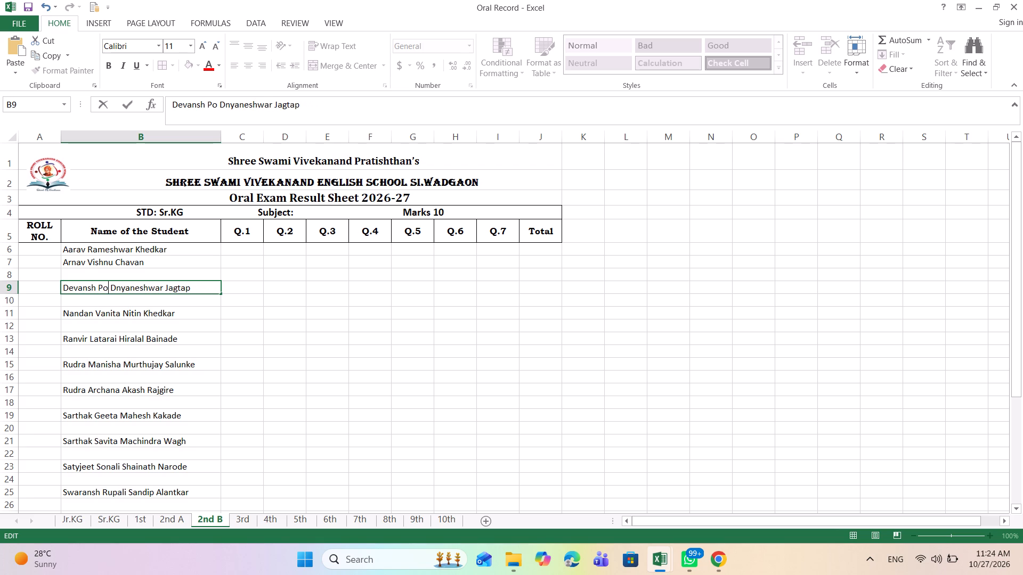
key(BackSpace)
key(BackSpace)
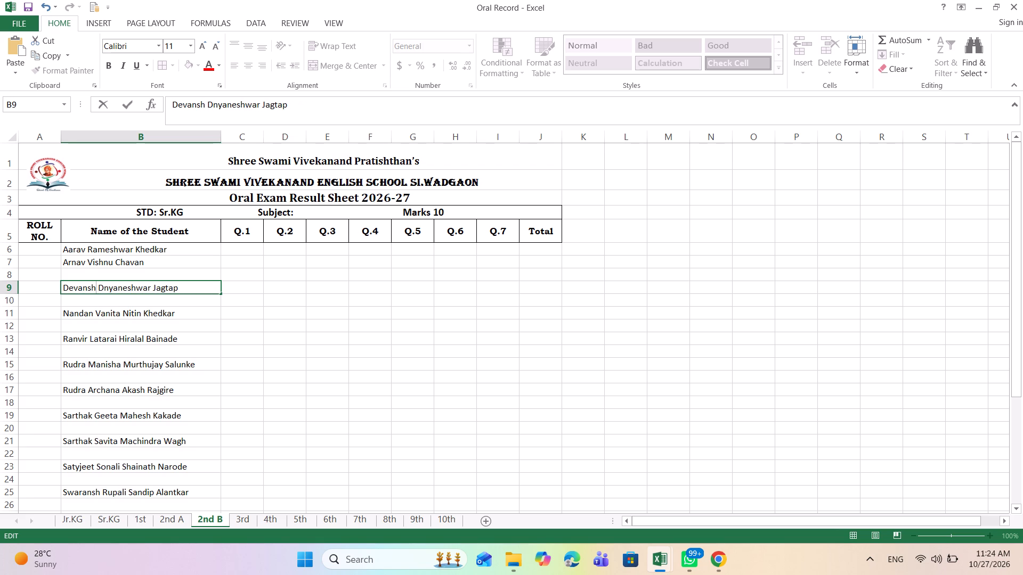
Remove the second word of the student's name in cell B11, keeping the other three words.
double_click(114, 316)
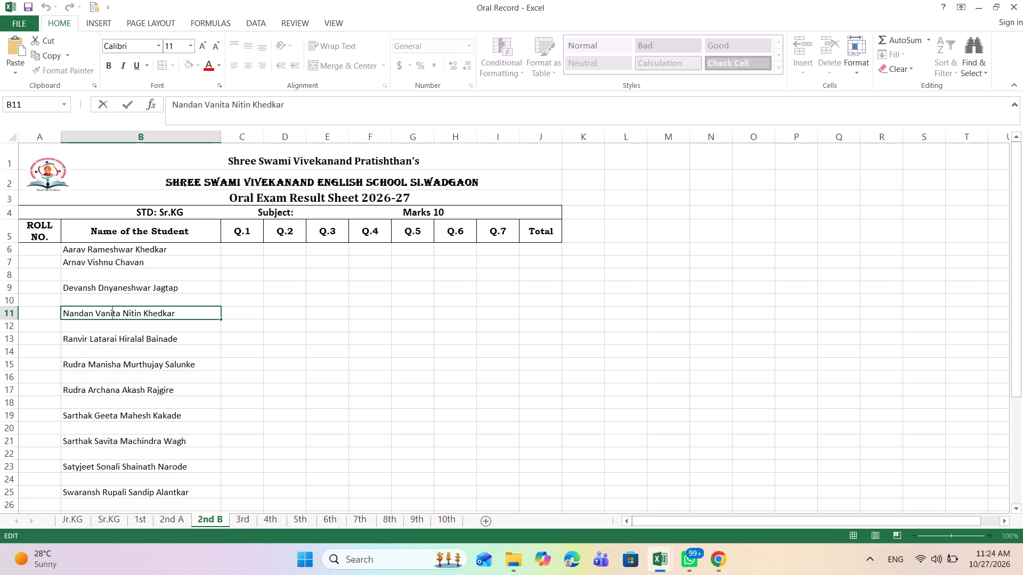
click(119, 316)
key(BackSpace)
key(BackSpace)
key(BackSpace)
key(BackSpace)
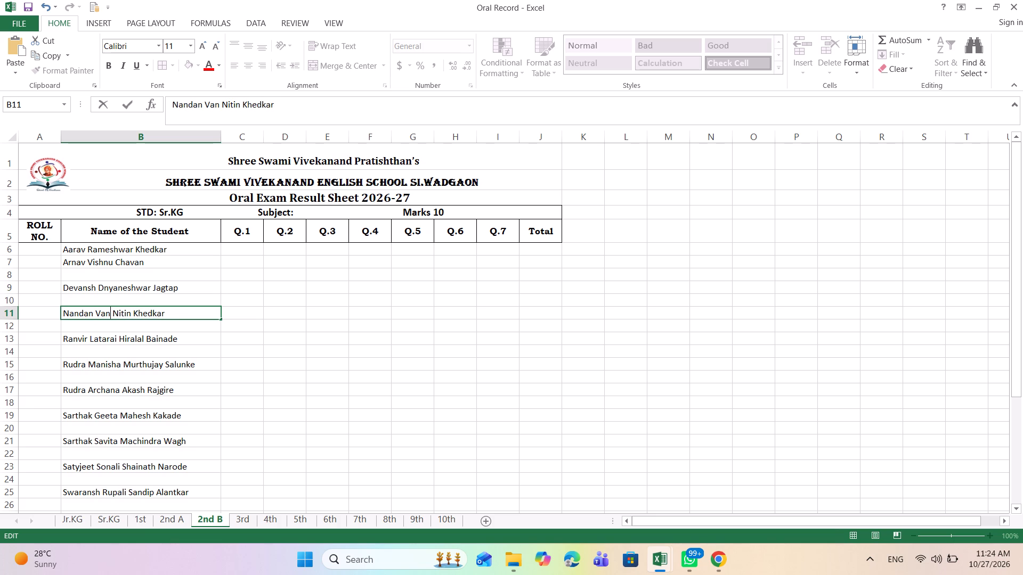
key(BackSpace)
key(BackSpace)
key(BackSpace)
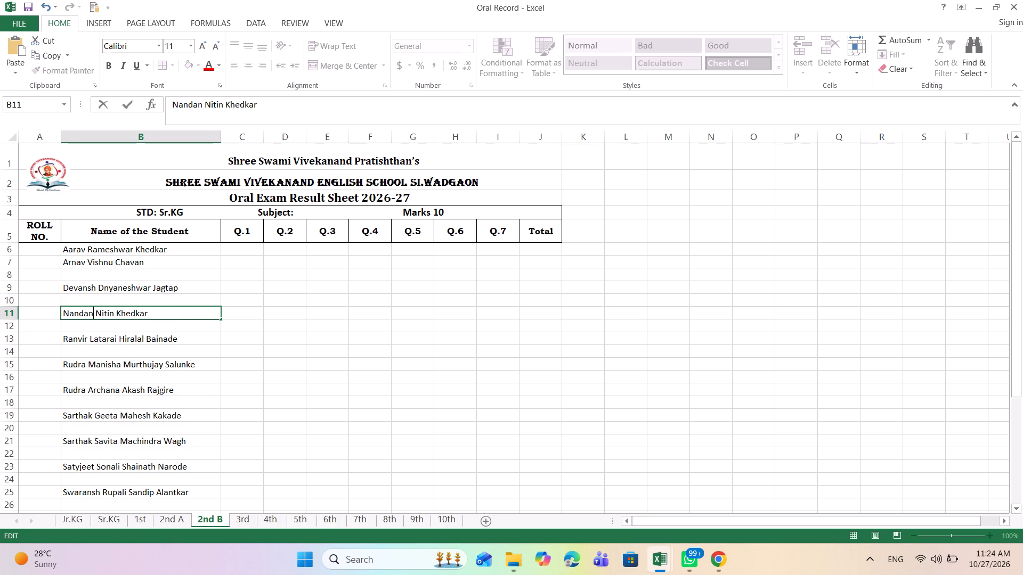
Remove the second word of the student's name in cell B13, keeping the other three words.
double_click(113, 340)
key(Right)
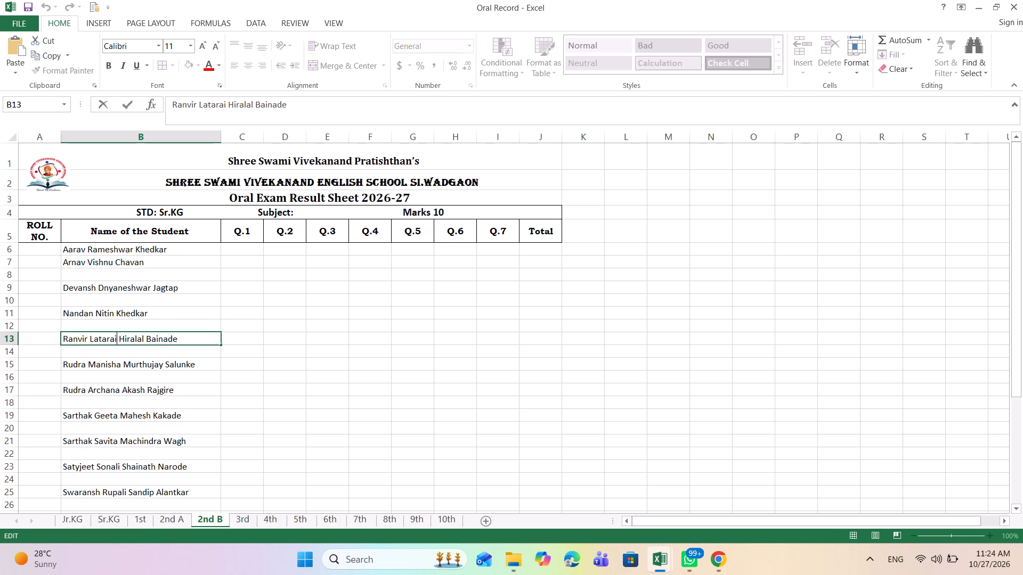
key(BackSpace)
key(BackSpace)
key(BackSpace)
key(BackSpace)
key(BackSpace)
key(BackSpace)
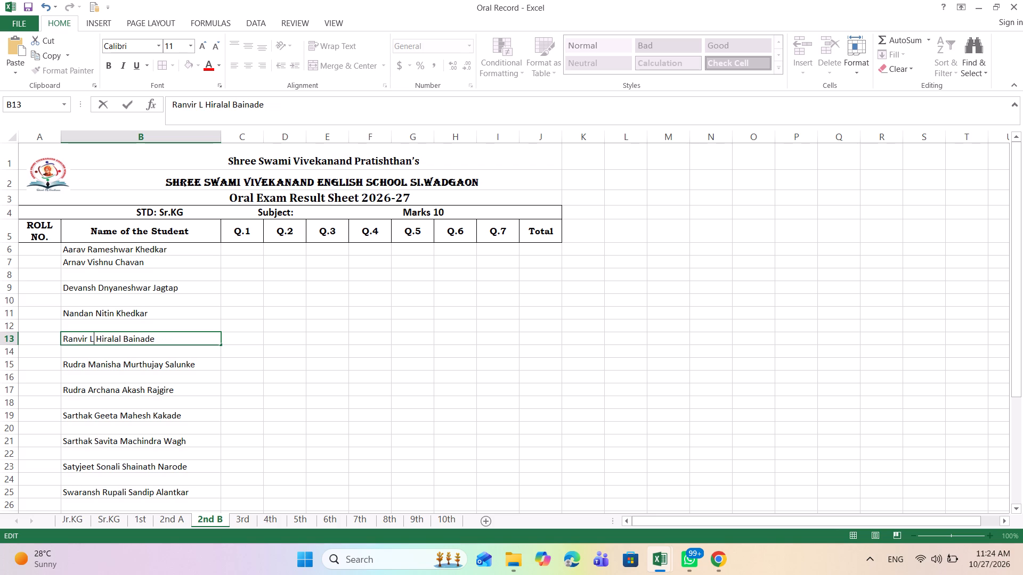
key(BackSpace)
key(BackSpace)
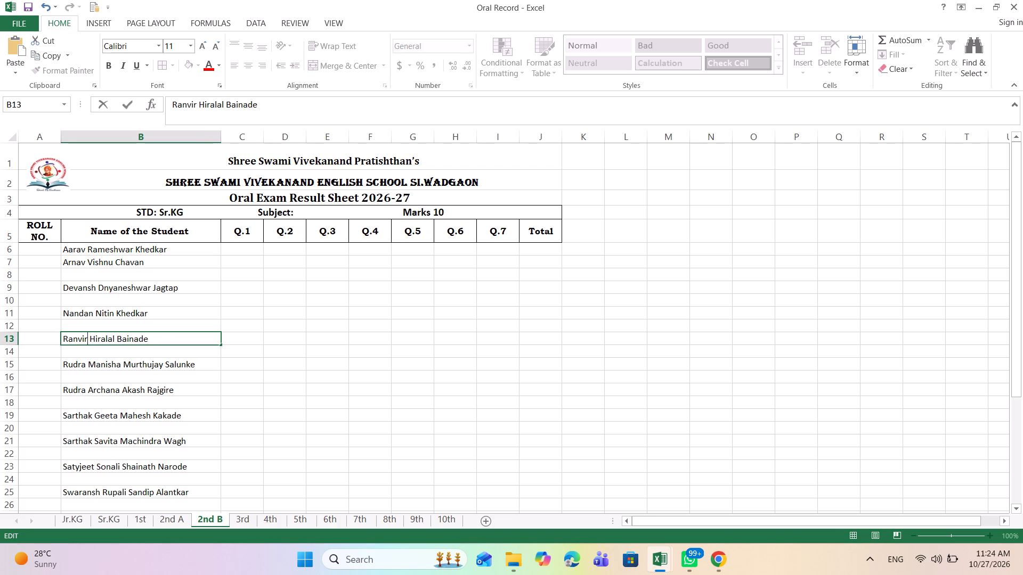
Remove the second word of the student's name in cell B15, keeping the first name Rudra complete.
double_click(117, 368)
double_click(123, 367)
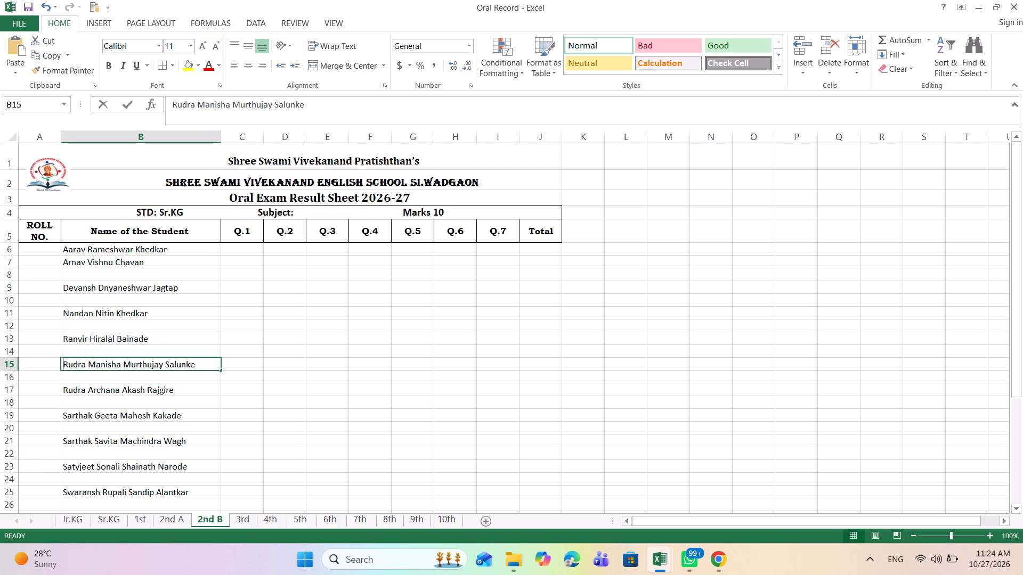
click(119, 365)
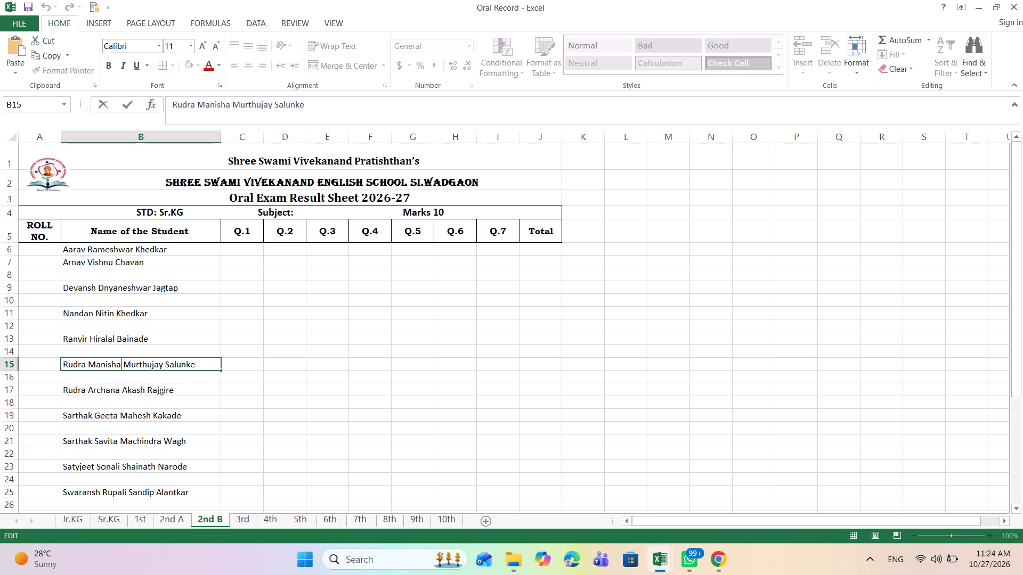
key(BackSpace)
key(BackSpace)
key(BackSpace)
key(BackSpace)
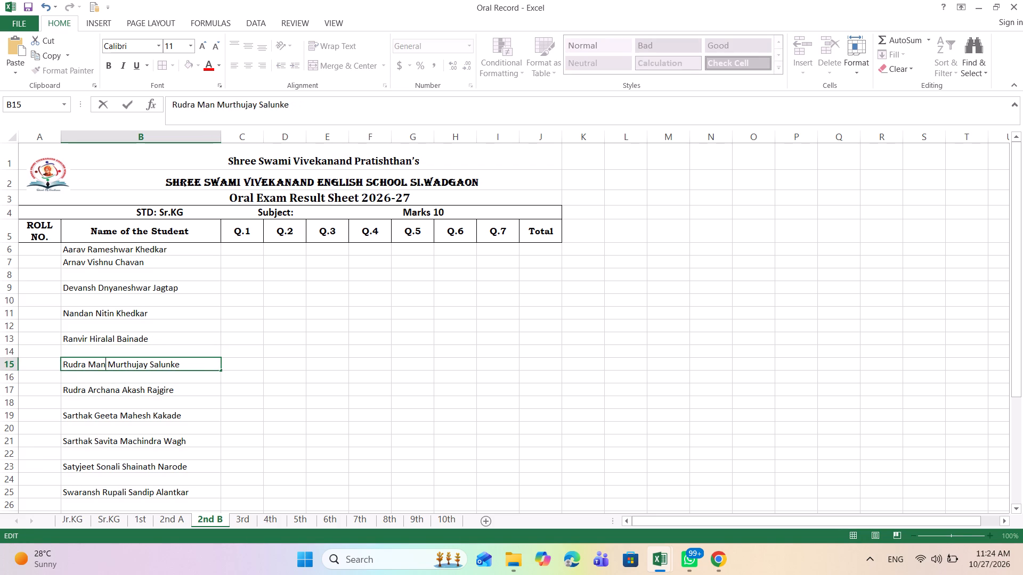
key(BackSpace)
key(BackSpace)
key(BackSpace)
key(BackSpace)
key(BackSpace)
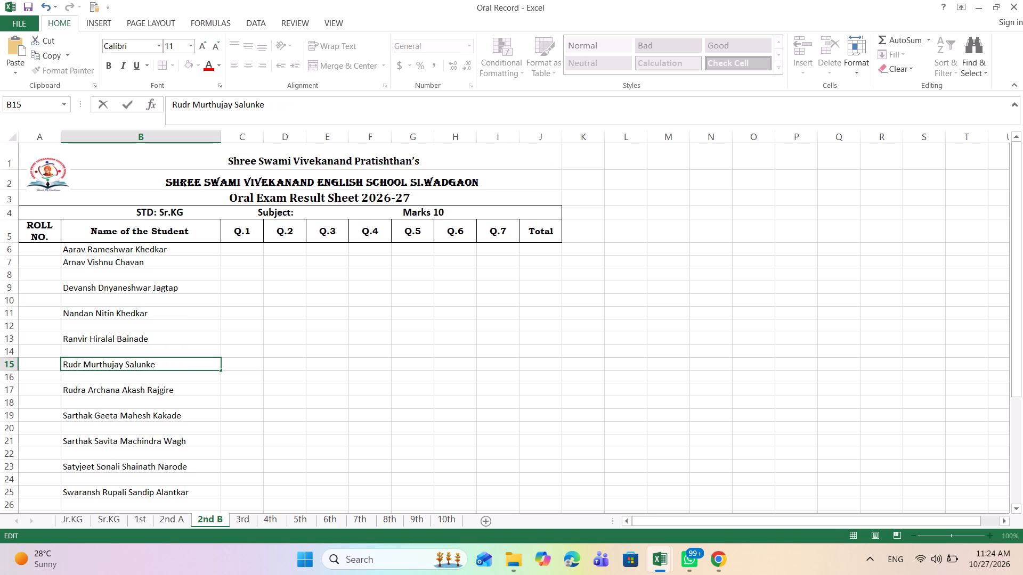
key(ctrl+z)
key(BackSpace)
key(BackSpace)
key(BackSpace)
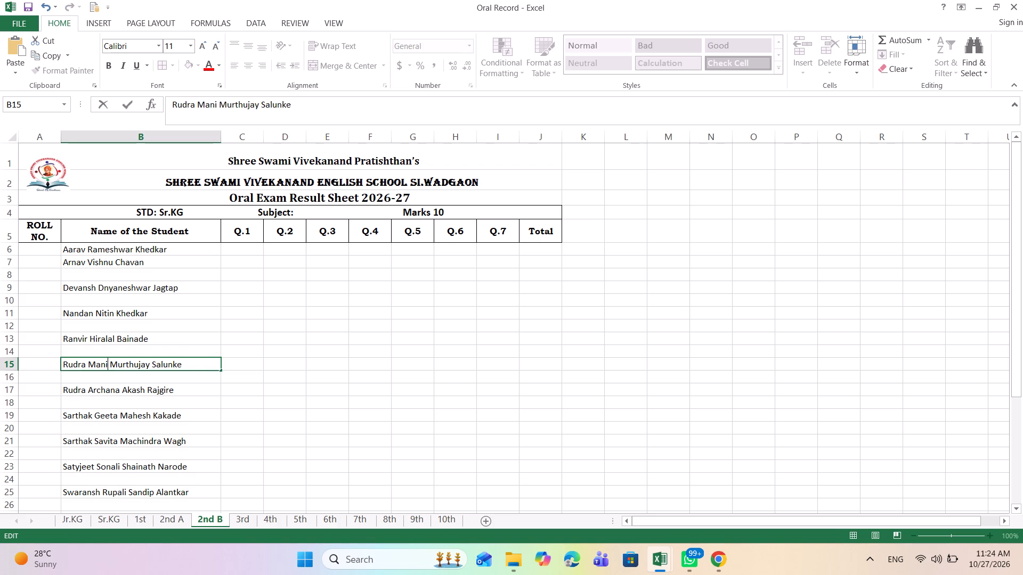
key(BackSpace)
key(BackSpace)
key(BackSpace)
key(BackSpace)
key(BackSpace)
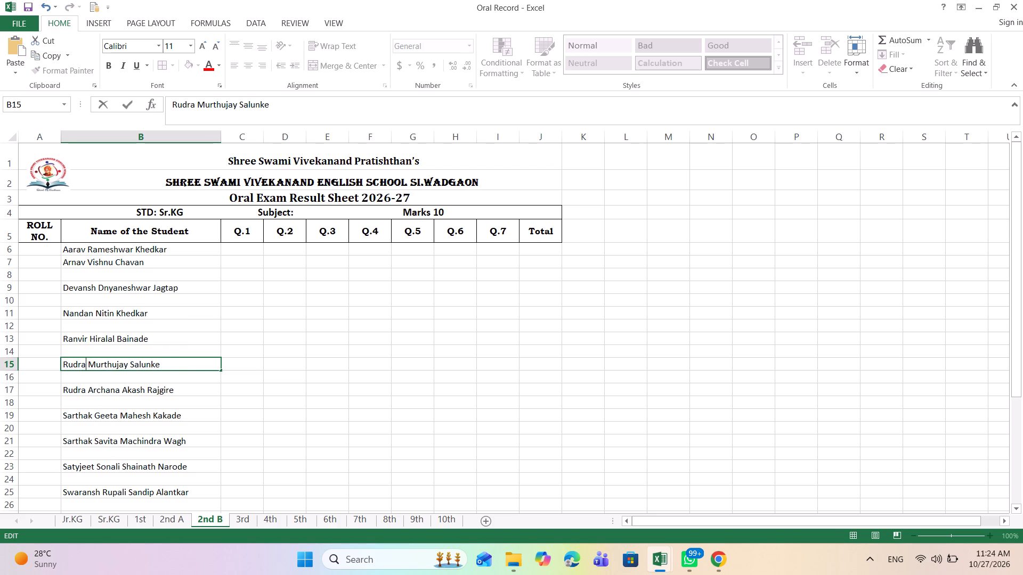
Remove the second word of the student's name in cell B17, keeping the other three words.
double_click(118, 393)
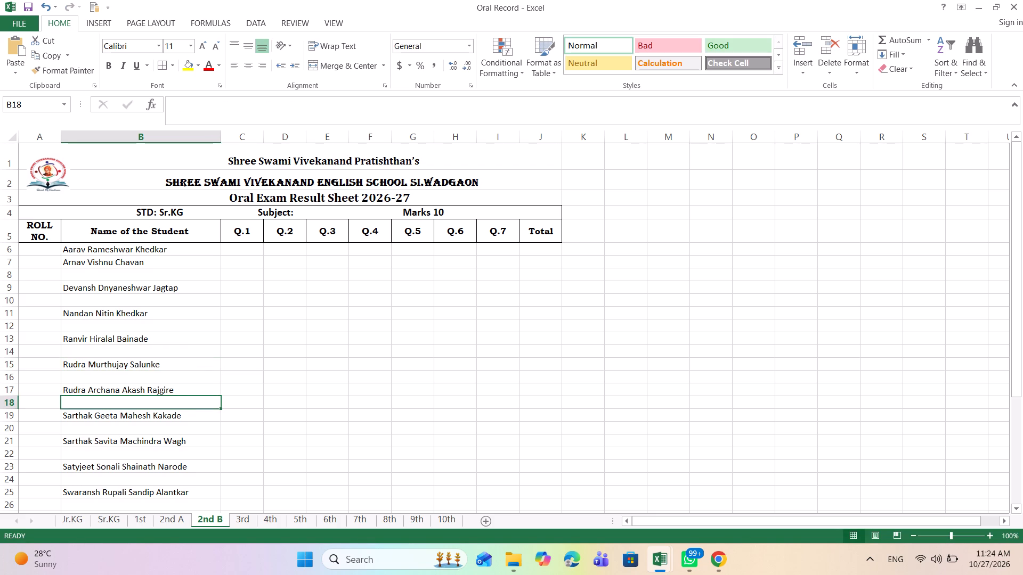
double_click(118, 391)
key(BackSpace)
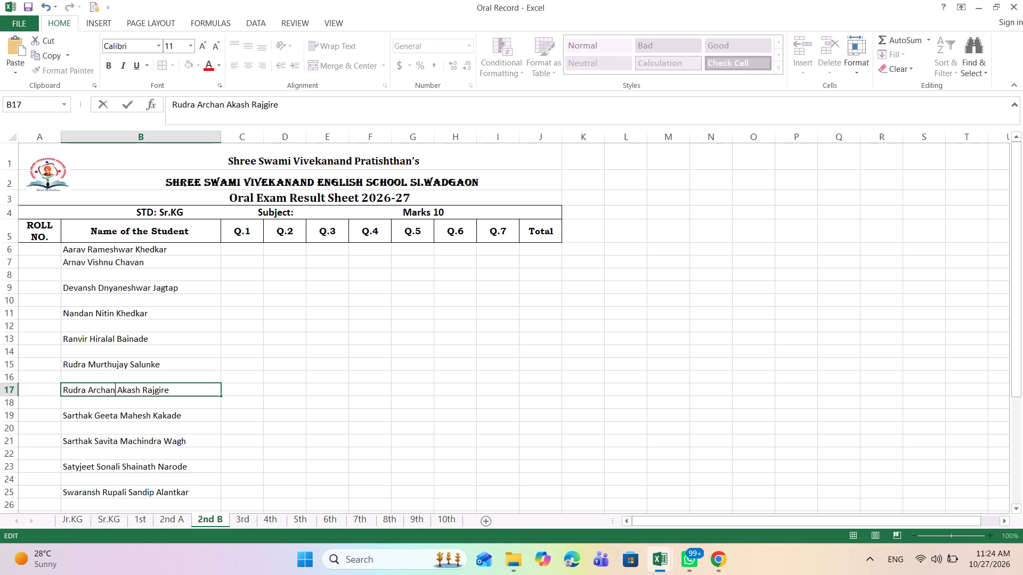
key(BackSpace)
key(BackSpace)
key(BackSpace)
key(BackSpace)
key(BackSpace)
key(BackSpace)
key(BackSpace)
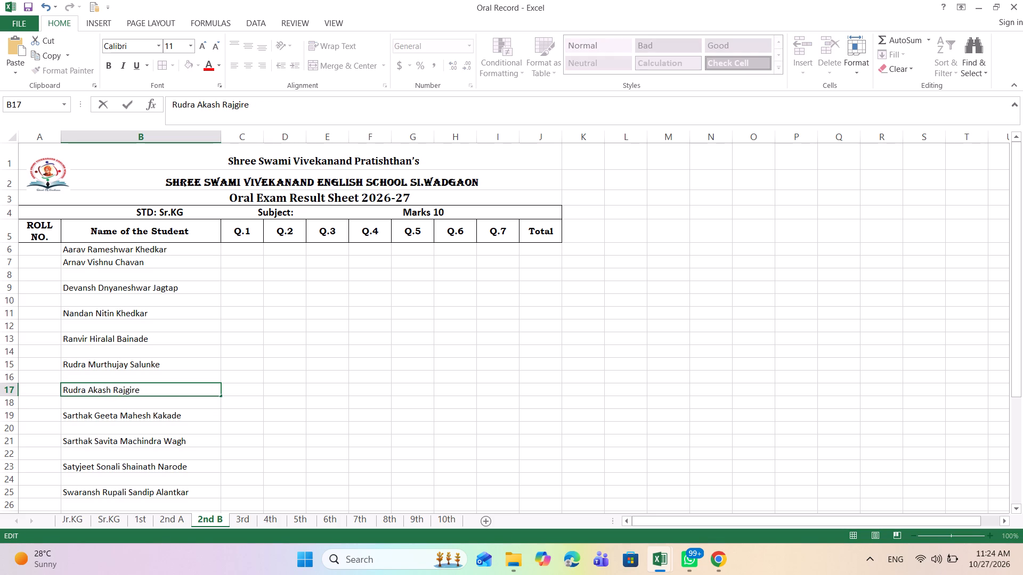
Remove the second word and its extra space from the student's name in cell B19.
double_click(111, 418)
click(119, 419)
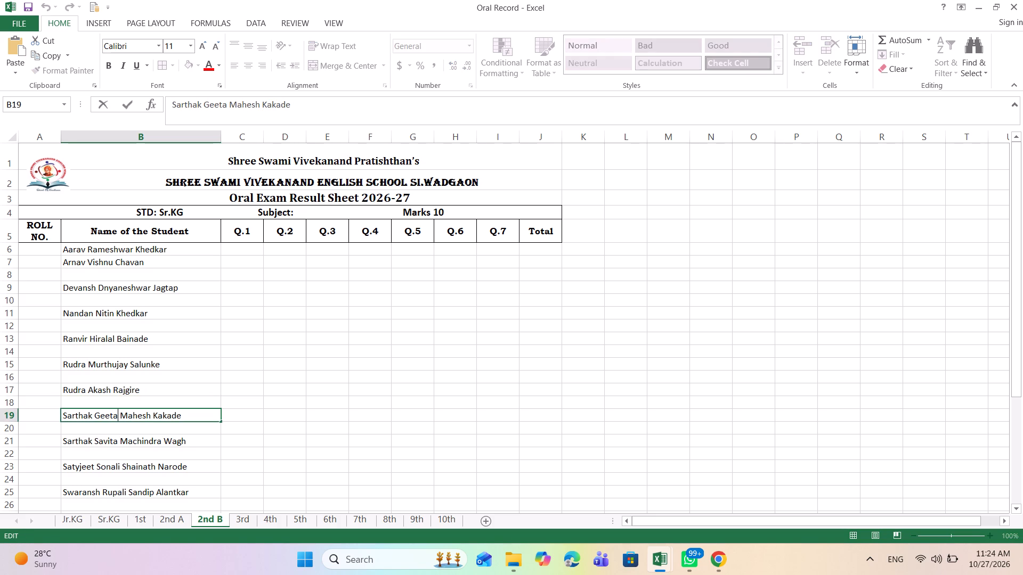
key(BackSpace)
key(BackSpace)
key(BackSpace)
key(BackSpace)
key(BackSpace)
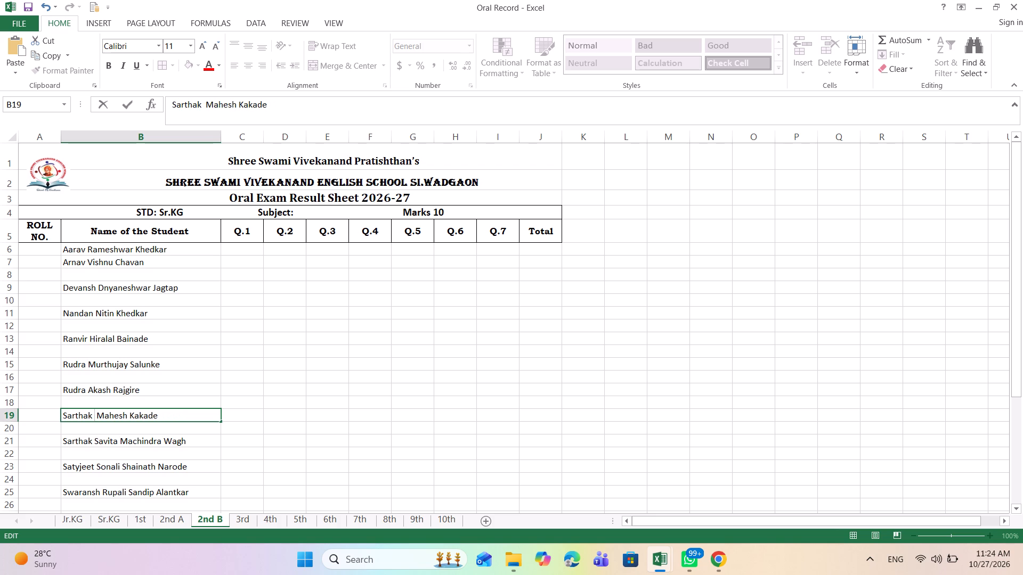
key(BackSpace)
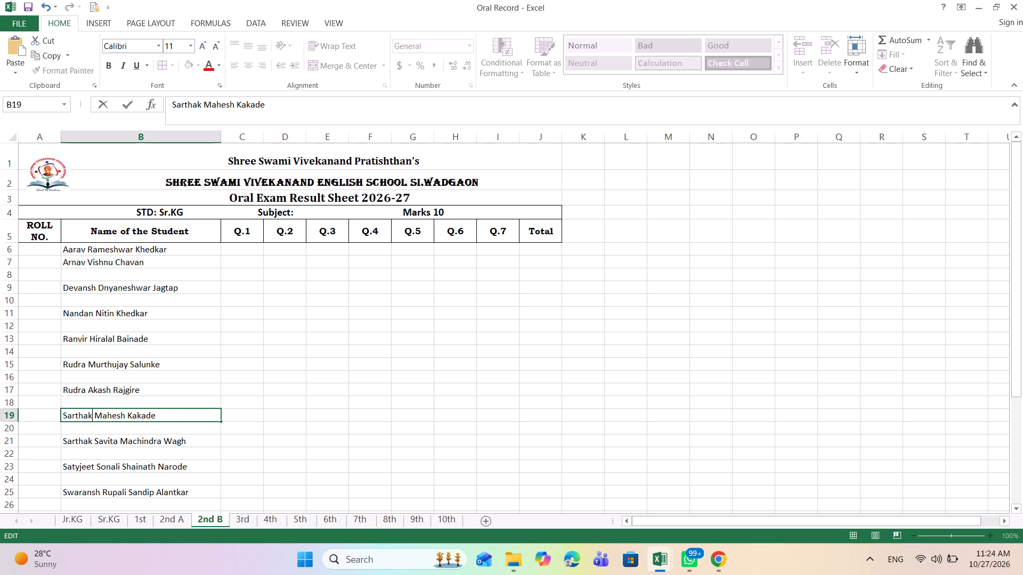
Remove the second word of the student's name in cell B21, keeping the other three words.
scroll(124, 430, down, 2)
double_click(117, 343)
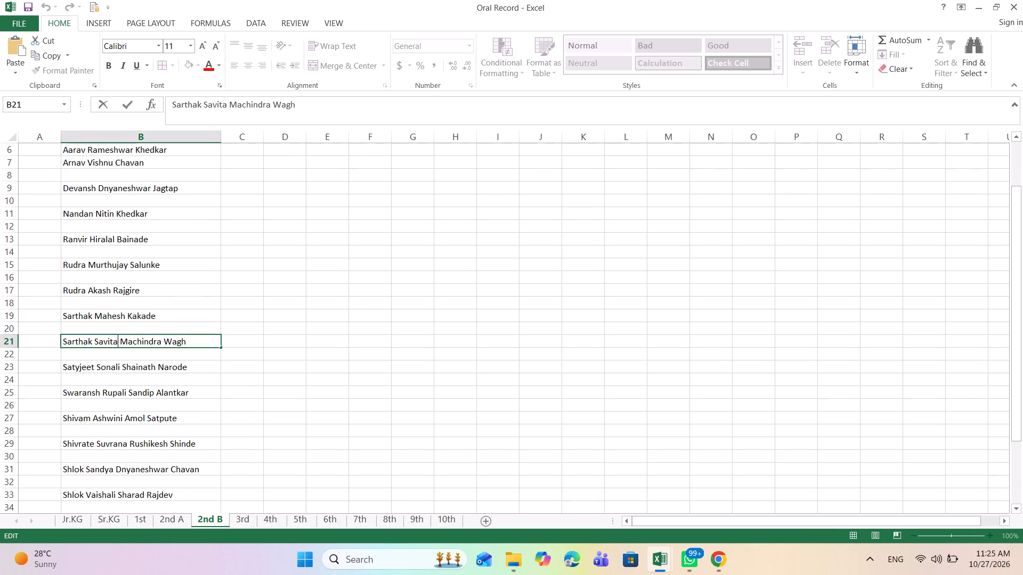
key(BackSpace)
key(BackSpace)
key(BackSpace)
key(BackSpace)
key(BackSpace)
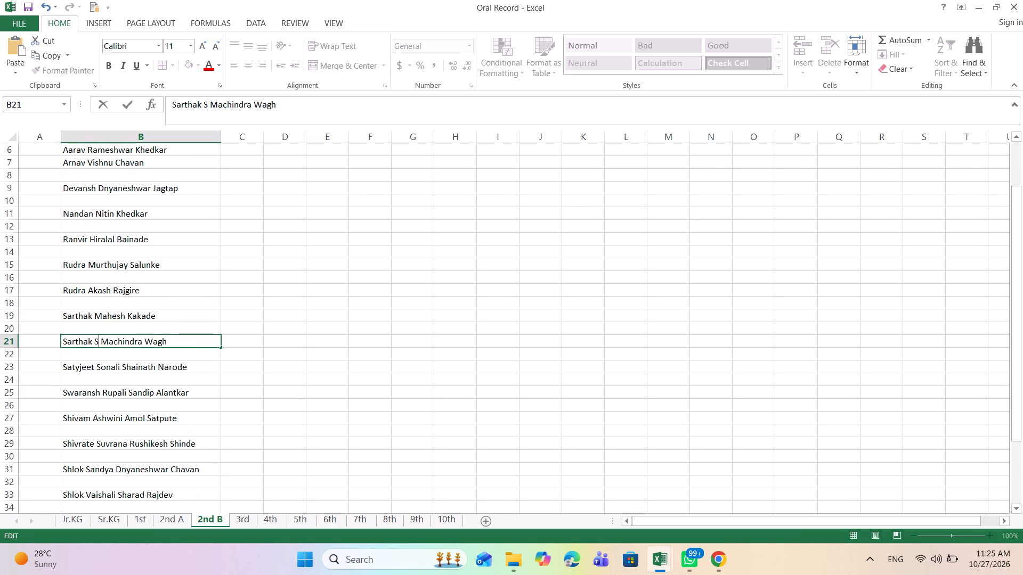
key(BackSpace)
key(BackSpace)
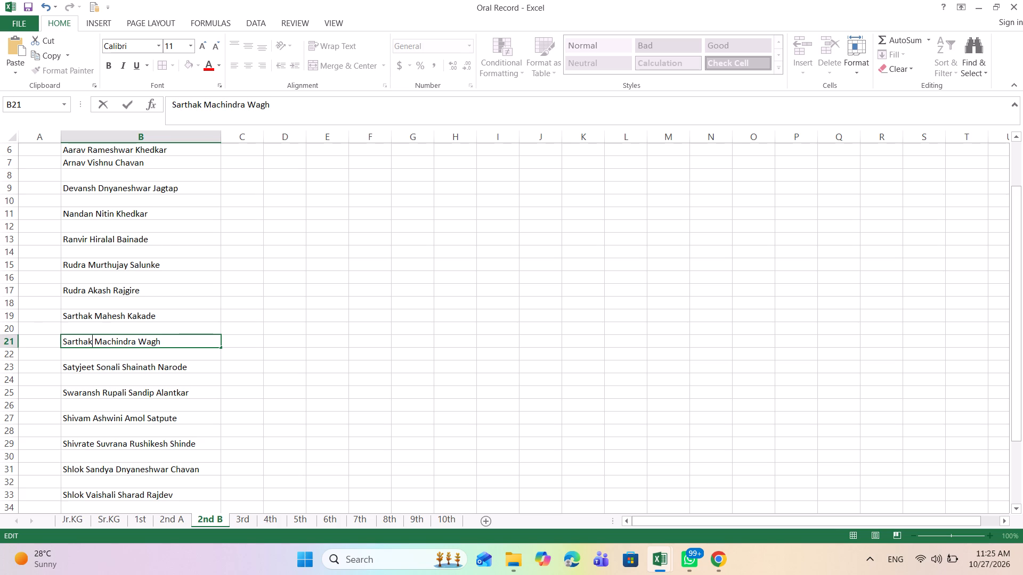
Remove the second word of the student's name in cell B23, keeping a single space after the first name.
double_click(123, 370)
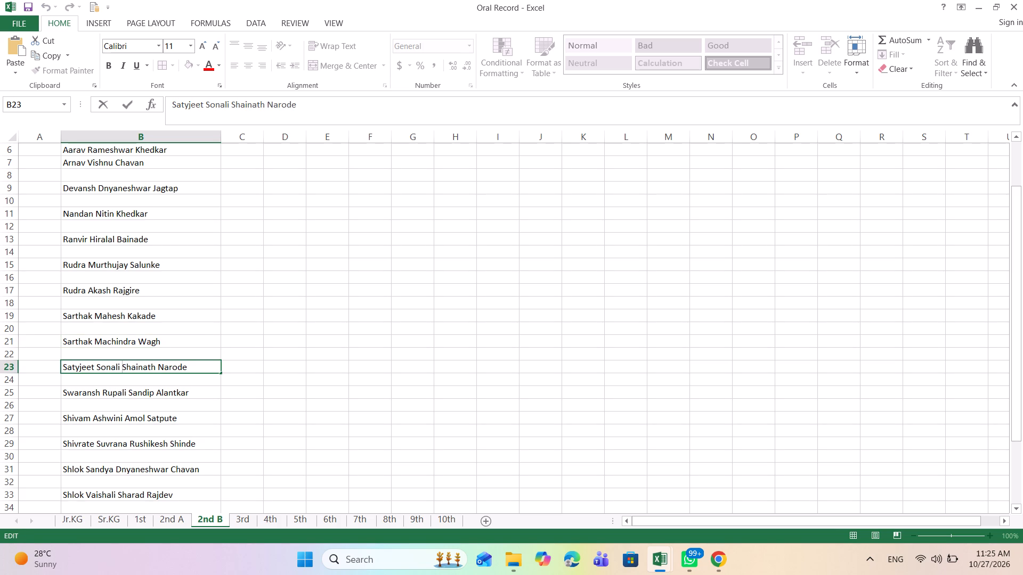
key(BackSpace)
key(BackSpace)
key(BackSpace)
key(BackSpace)
key(BackSpace)
key(BackSpace)
key(BackSpace)
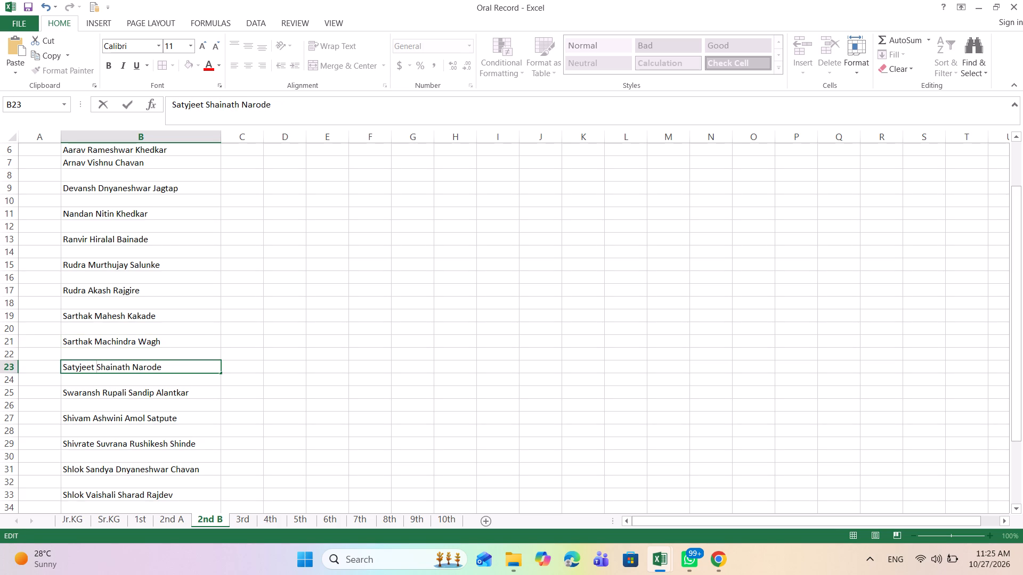
key(BackSpace)
key(space)
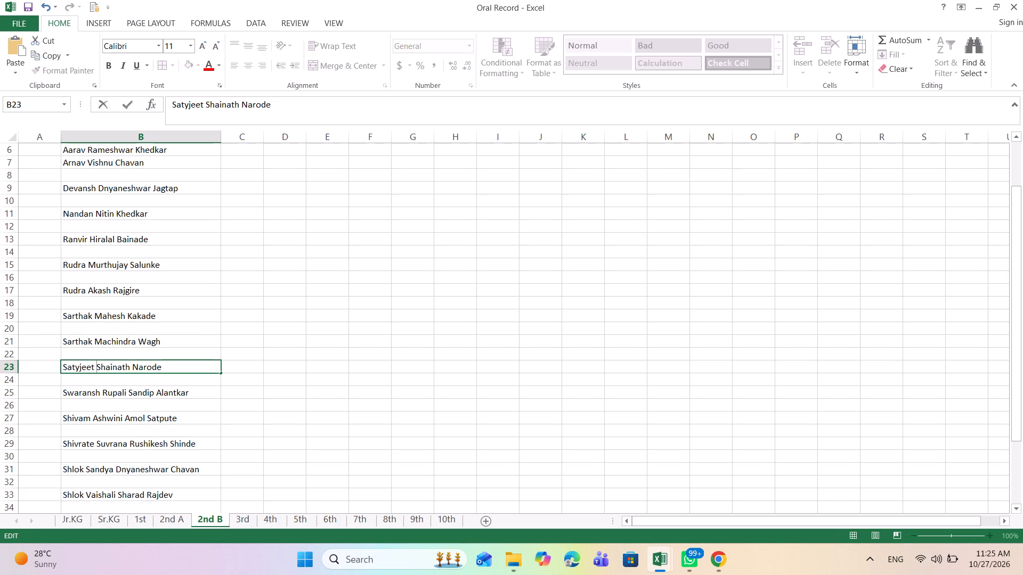
Remove the second word of the student's name in cell B25, keeping the other three words.
double_click(128, 396)
key(BackSpace)
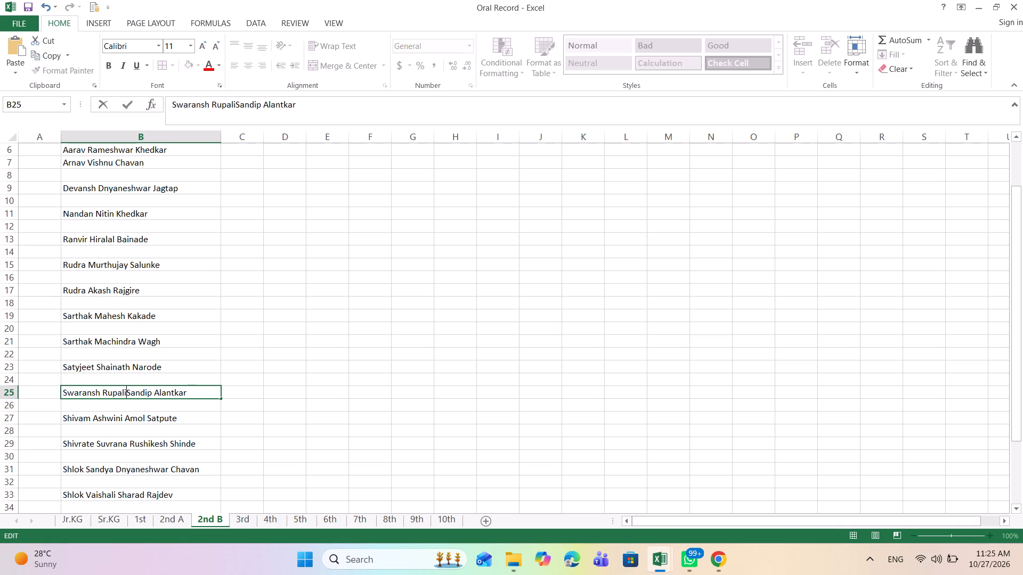
key(BackSpace)
key(BackSpace)
key(BackSpace)
key(BackSpace)
key(BackSpace)
key(BackSpace)
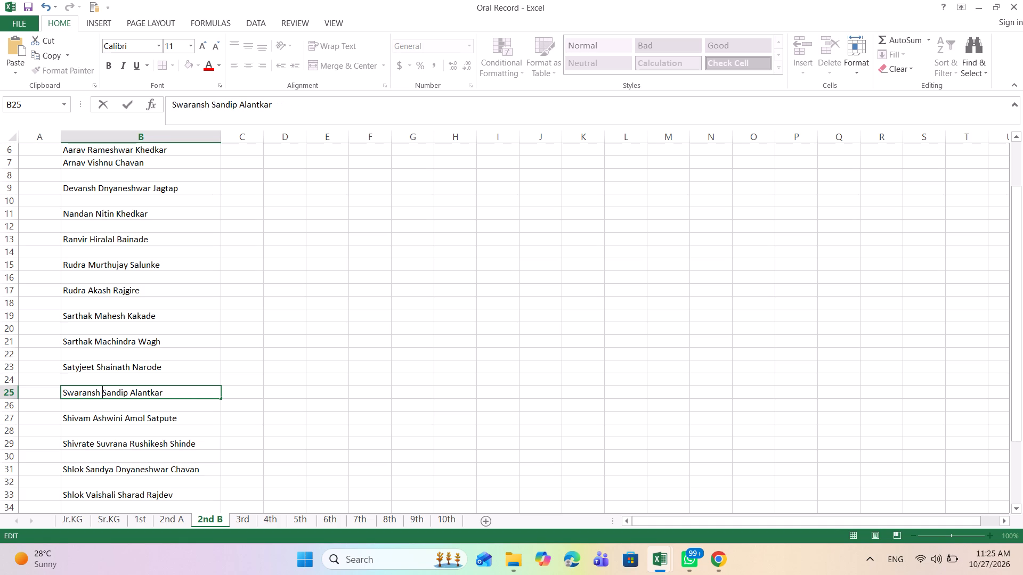
Remove the second word and its extra space from the student's name in cell B27.
double_click(121, 423)
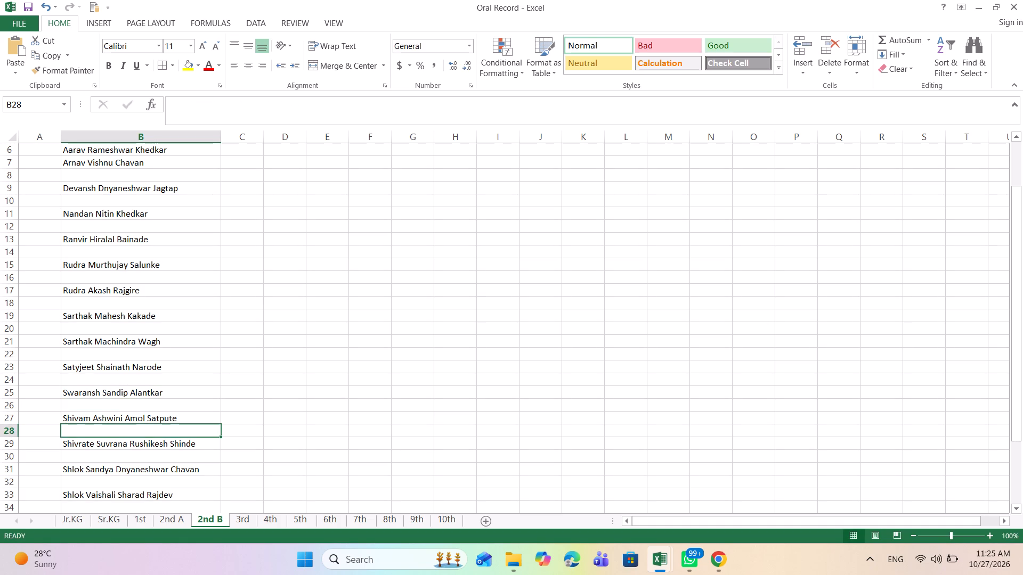
double_click(121, 421)
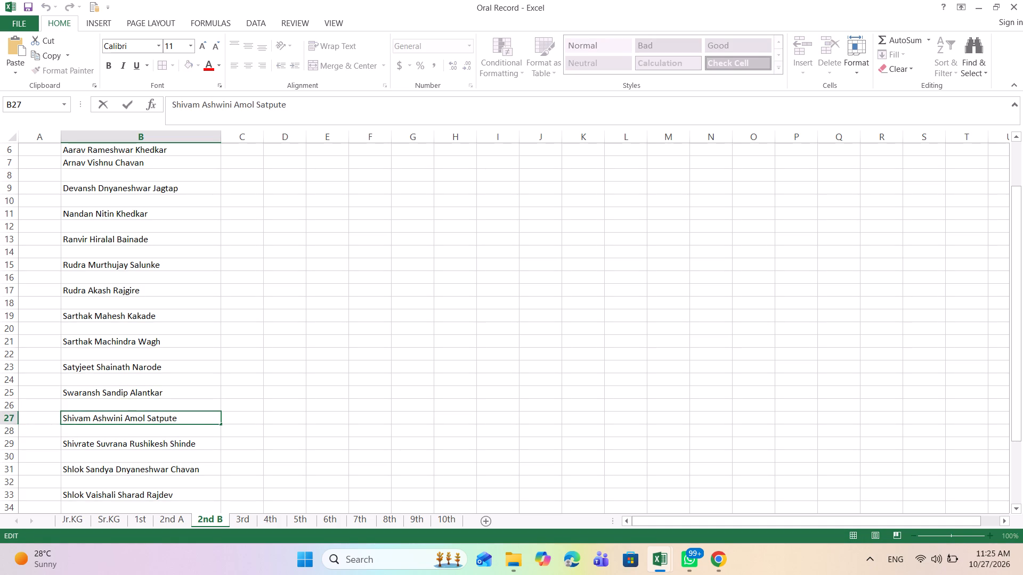
key(Right)
key(BackSpace)
key(BackSpace)
key(BackSpace)
key(BackSpace)
key(BackSpace)
key(BackSpace)
key(BackSpace)
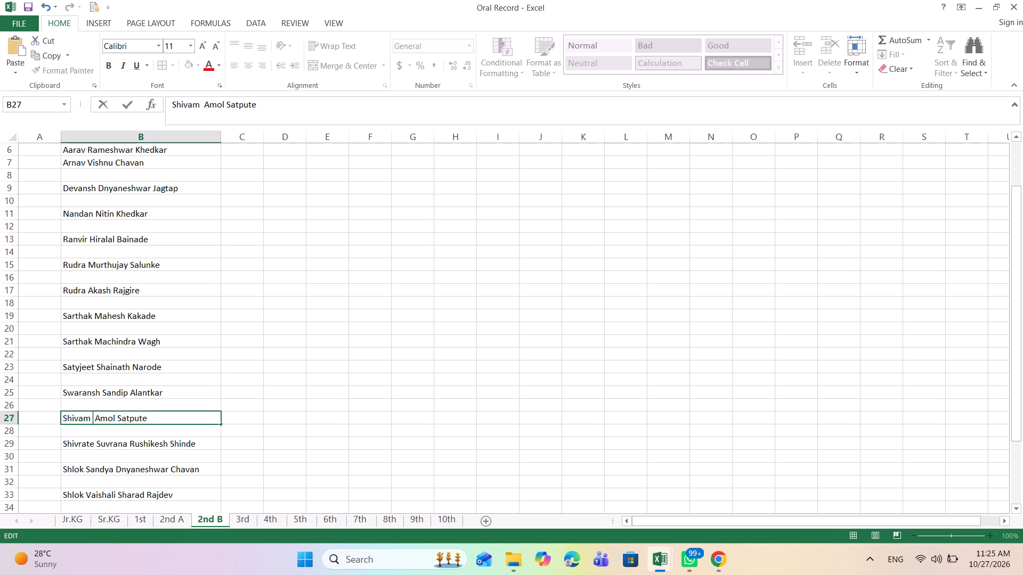
key(BackSpace)
Remove the second word of the student's name in cell B29, keeping the other three words.
double_click(122, 445)
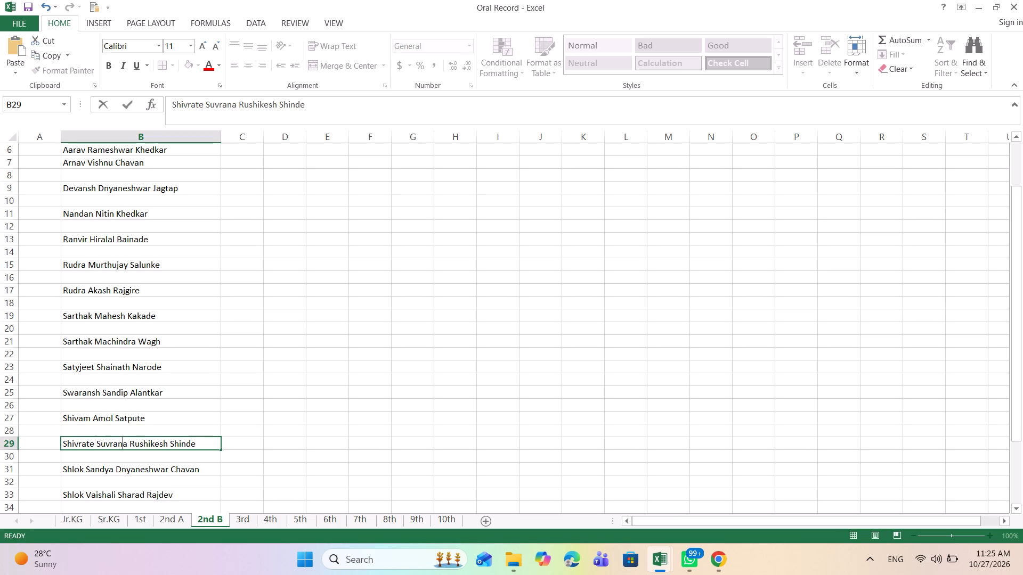
key(Right)
key(BackSpace)
key(BackSpace)
key(BackSpace)
key(BackSpace)
key(BackSpace)
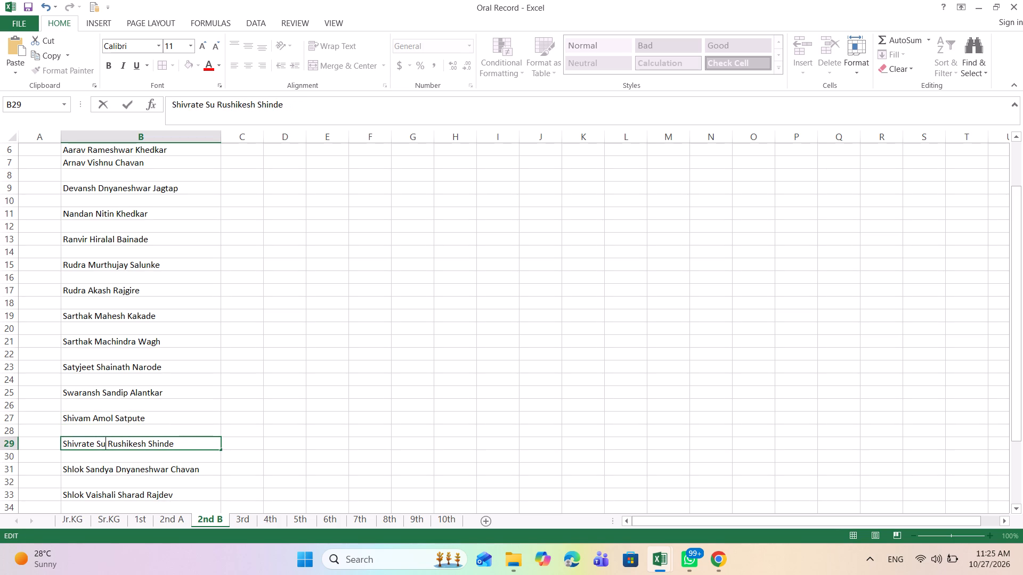
key(BackSpace)
key(BackSpace)
key(BackSpace)
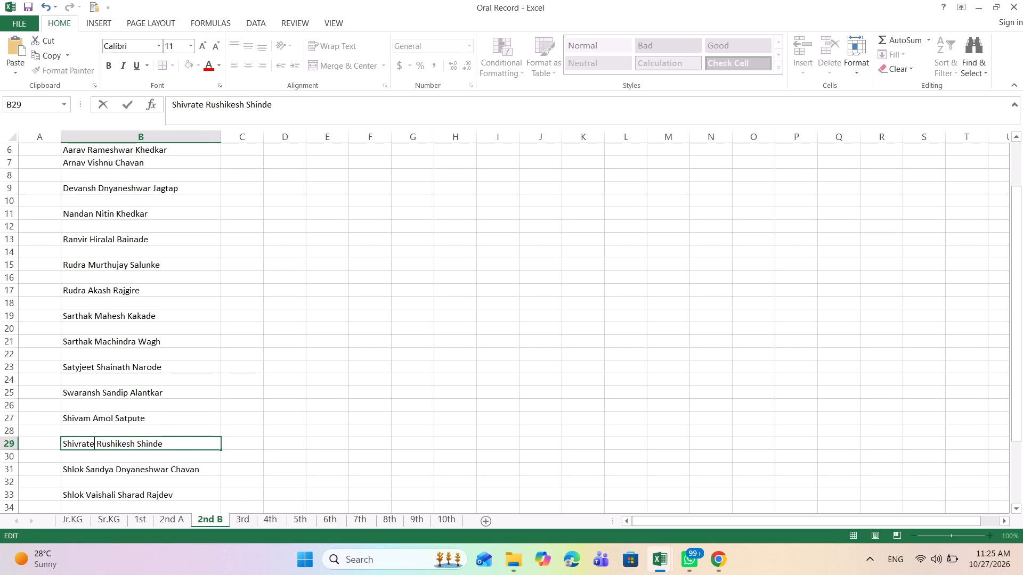
Remove the second word of the student's name in cell B31, keeping the other three words.
double_click(112, 470)
key(BackSpace)
key(BackSpace)
key(BackSpace)
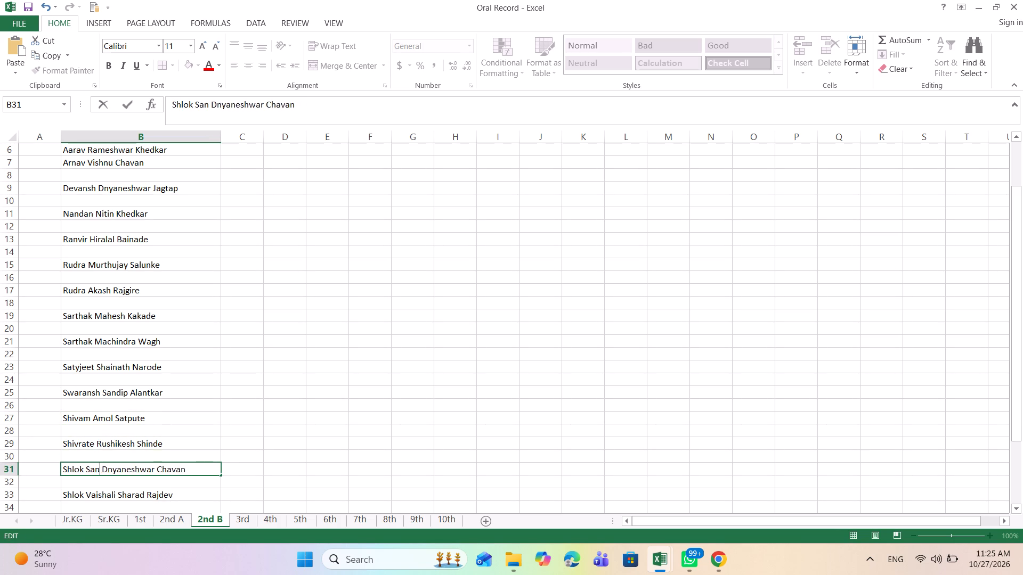
key(BackSpace)
key(BackSpace)
key(BackSpace)
key(BackSpace)
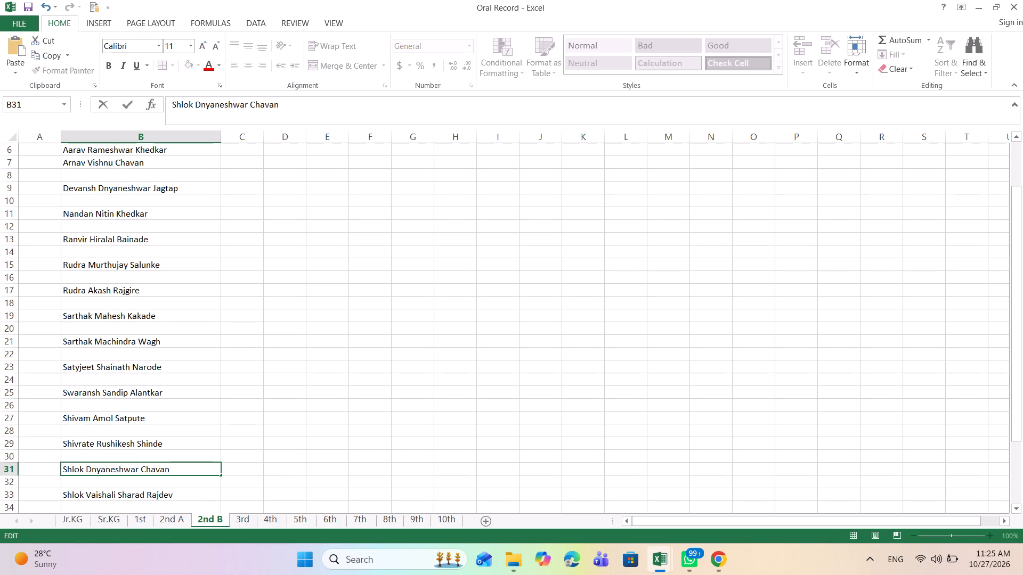
Remove the second word and its extra space from the student's name in cell B33.
scroll(145, 489, down, 4)
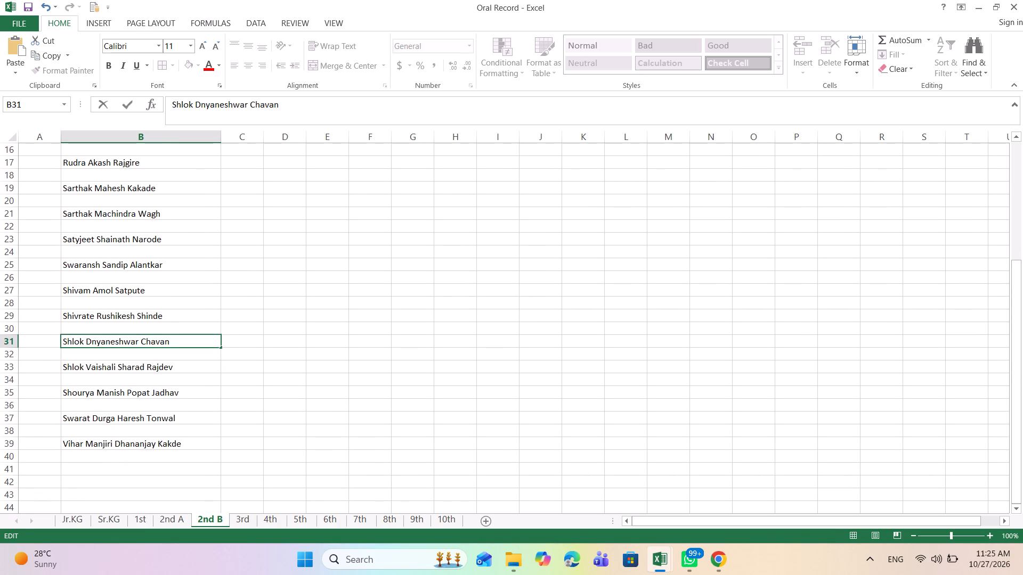
double_click(117, 369)
key(BackSpace)
key(BackSpace)
key(BackSpace)
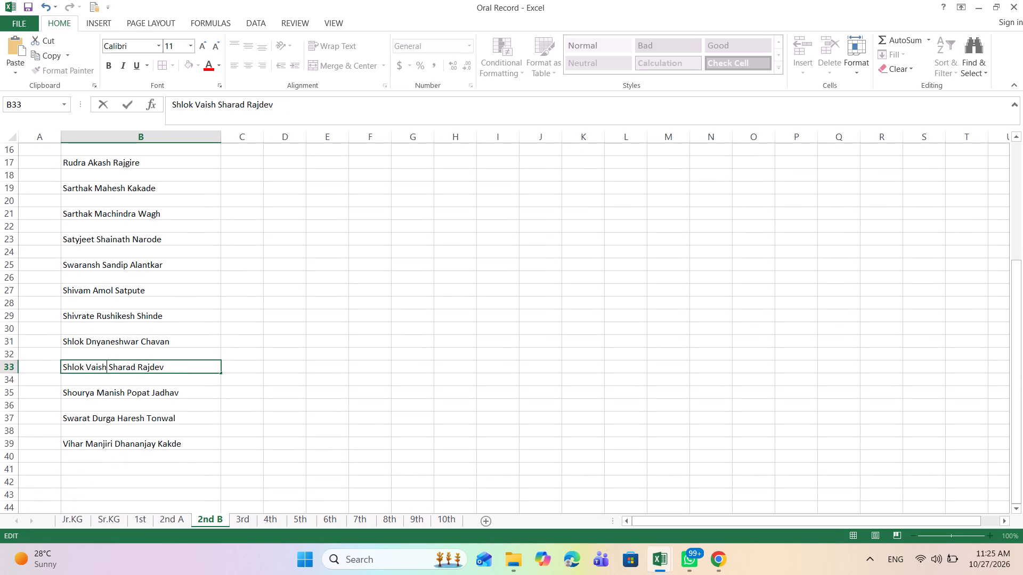
key(BackSpace)
key(BackSpace)
key(BackSpace)
key(BackSpace)
key(BackSpace)
key(BackSpace)
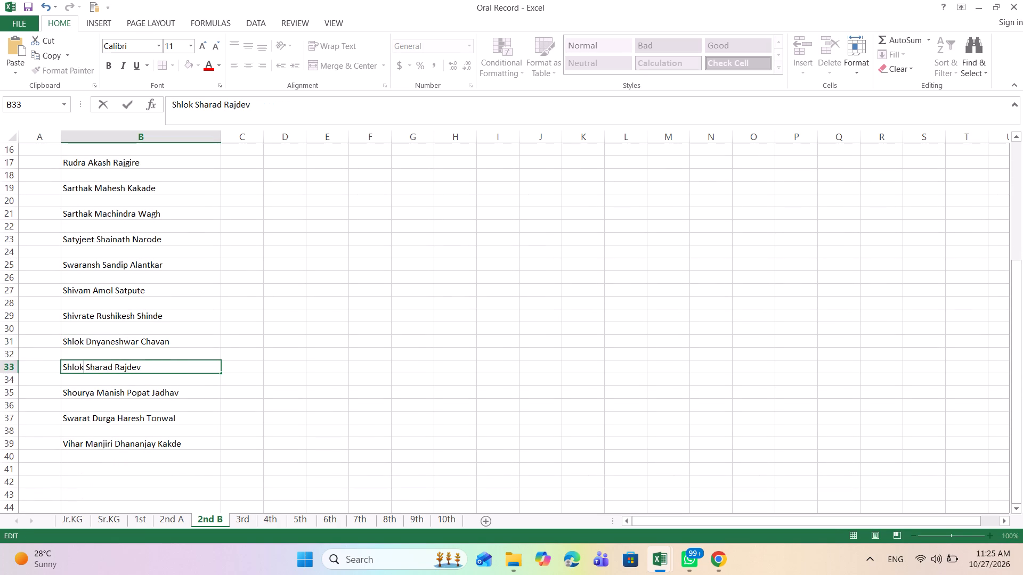
Remove the second word of the student's name in cell B35, keeping a single space after the first name.
double_click(127, 393)
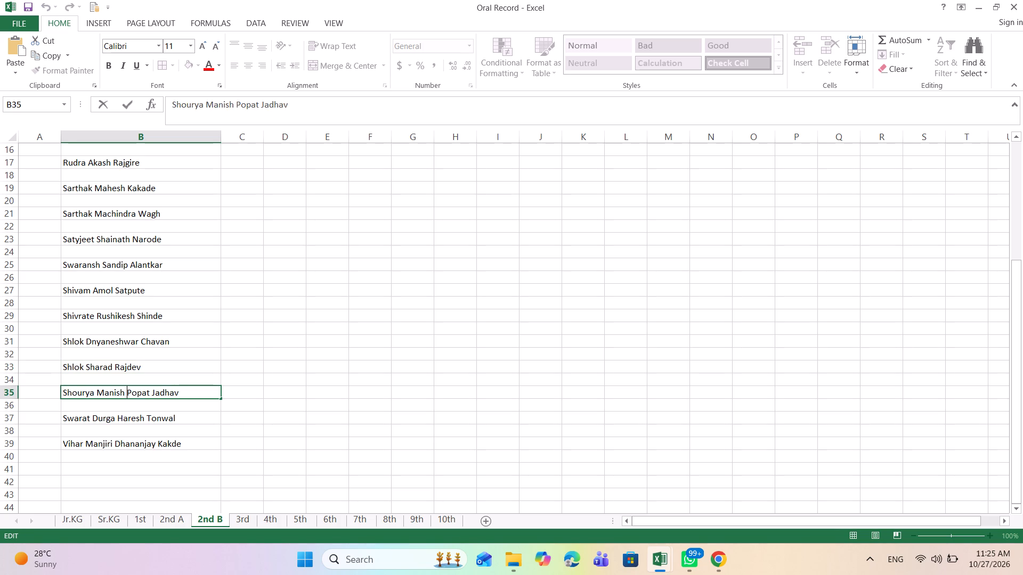
key(BackSpace)
key(BackSpace)
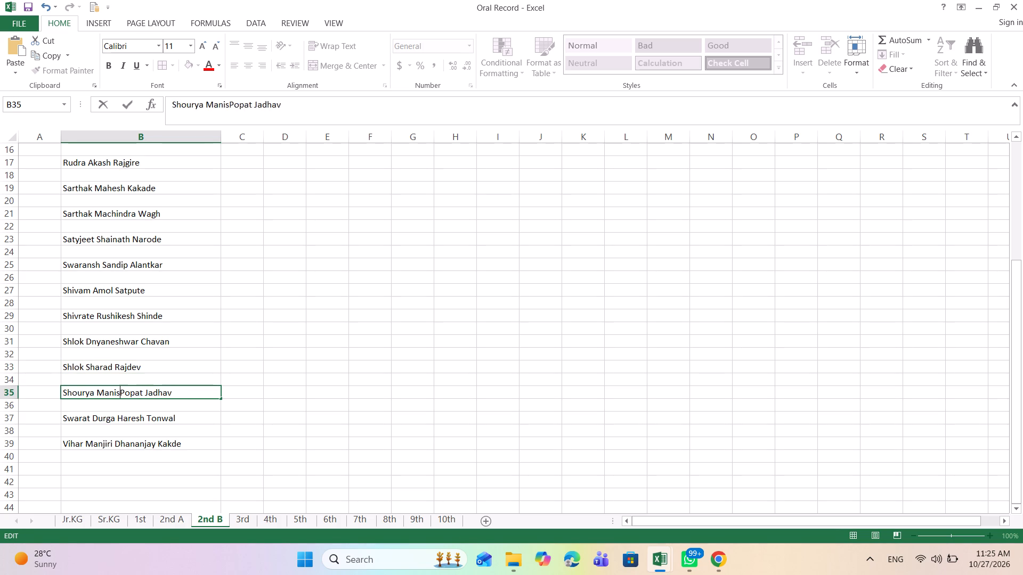
key(BackSpace)
key(BackSpace)
key(BackSpace)
key(BackSpace)
key(BackSpace)
key(BackSpace)
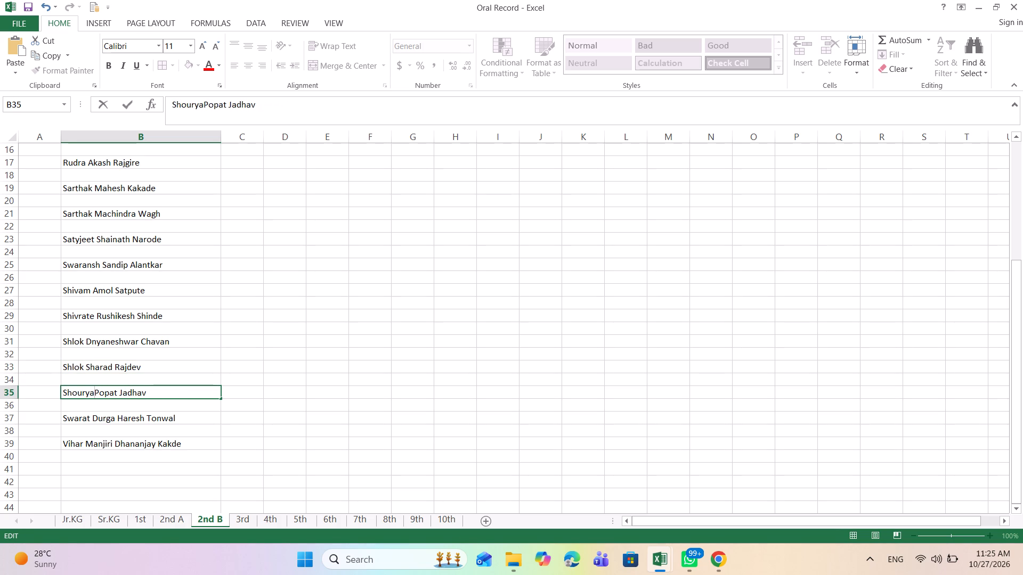
key(space)
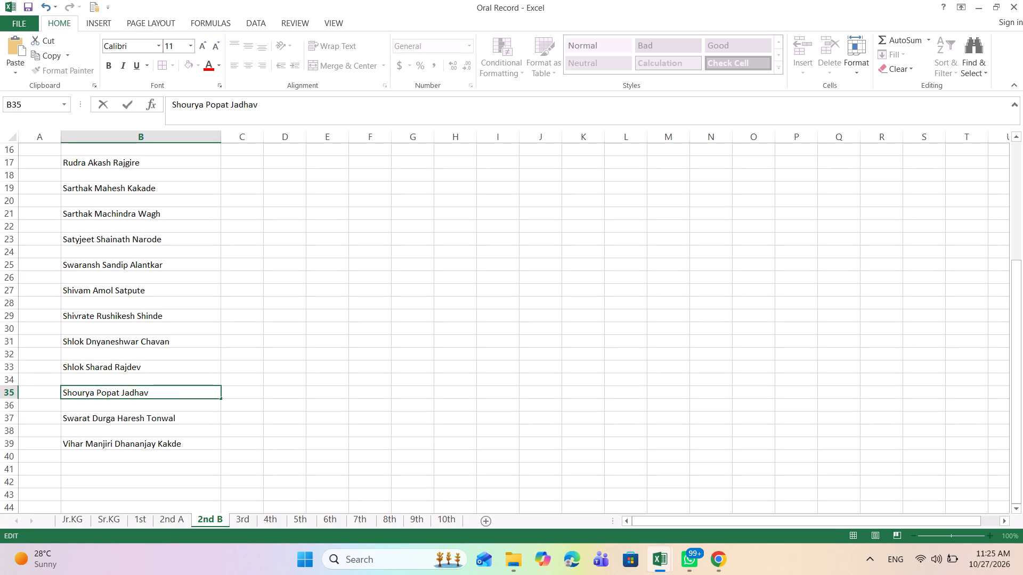
Remove the second word of the student's name in cell B37, keeping the other three words.
double_click(113, 417)
key(BackSpace)
key(BackSpace)
key(BackSpace)
key(BackSpace)
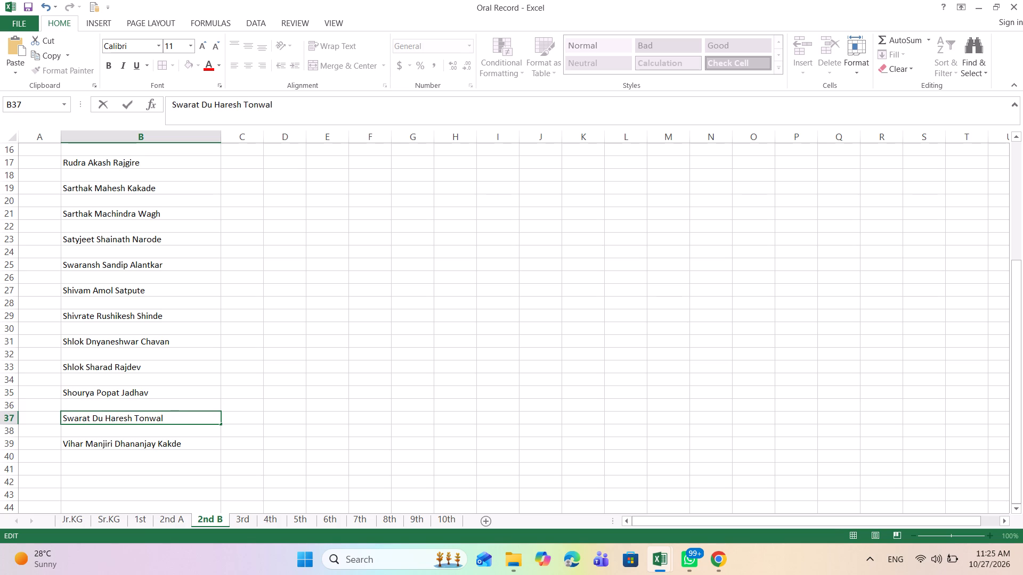
key(BackSpace)
key(BackSpace)
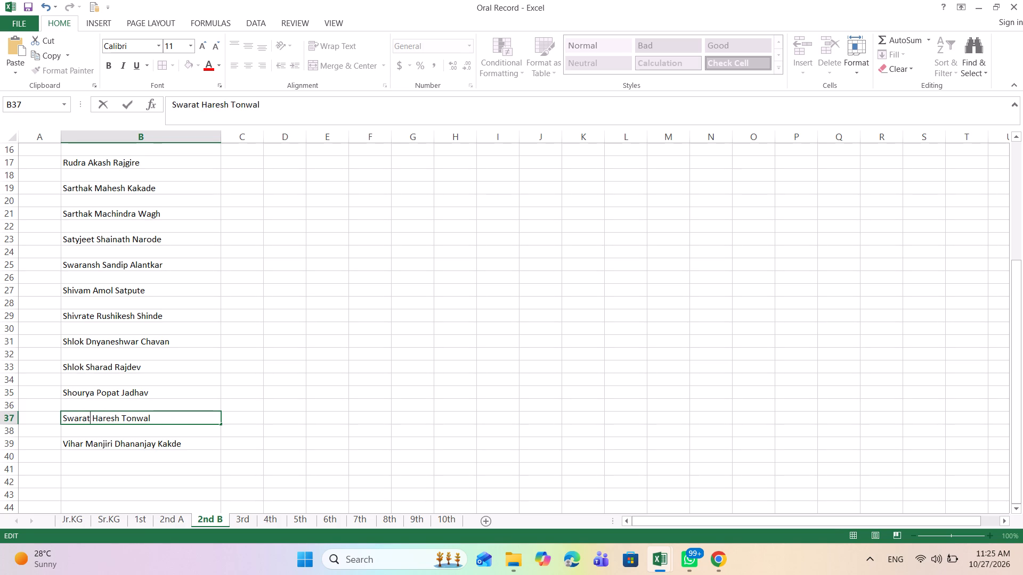
Remove the second word and its extra space from the last student's name in cell B39.
double_click(111, 447)
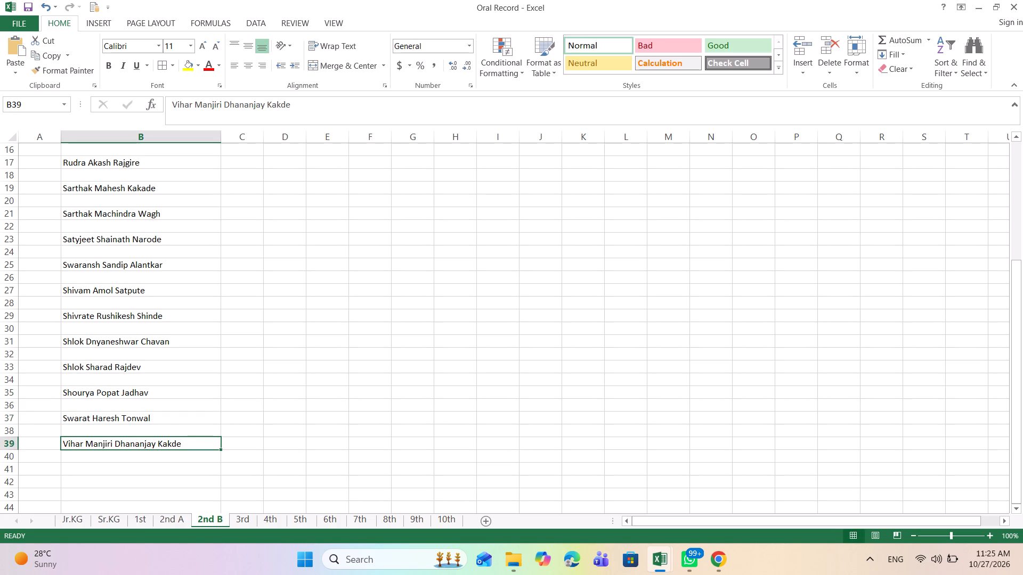
double_click(111, 443)
key(Right)
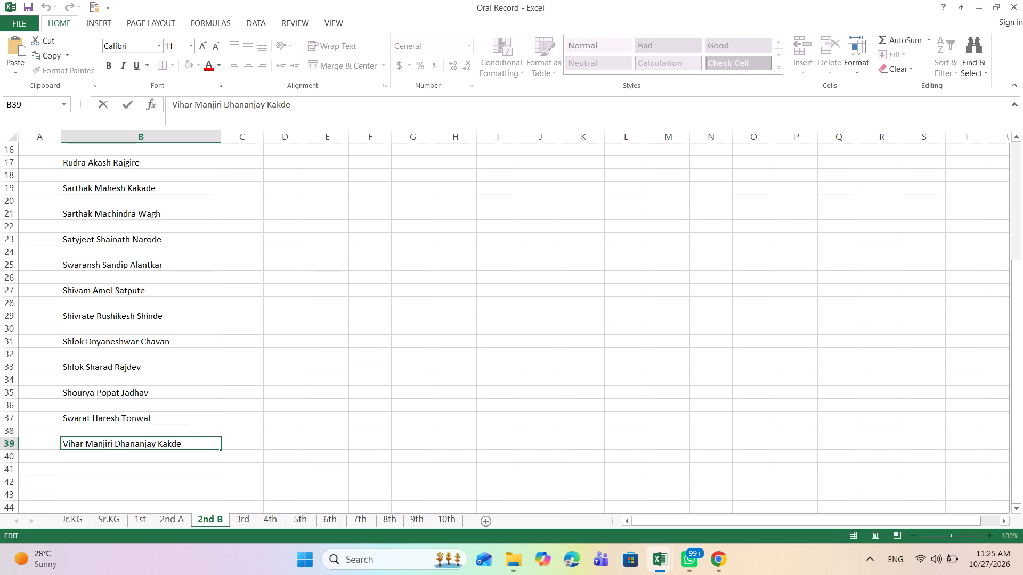
key(BackSpace)
key(BackSpace)
key(BackSpace)
key(BackSpace)
key(BackSpace)
key(BackSpace)
key(BackSpace)
key(BackSpace)
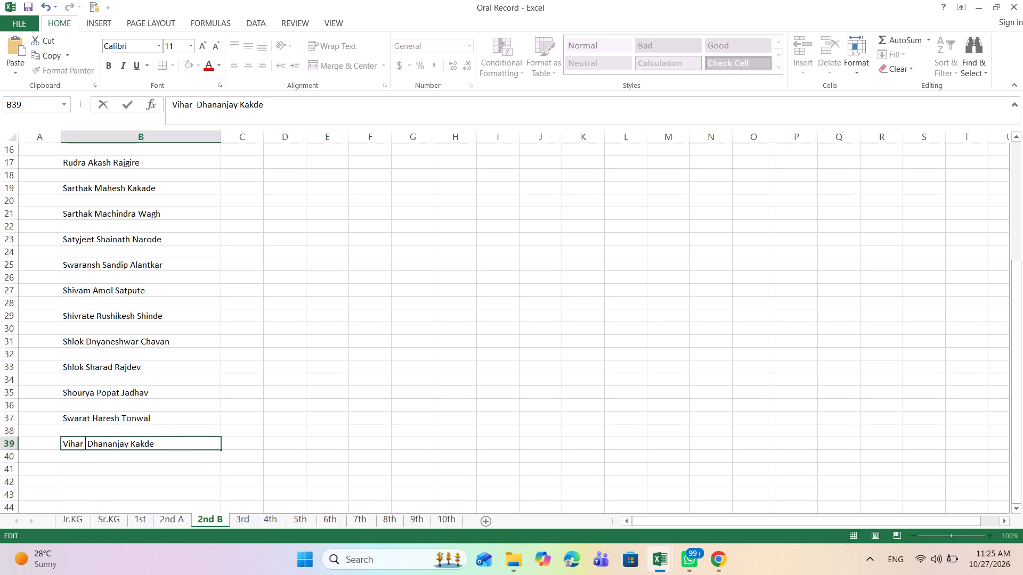
Delete the first three blank sheet rows between the student names, one after another at rows 8, 9 and 10.
scroll(132, 258, up, 3)
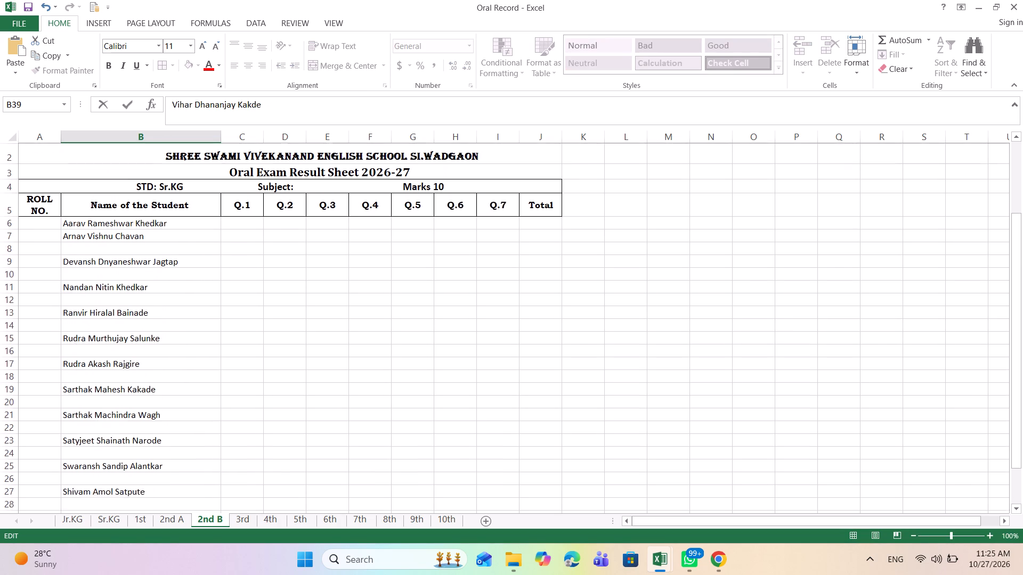
scroll(132, 258, up, 1)
click(53, 277)
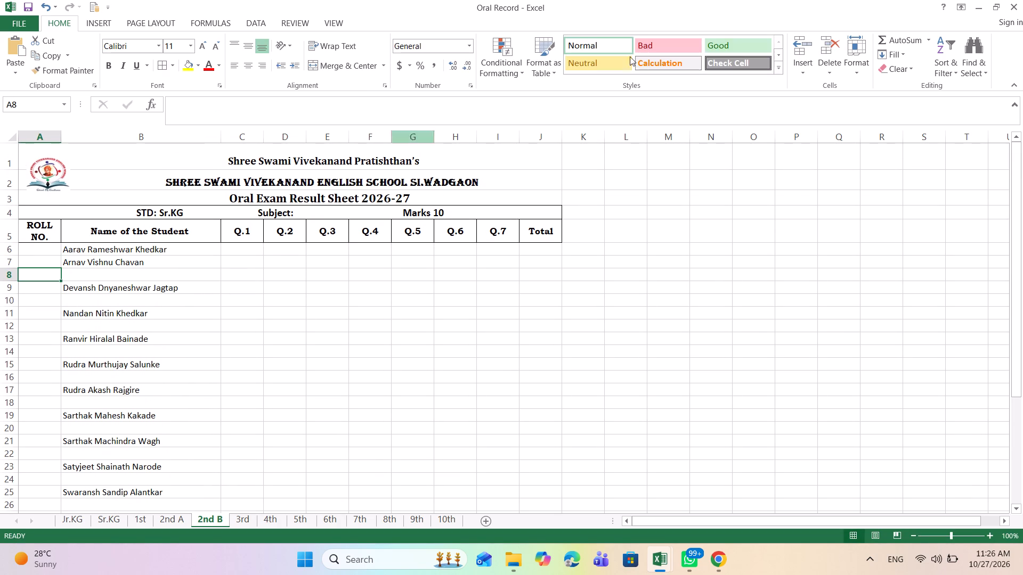
click(828, 70)
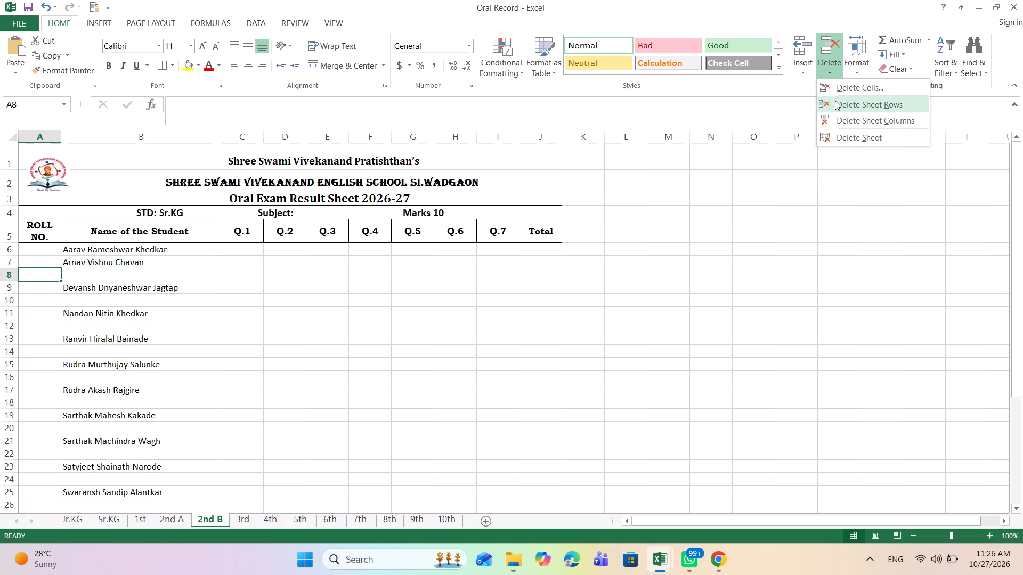
click(838, 102)
key(Down)
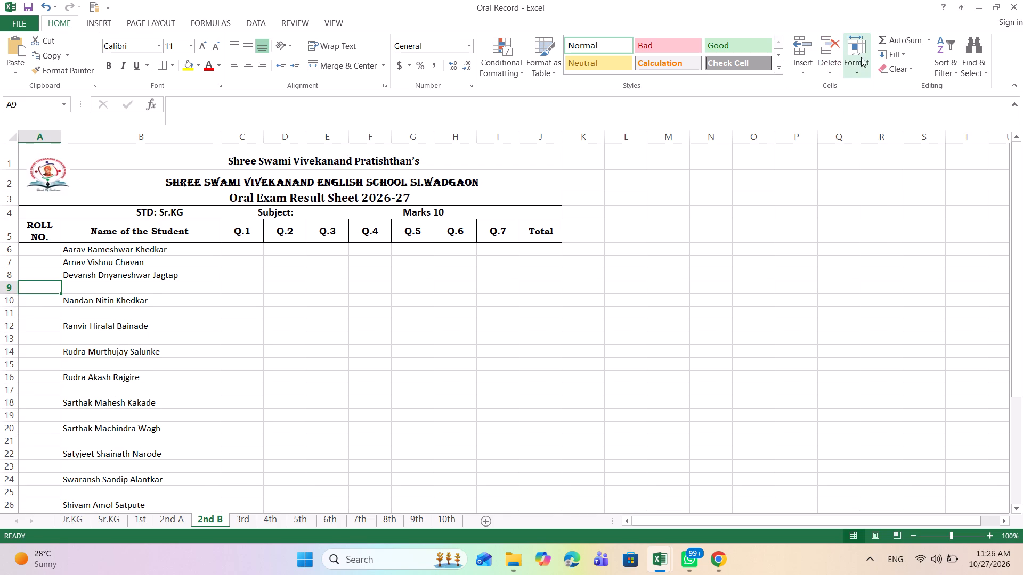
click(829, 72)
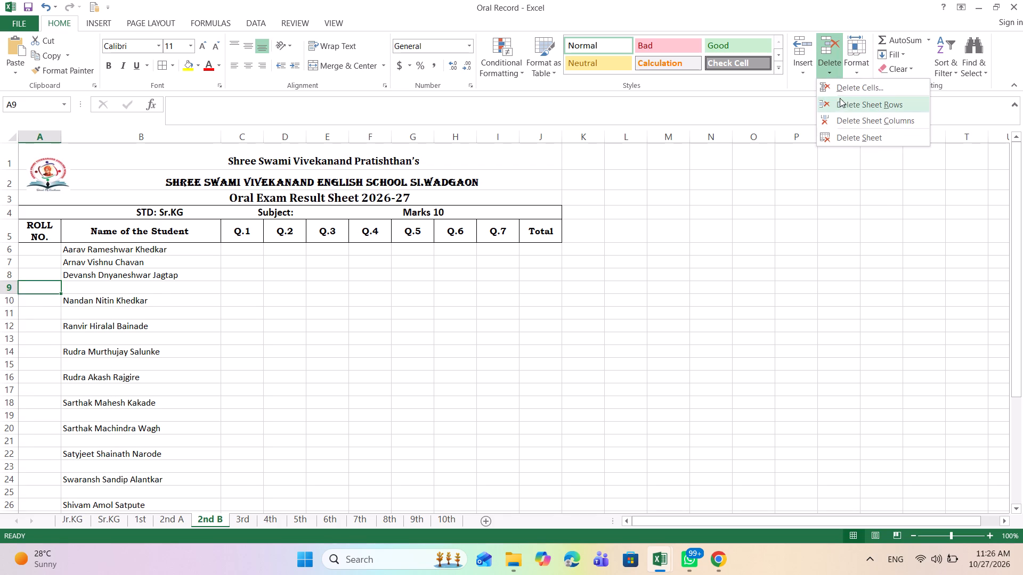
click(841, 101)
key(Down)
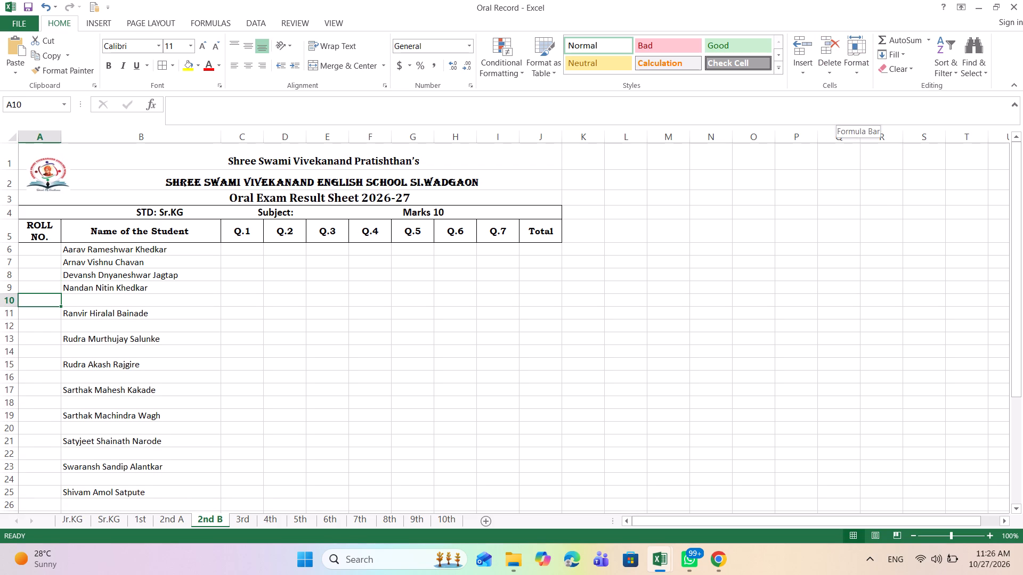
drag(829, 71, 842, 104)
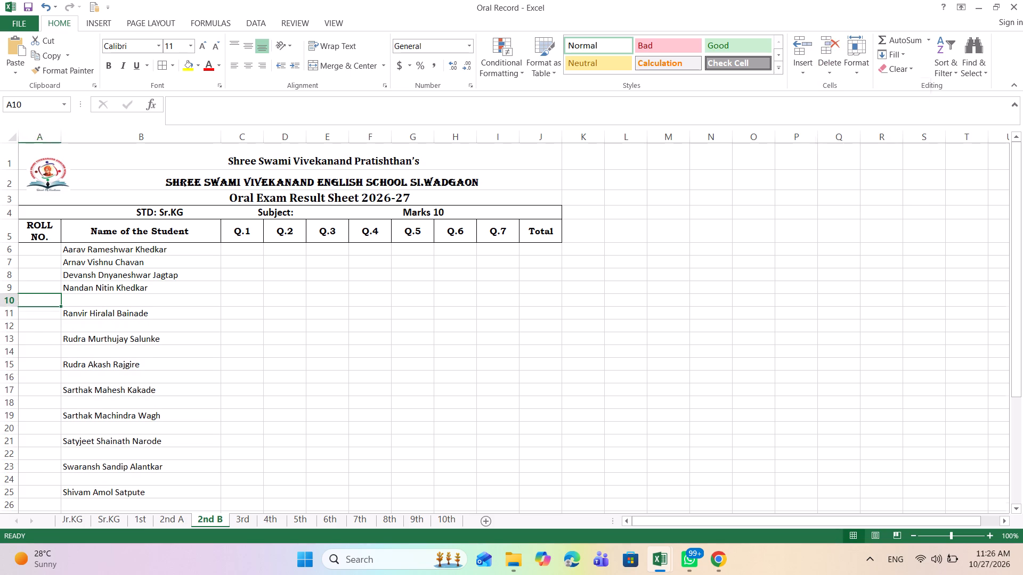
click(842, 104)
key(Down)
key(Down)
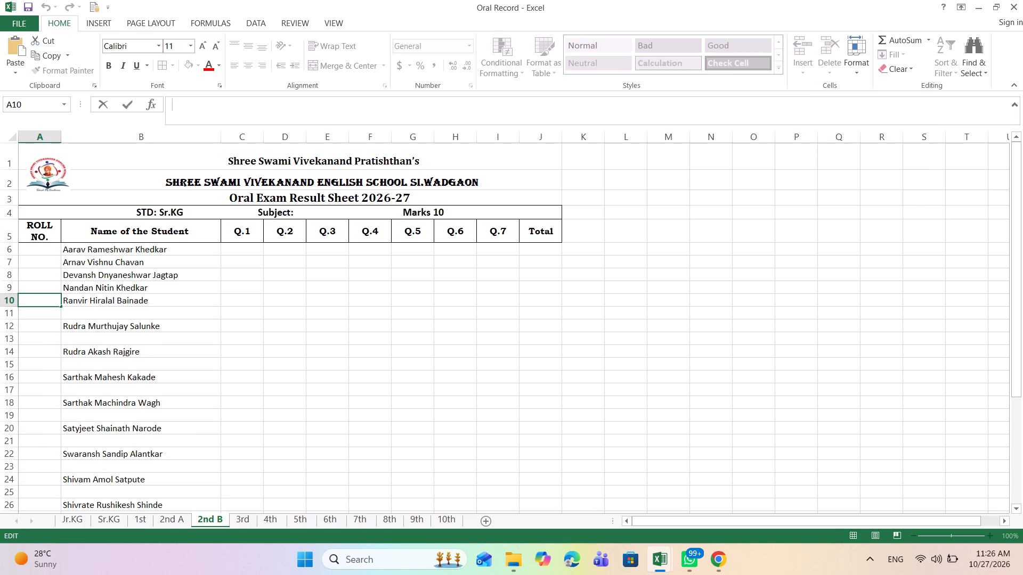
Delete the blank sheet rows between the student names one after another at rows 11, 12, 13 and 14.
click(38, 317)
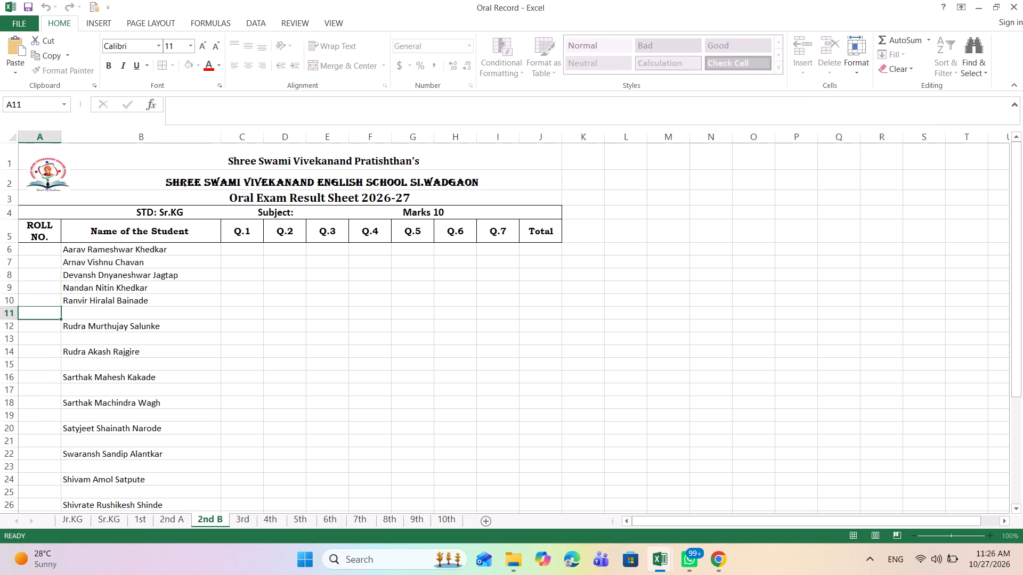
drag(827, 69, 839, 92)
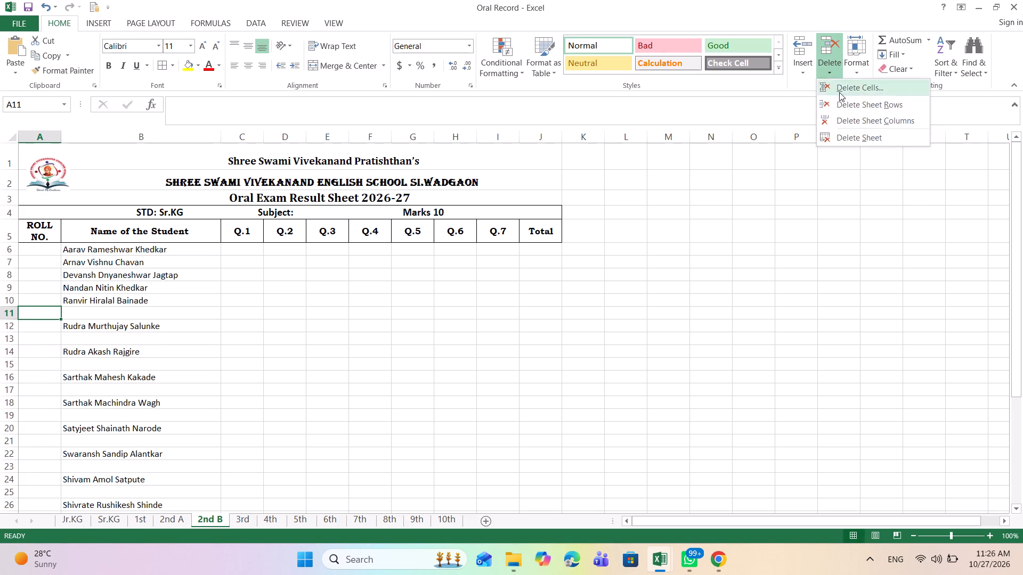
drag(839, 92, 844, 101)
click(844, 101)
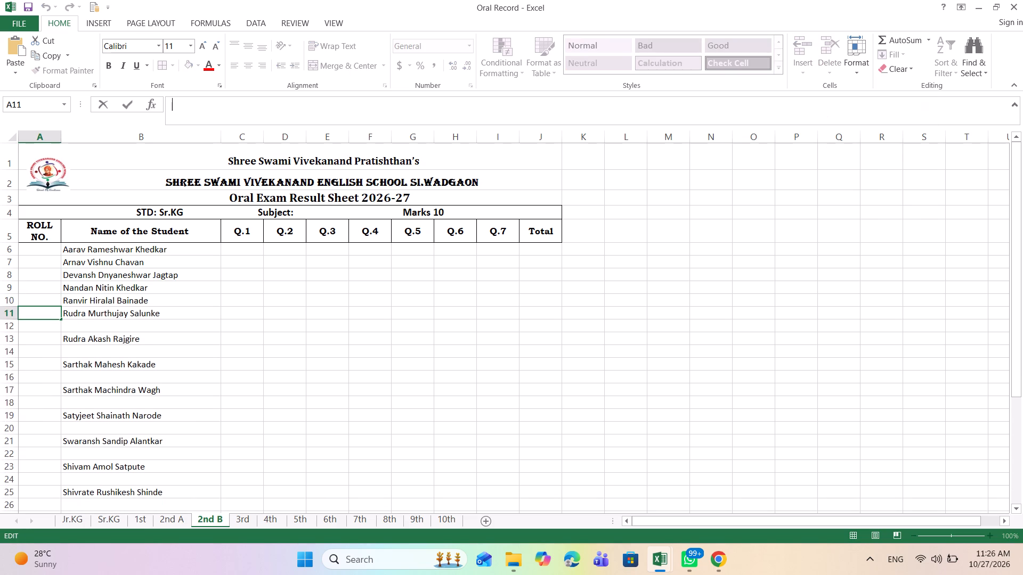
click(51, 327)
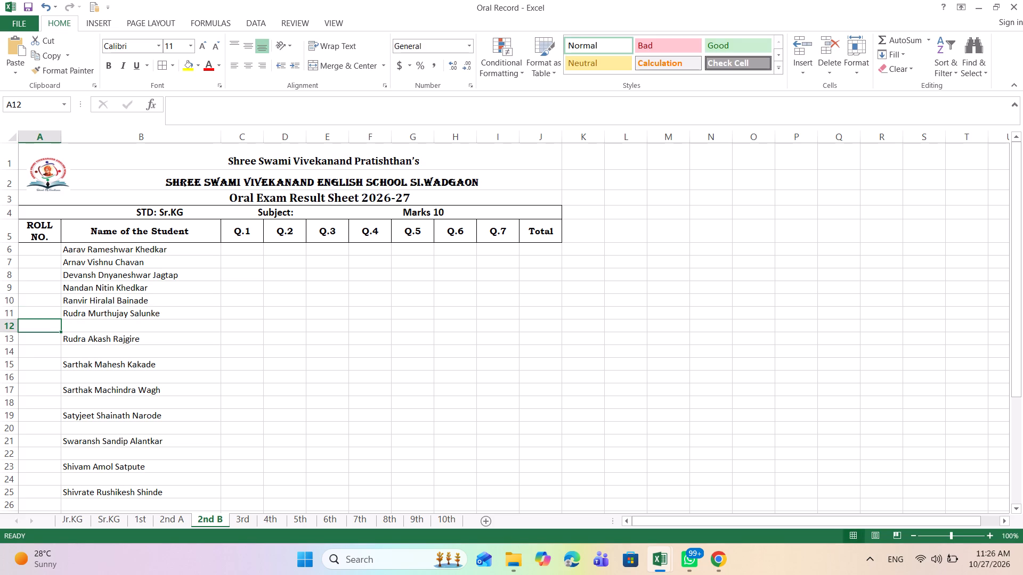
click(831, 69)
click(837, 105)
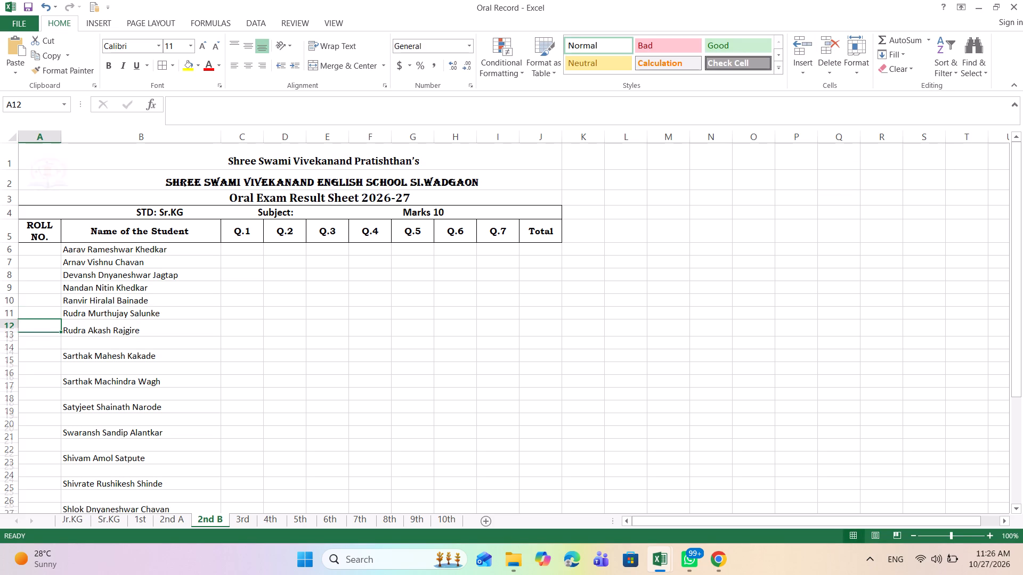
key(Down)
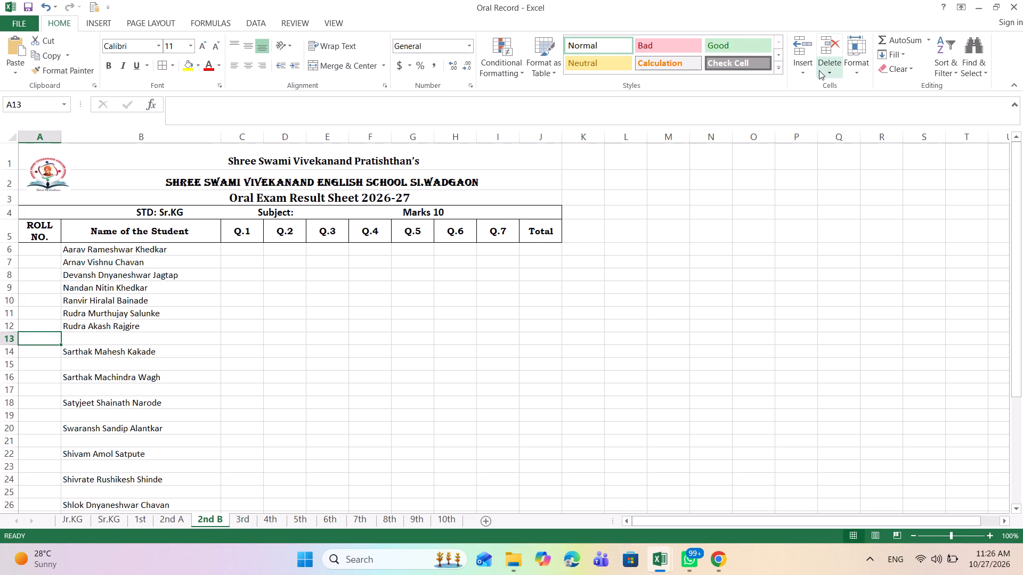
click(826, 70)
click(839, 99)
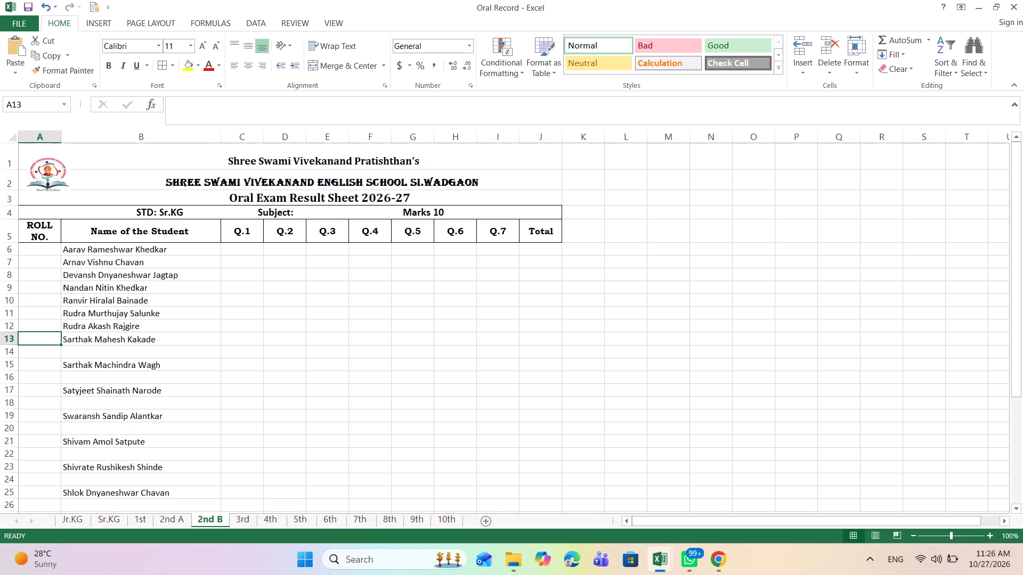
key(Down)
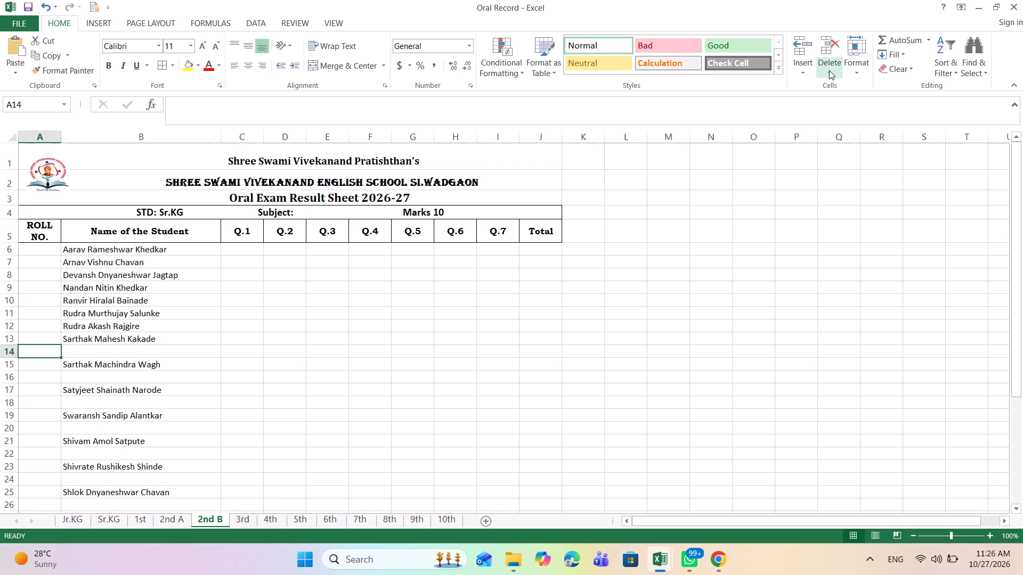
click(829, 70)
click(841, 106)
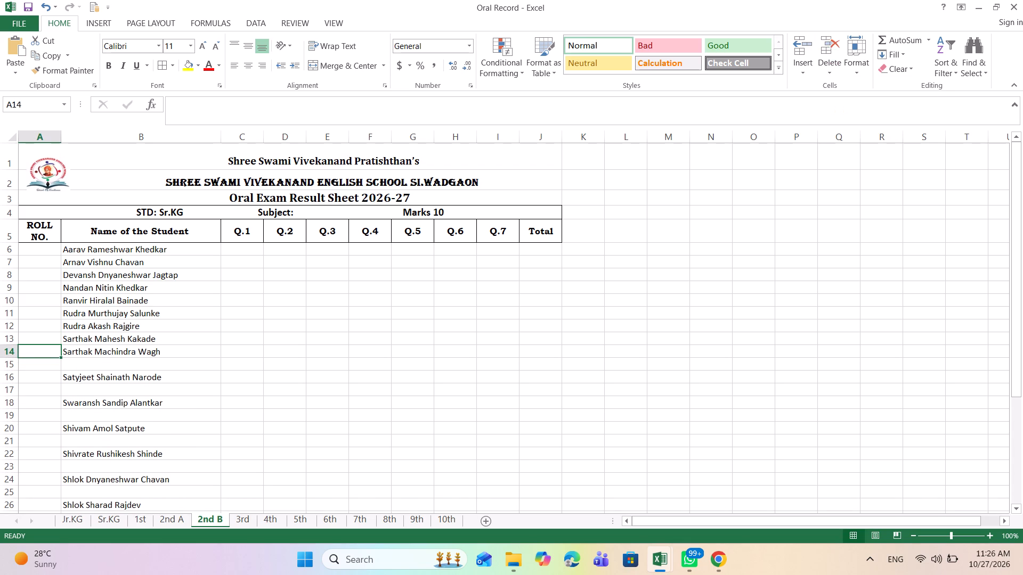
Delete the next four blank sheet rows in the student list, one at a time at rows 15, 16, 17 and 18.
key(Down)
click(828, 67)
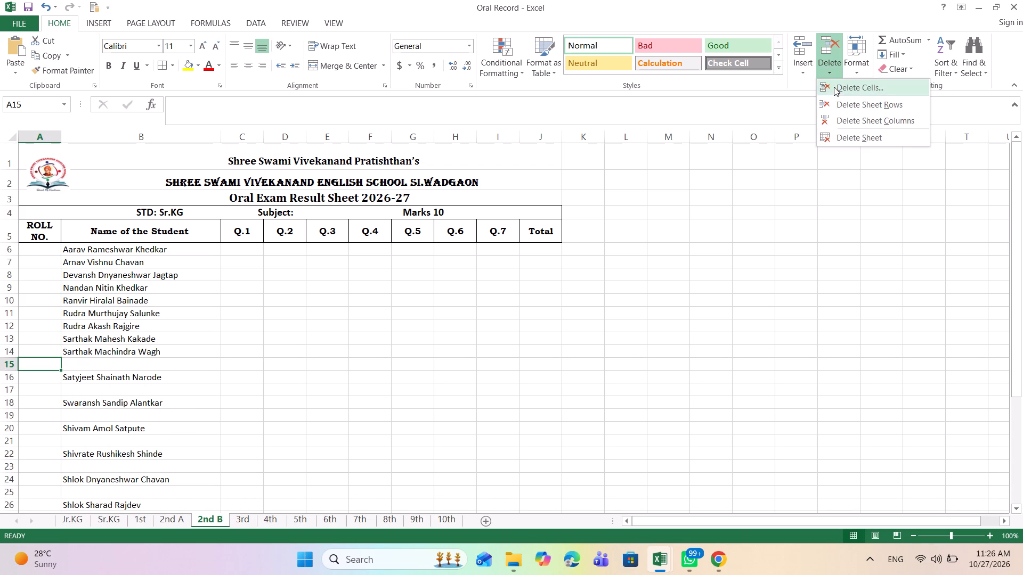
click(842, 102)
key(Down)
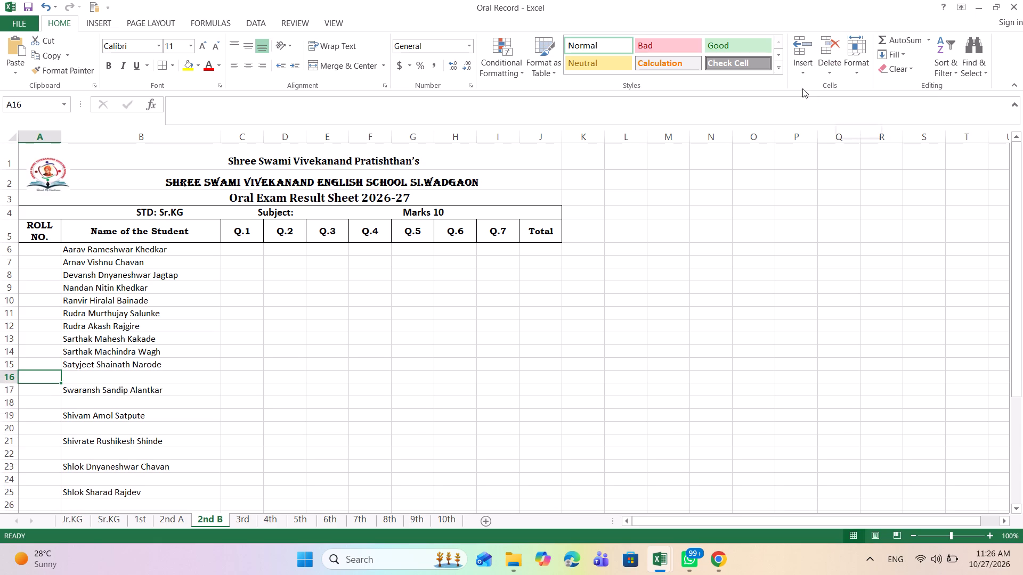
click(837, 67)
click(848, 101)
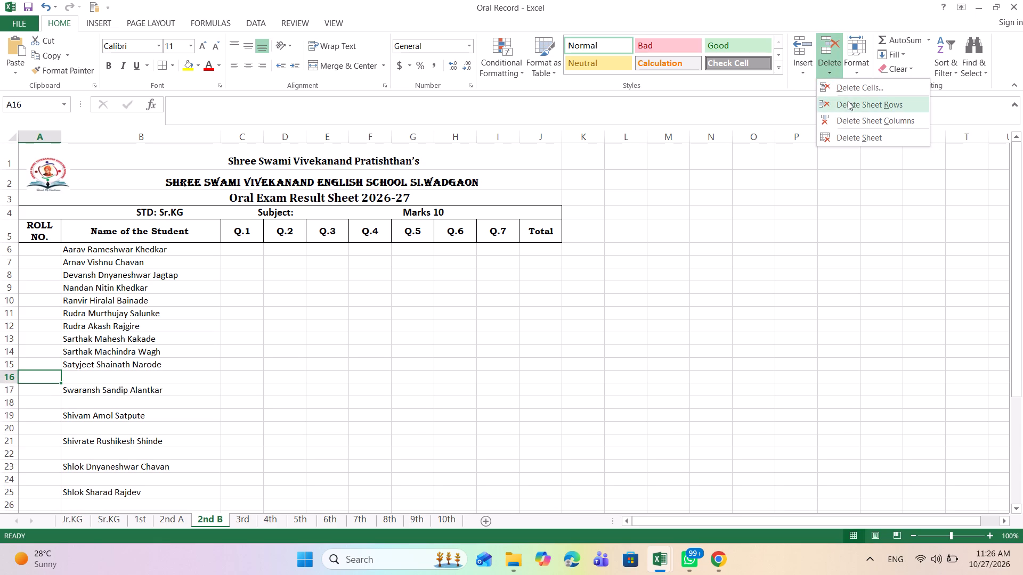
key(Down)
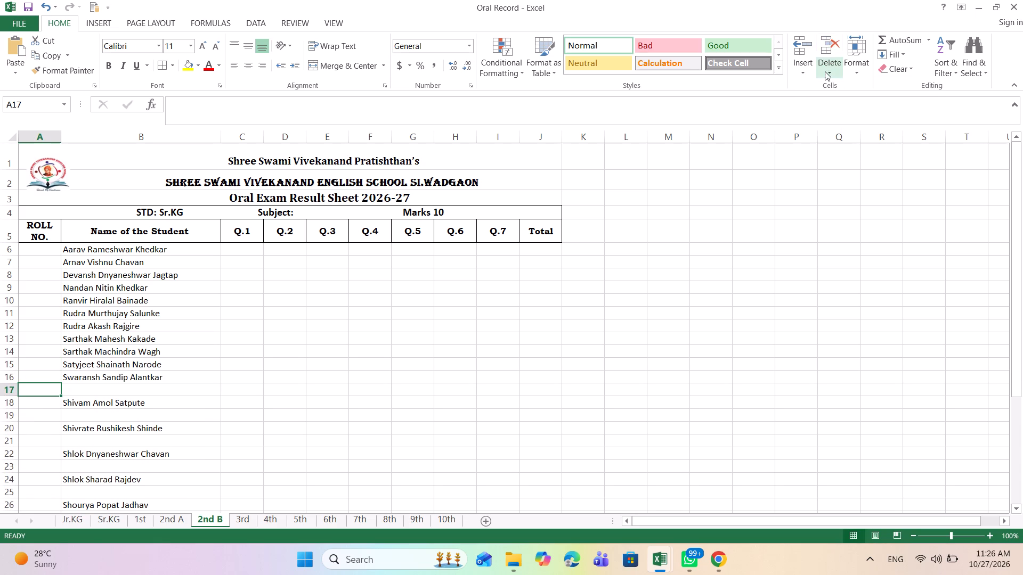
click(825, 71)
click(842, 101)
key(Down)
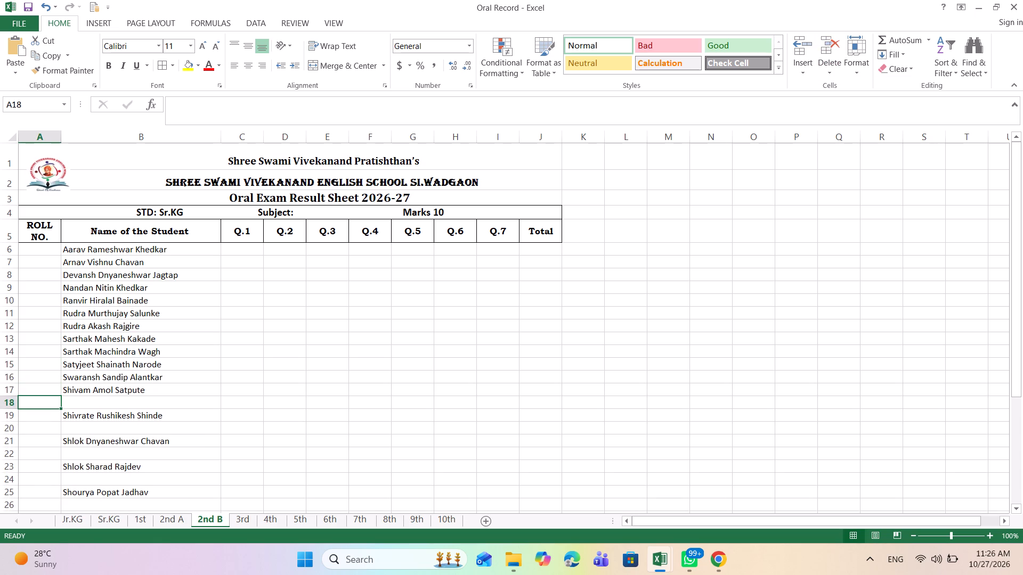
click(829, 69)
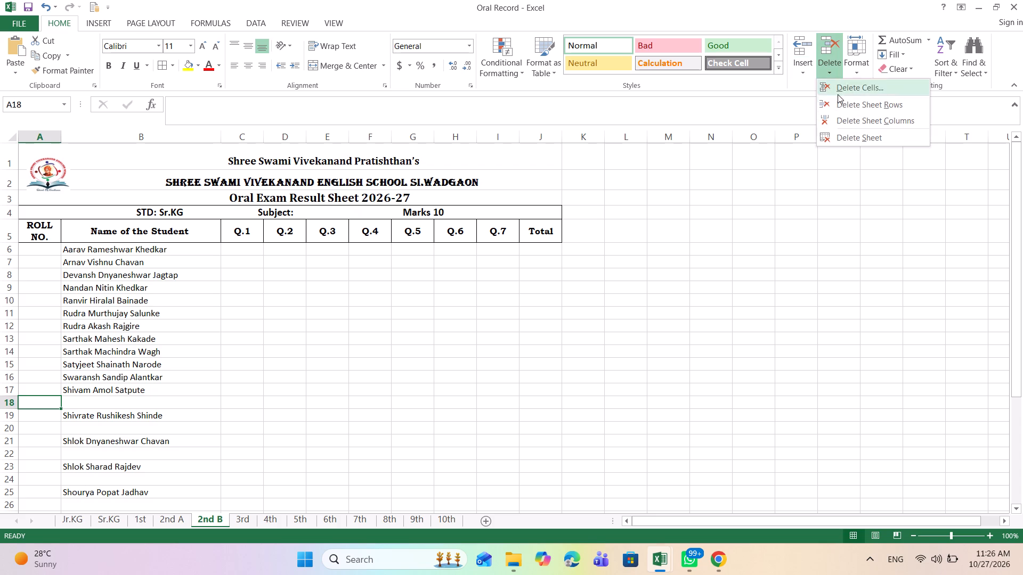
click(841, 104)
Delete four more blank sheet rows between the student names, one at a time at rows 19, 20, 21 and 22.
key(Down)
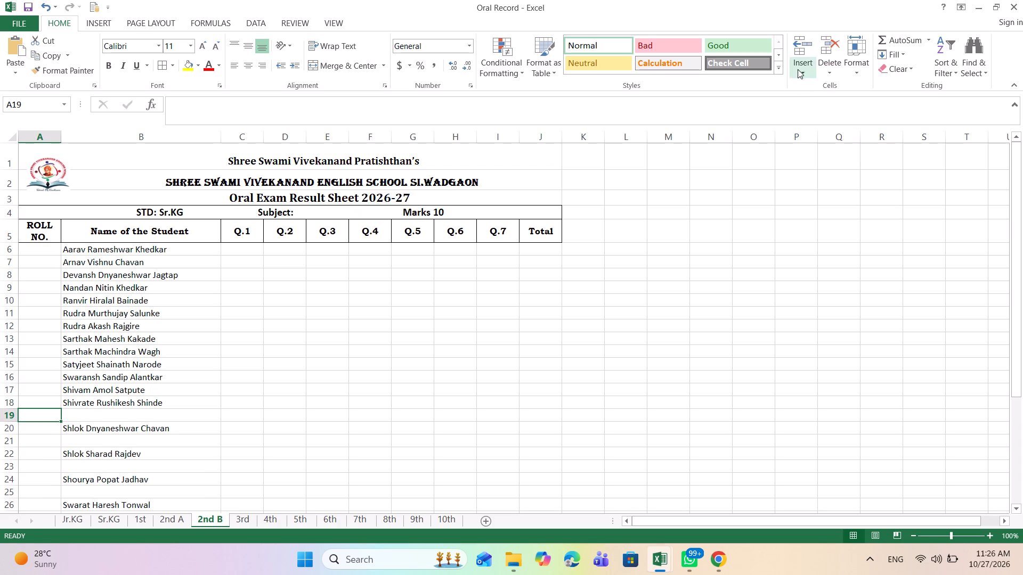
click(830, 69)
click(841, 103)
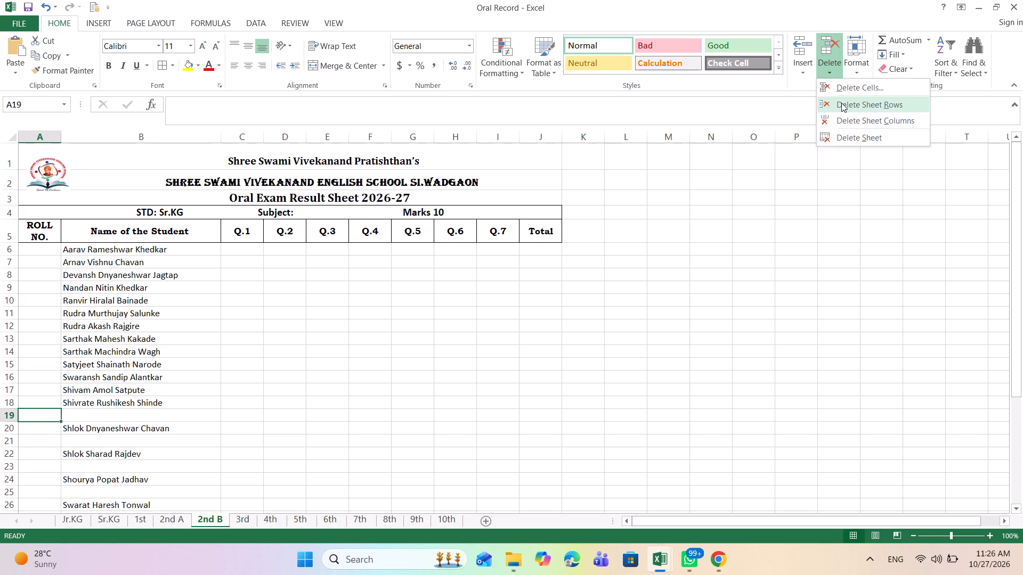
key(Down)
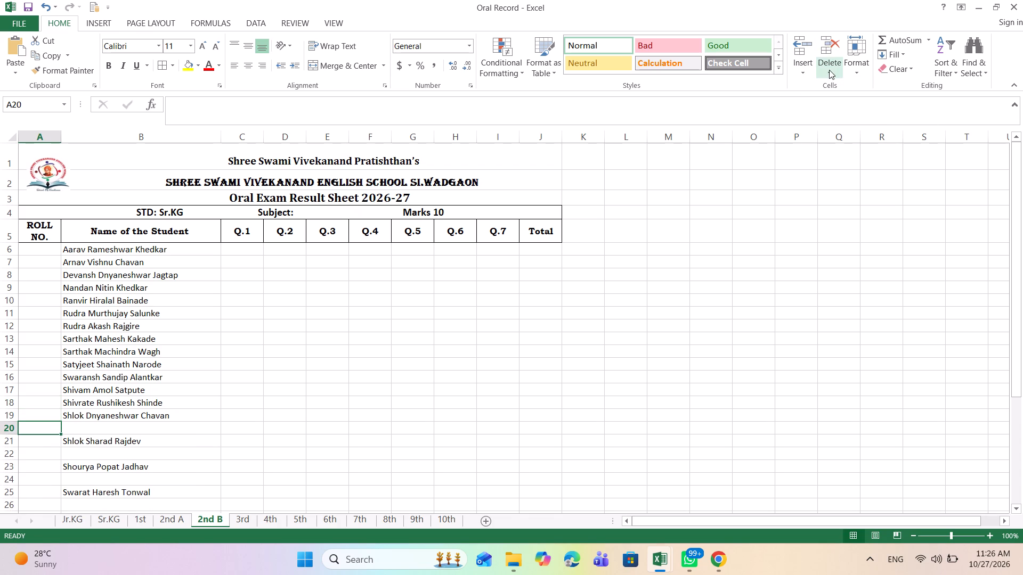
click(829, 70)
click(843, 104)
key(Down)
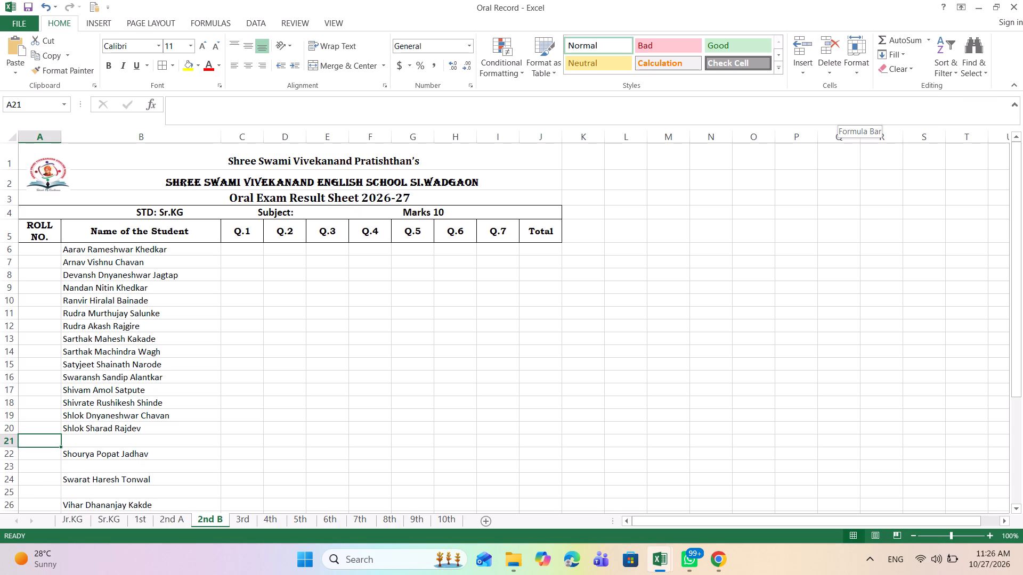
click(830, 71)
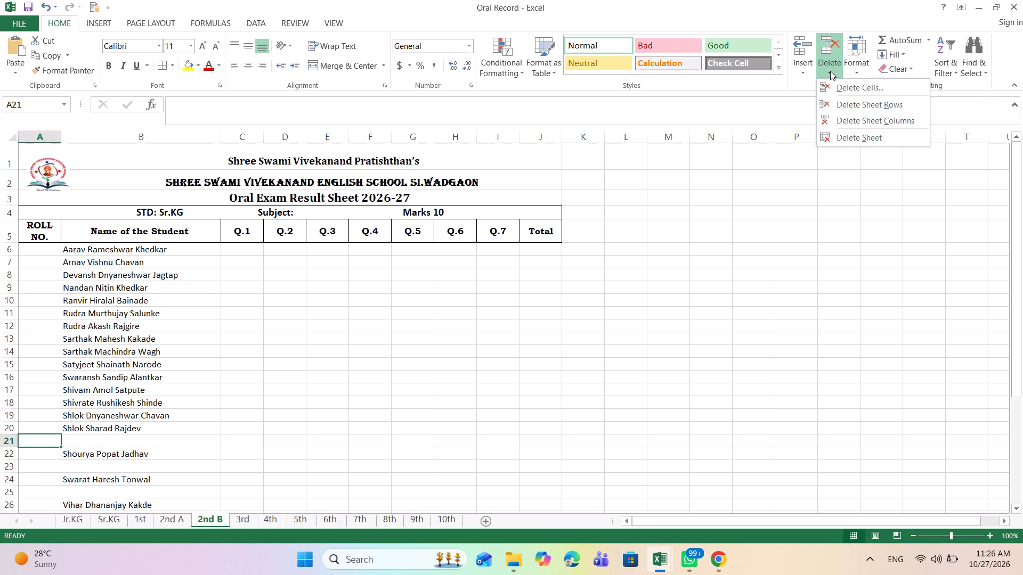
click(836, 102)
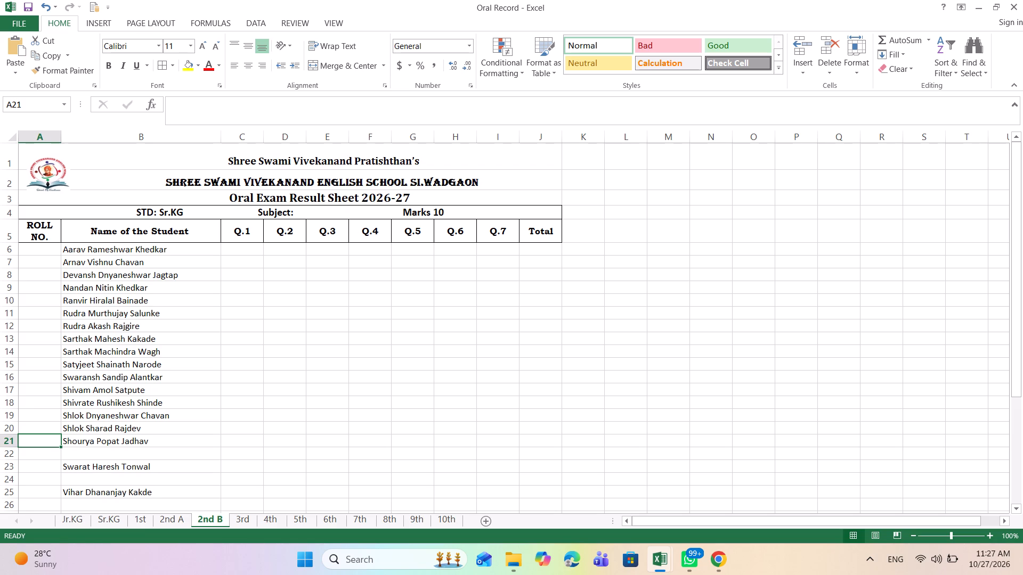
key(Down)
click(825, 69)
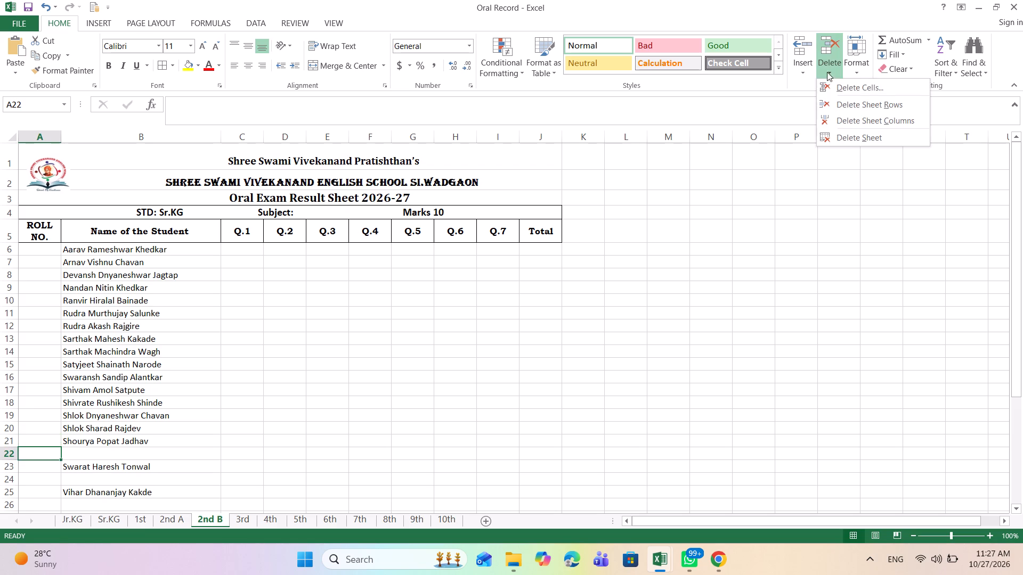
click(848, 102)
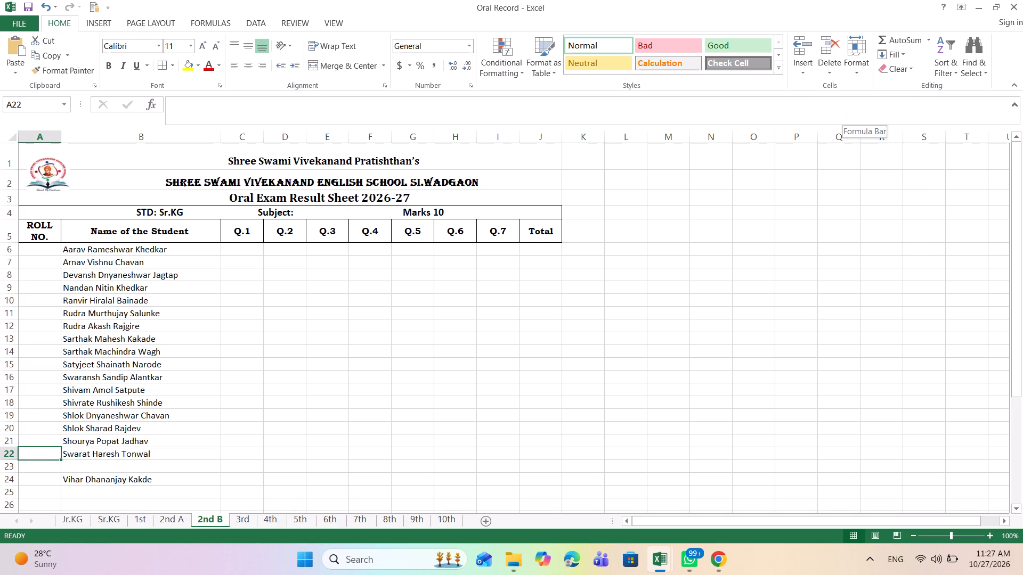
Delete the last blank sheet row between the student names, at row 23.
key(Down)
click(831, 69)
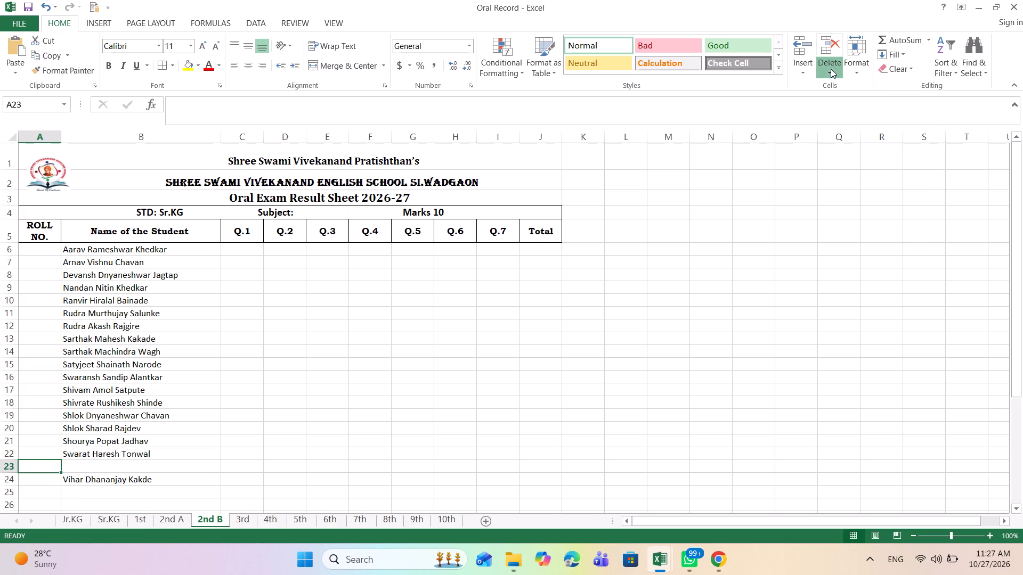
click(842, 102)
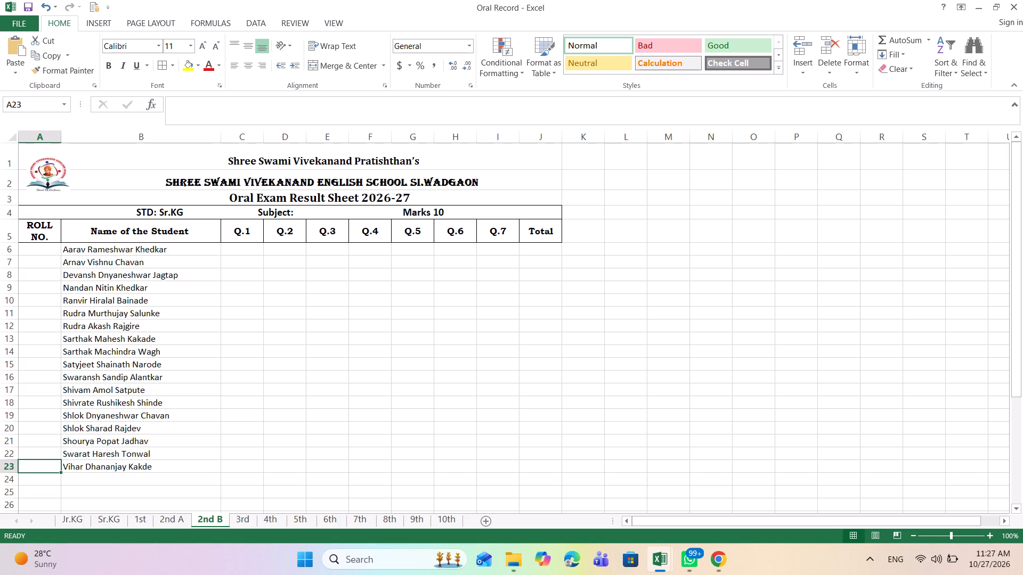
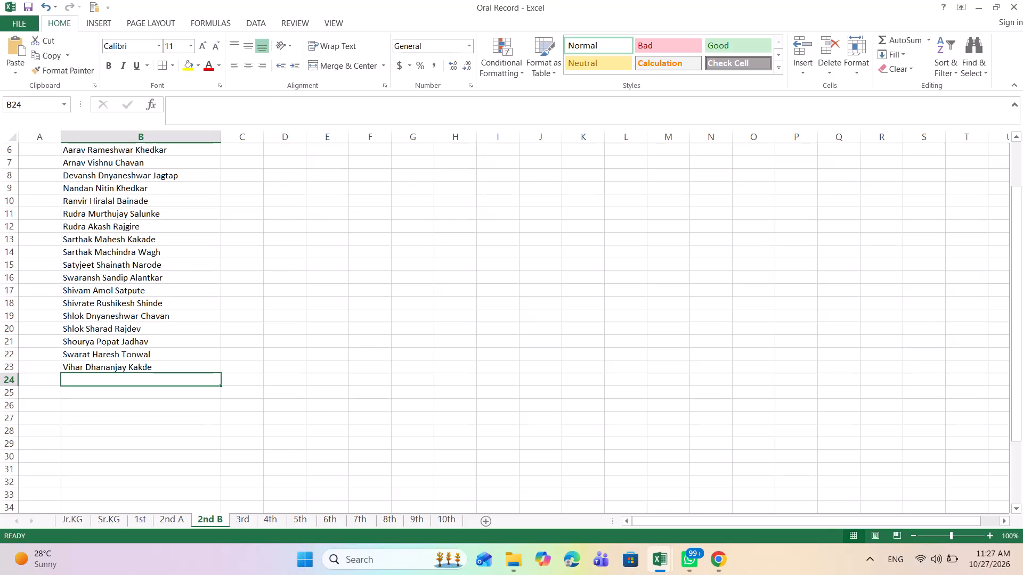
Paste the copied second batch of student names into column B starting at cell B24, below the existing list.
key(ctrl+v)
Remove the second word of the four-part student name in cell B24, keeping the first name and the last two names.
double_click(125, 381)
key(Right)
key(BackSpace)
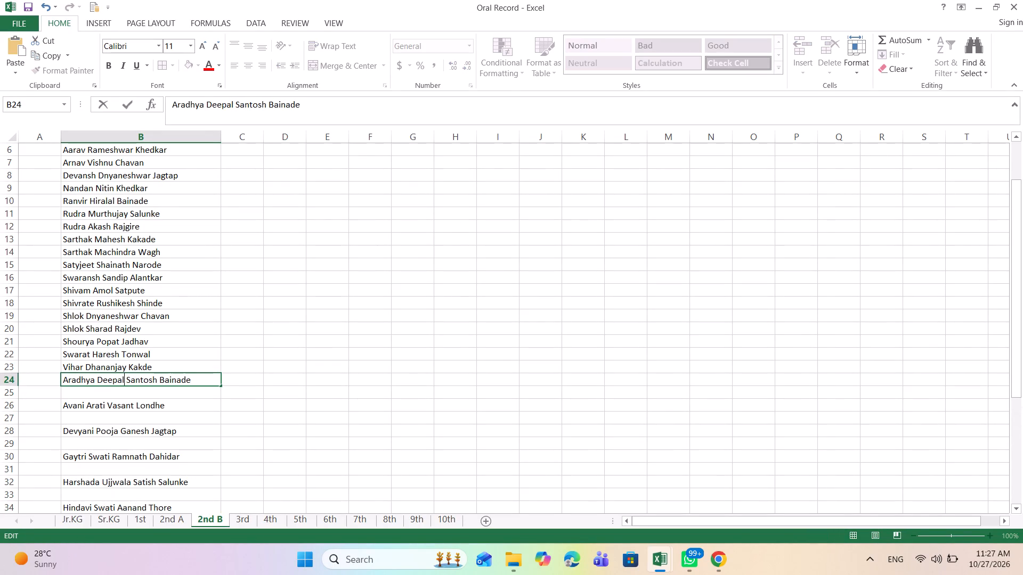
key(BackSpace)
key(BackSpace)
key(BackSpace)
key(BackSpace)
key(BackSpace)
key(BackSpace)
key(BackSpace)
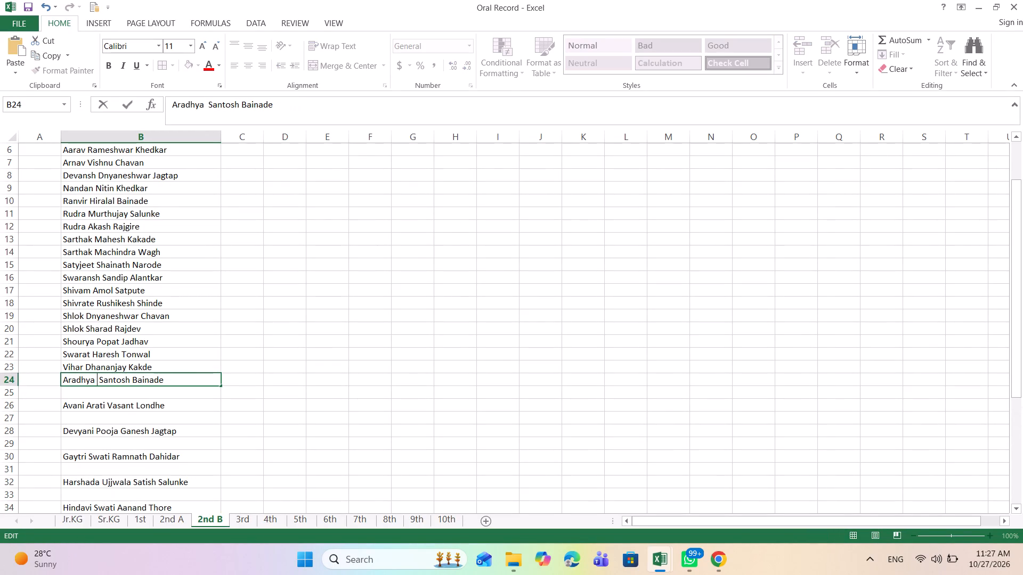
Remove the second word of the four-part student name in cell B26, keeping the first name and the last two names.
double_click(102, 405)
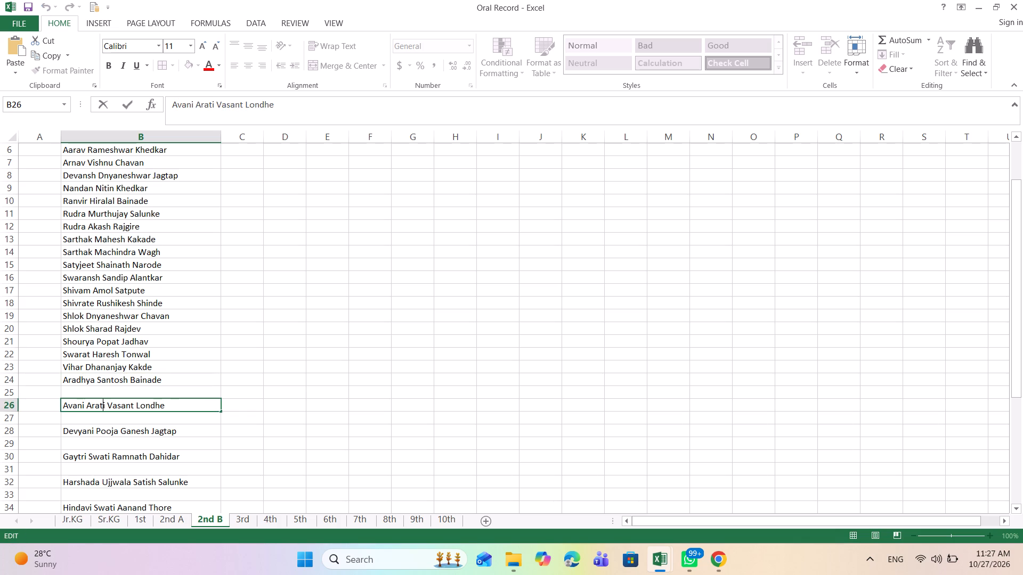
key(Right)
key(BackSpace)
key(BackSpace)
key(BackSpace)
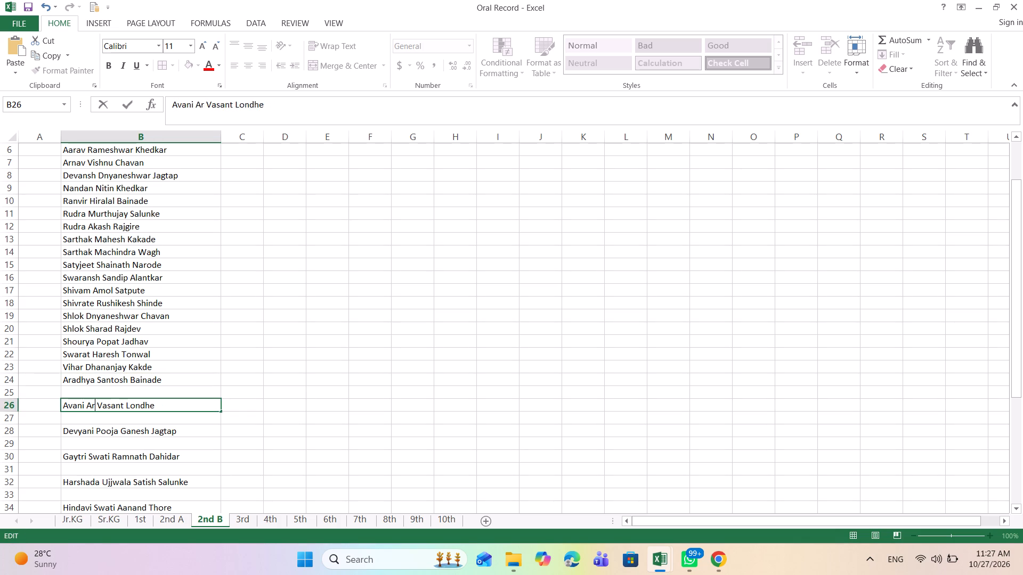
Finish shortening the student name in cell B26 to three words by removing the leftover "Ar" after the first name.
key(BackSpace)
key(BackSpace)
key(BackSpace)
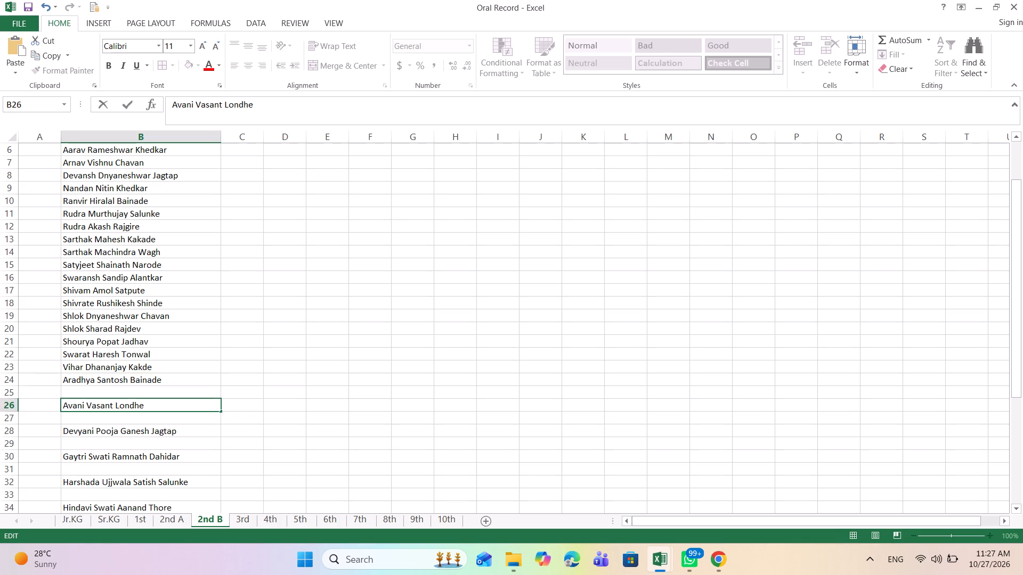
Shorten the student name in cell B28 to three words by removing its second word, "Pooja".
double_click(117, 432)
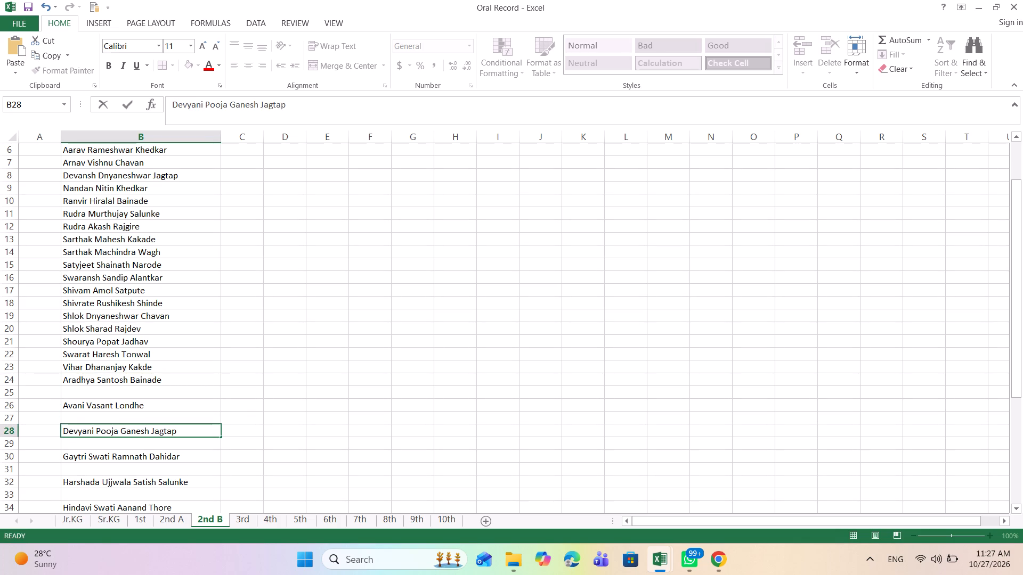
key(BackSpace)
key(BackSpace)
key(BackSpace)
key(BackSpace)
key(BackSpace)
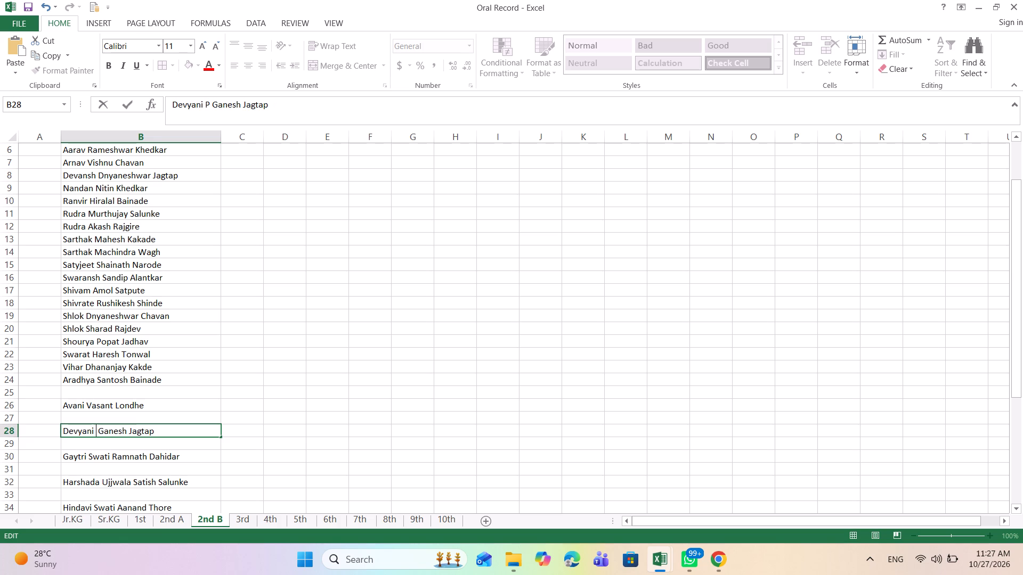
key(BackSpace)
Shorten the student name in cell B30 to three words by removing its second word, "Swati".
double_click(108, 458)
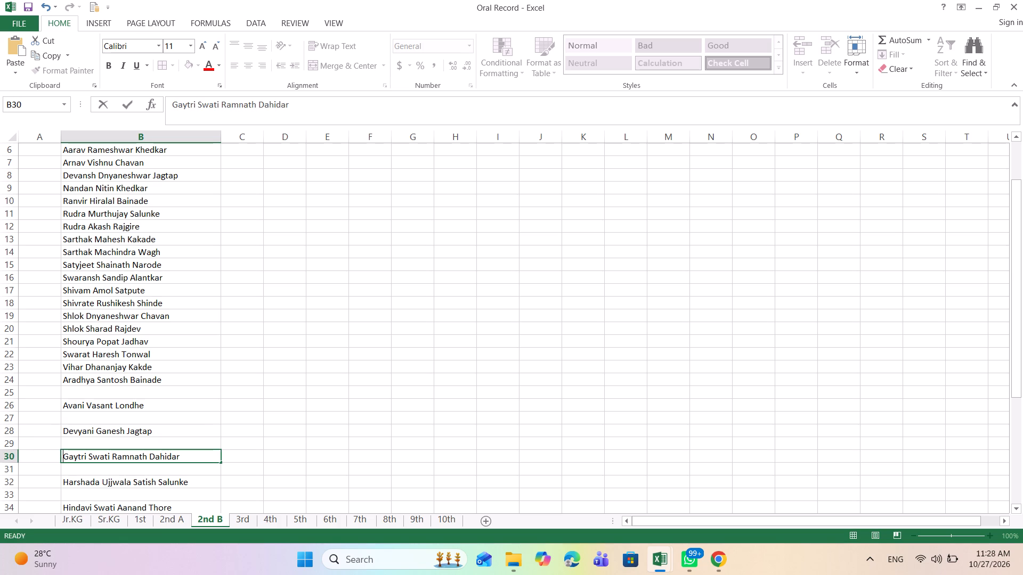
key(Right)
key(BackSpace)
key(BackSpace)
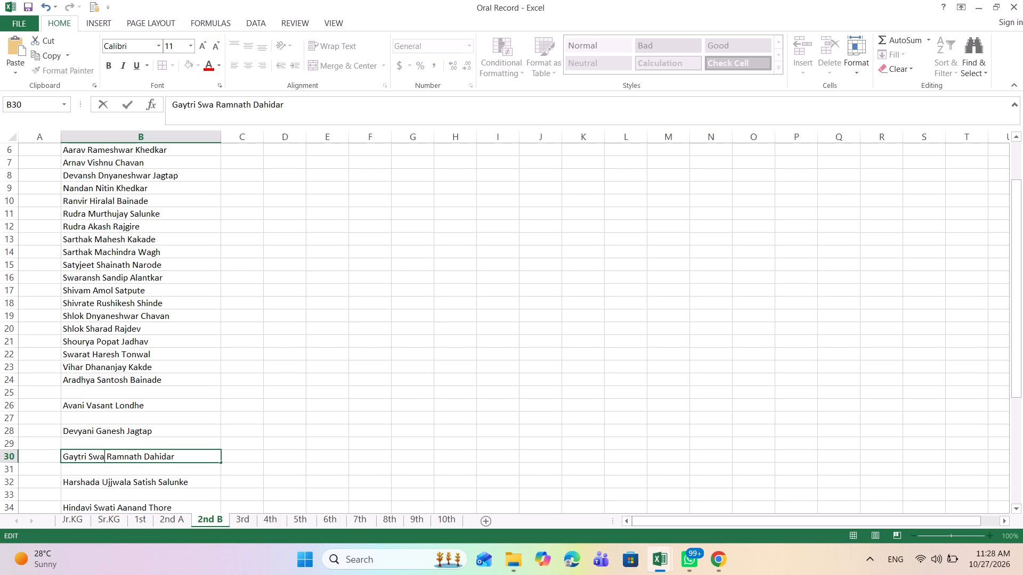
key(BackSpace)
key(BackSpace)
key(BackSpace)
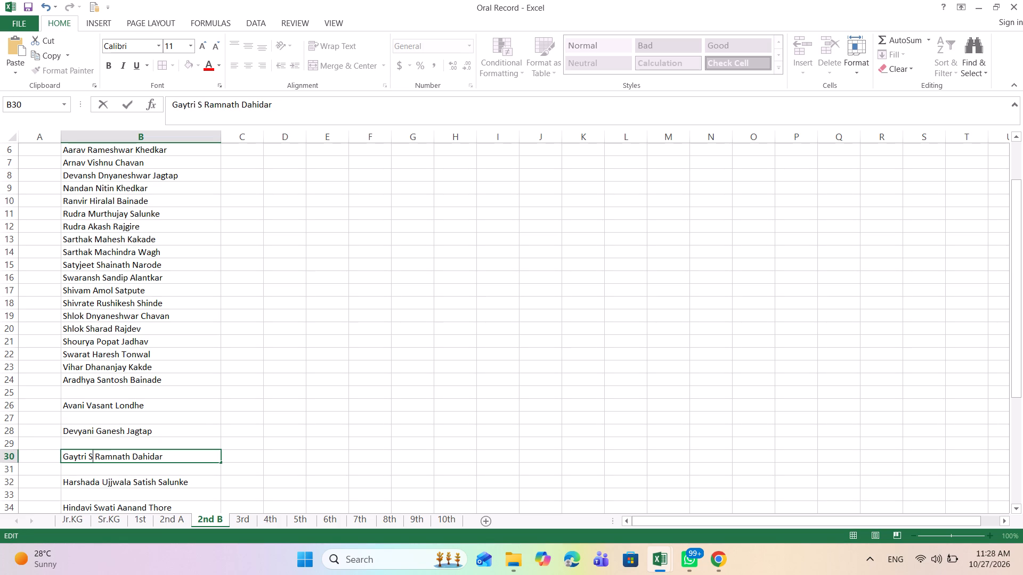
key(BackSpace)
Shorten the student name in cell B32 to three words by removing its second word, "Ujjwala".
double_click(128, 484)
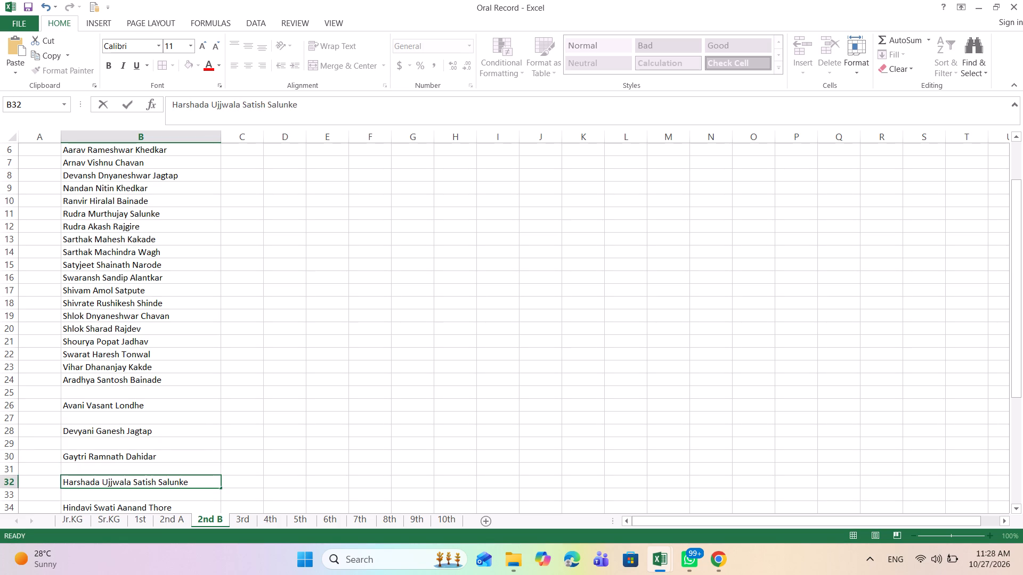
key(Right)
key(BackSpace)
key(BackSpace)
key(BackSpace)
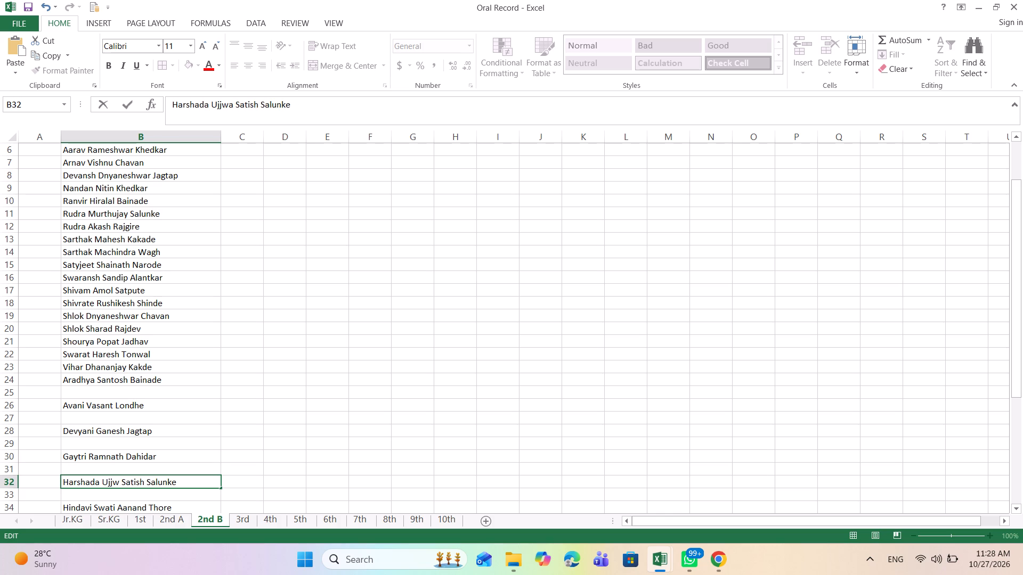
key(BackSpace)
key(BackSpace)
key(BackSpace)
key(BackSpace)
key(BackSpace)
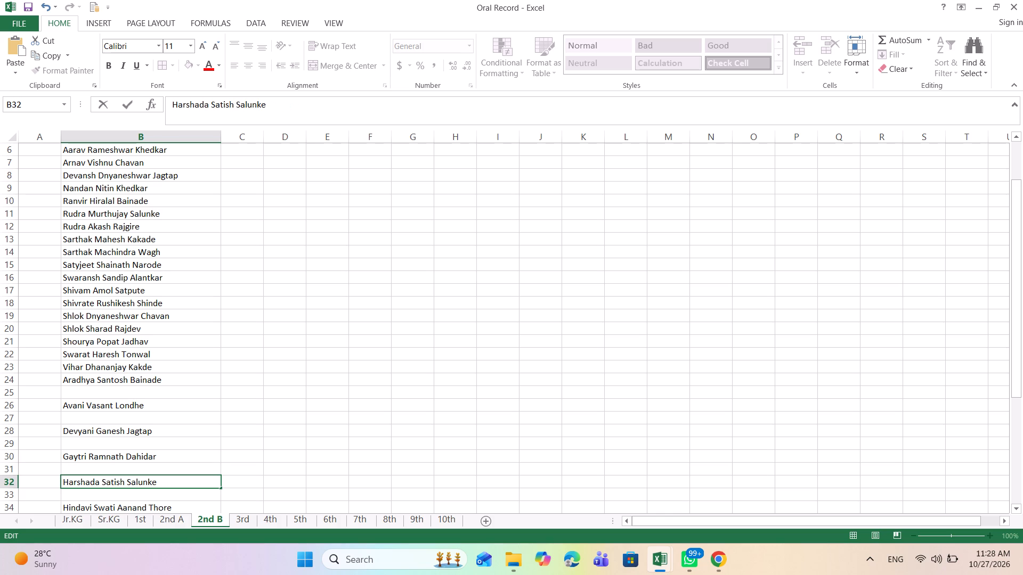
Remove the second word, "Swati", from the student name in cell B34 and add an extra space after the first name.
scroll(133, 467, down, 5)
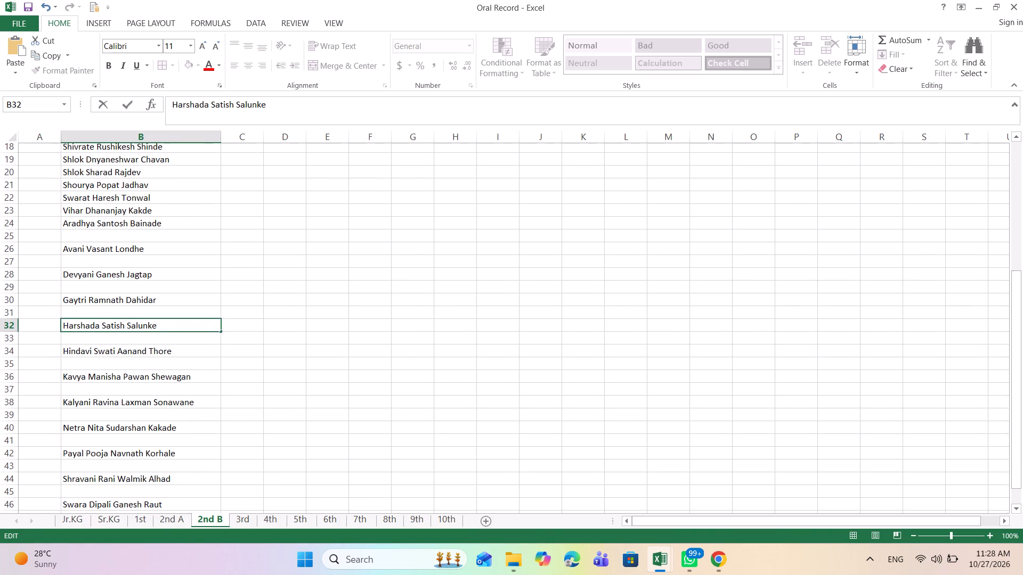
double_click(110, 355)
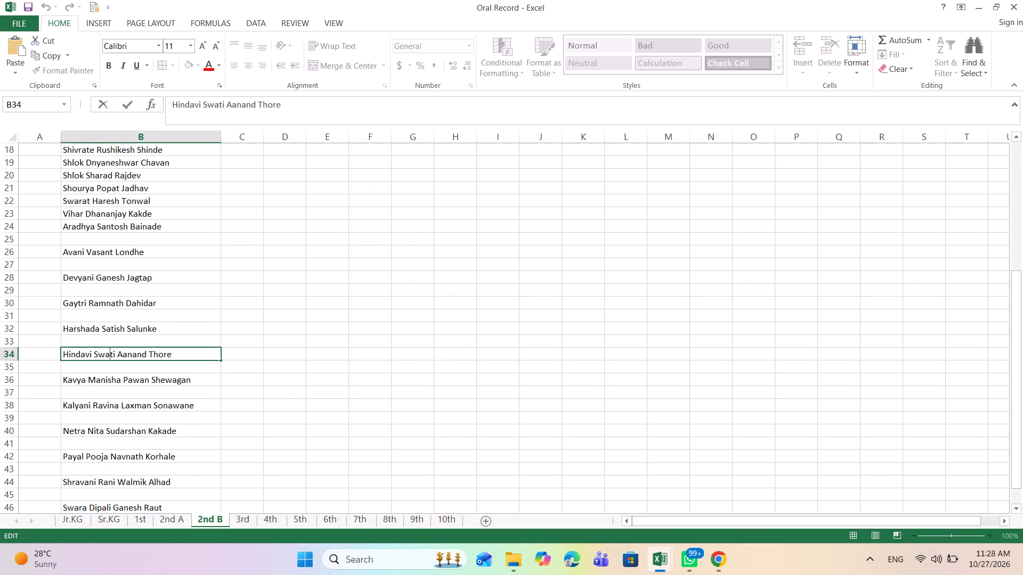
key(Right)
key(Right)
key(BackSpace)
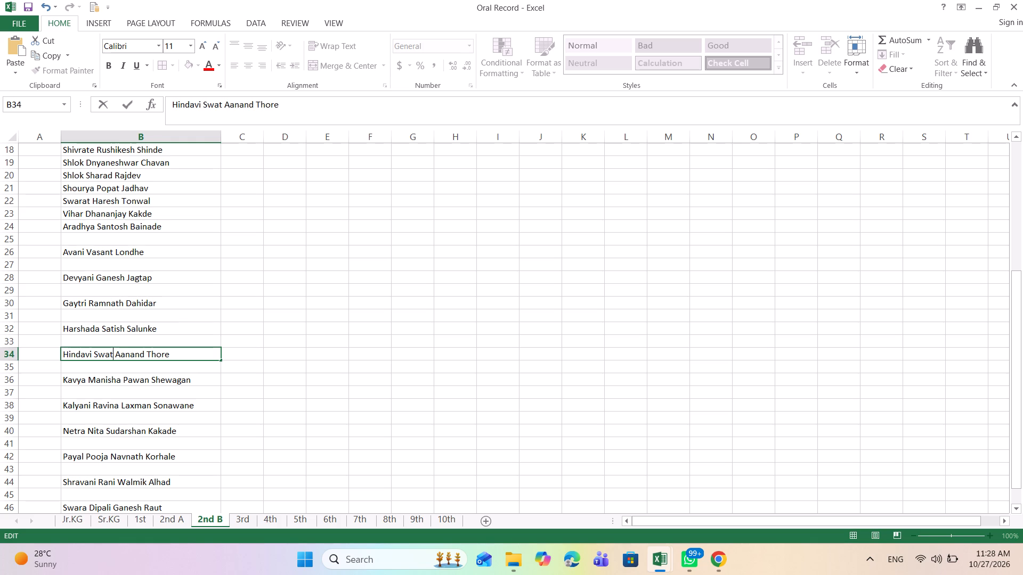
key(BackSpace)
key(BackSpace)
key(BackSpace)
key(BackSpace)
key(BackSpace)
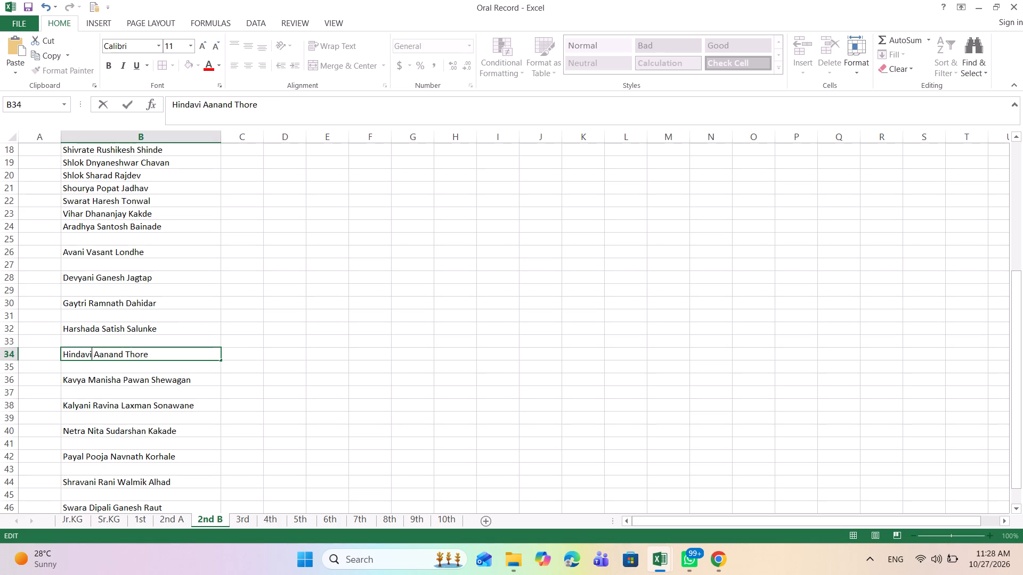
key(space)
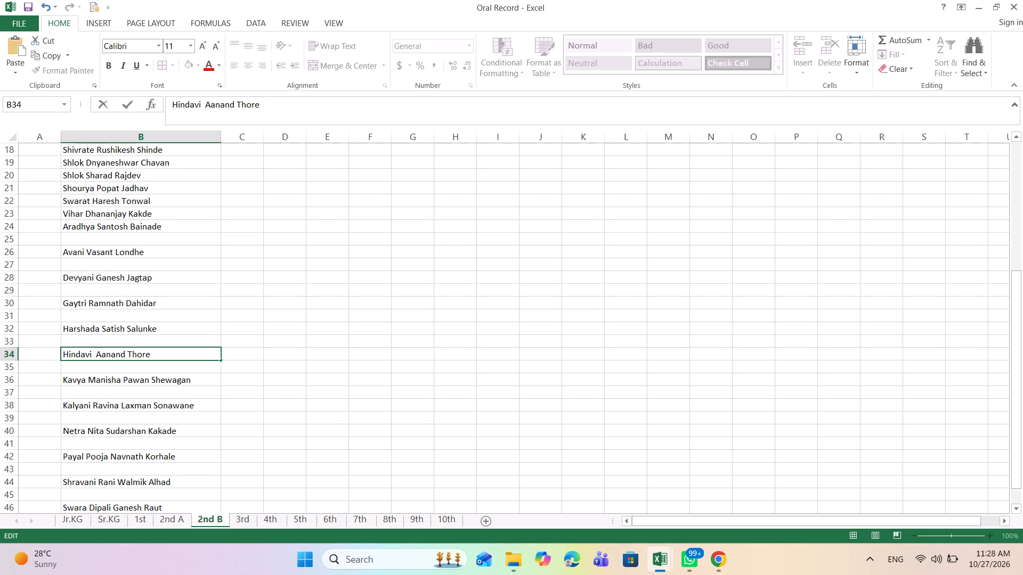
Shorten the student name in cell B36 to three words by removing its second word, "Manisha".
double_click(120, 380)
key(BackSpace)
key(BackSpace)
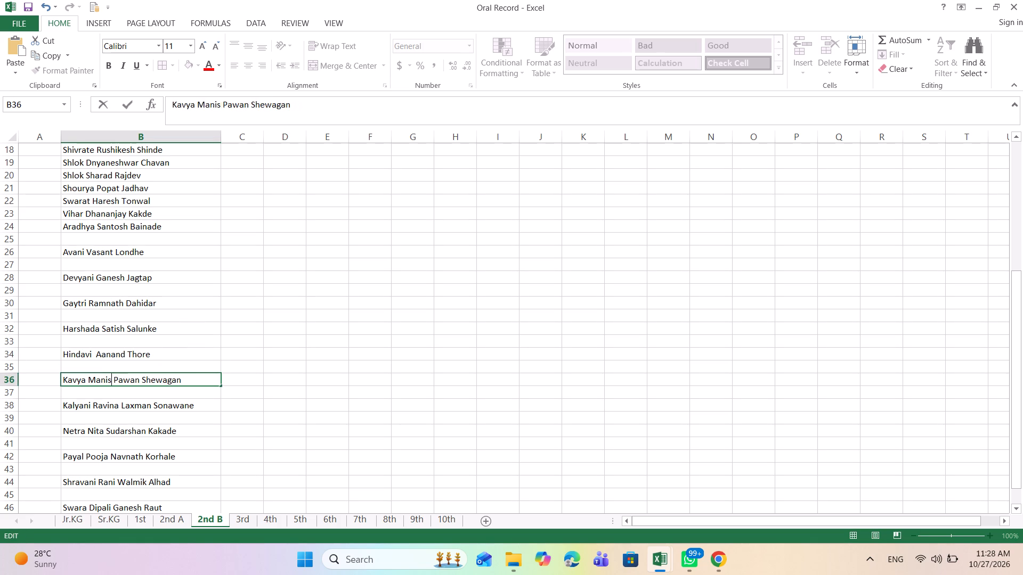
key(BackSpace)
key(BackSpace)
key(BackSpace)
key(BackSpace)
key(BackSpace)
key(BackSpace)
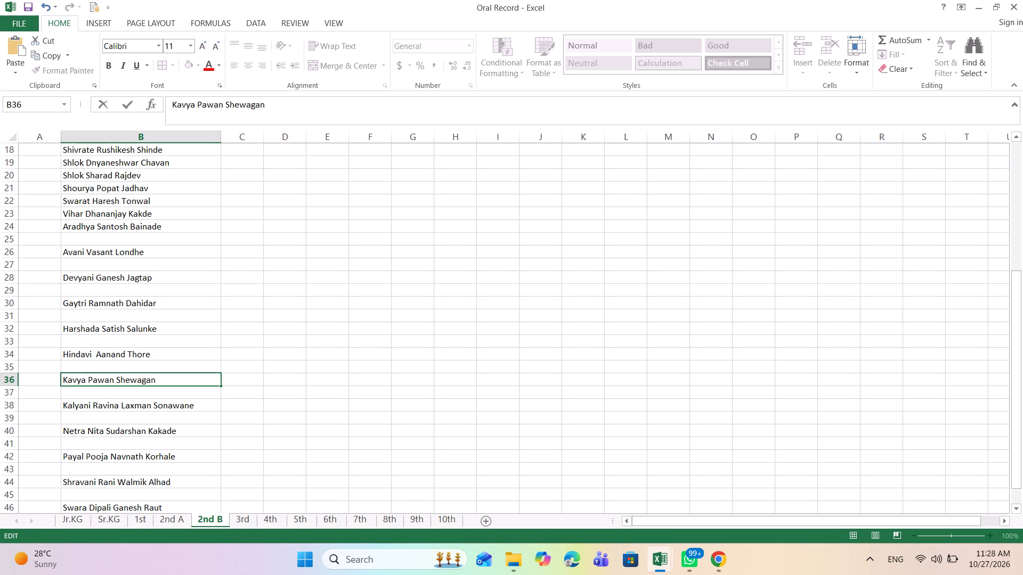
Shorten the student name in cell B38 to three words by removing its second word, "Ravina".
double_click(118, 409)
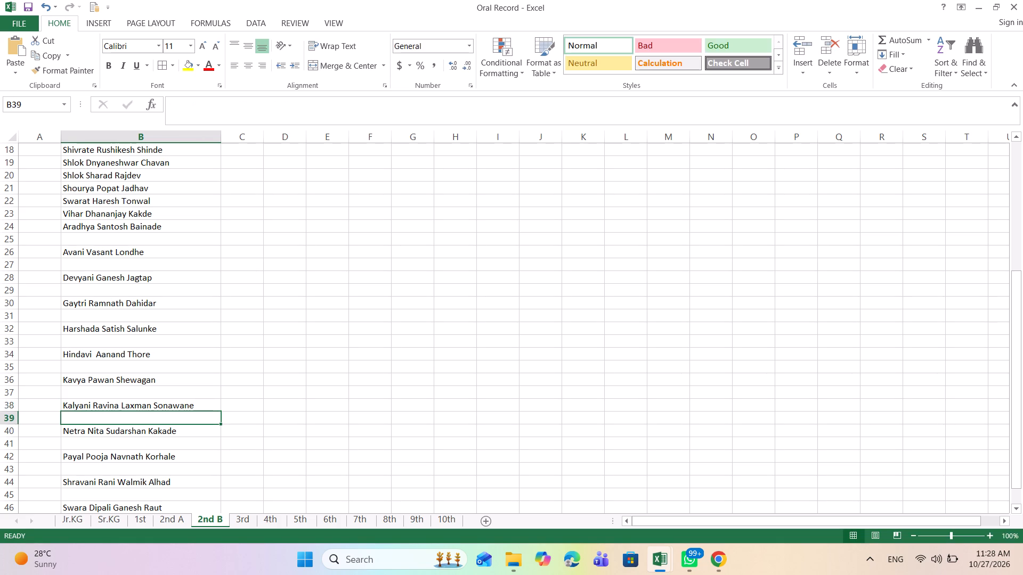
double_click(119, 406)
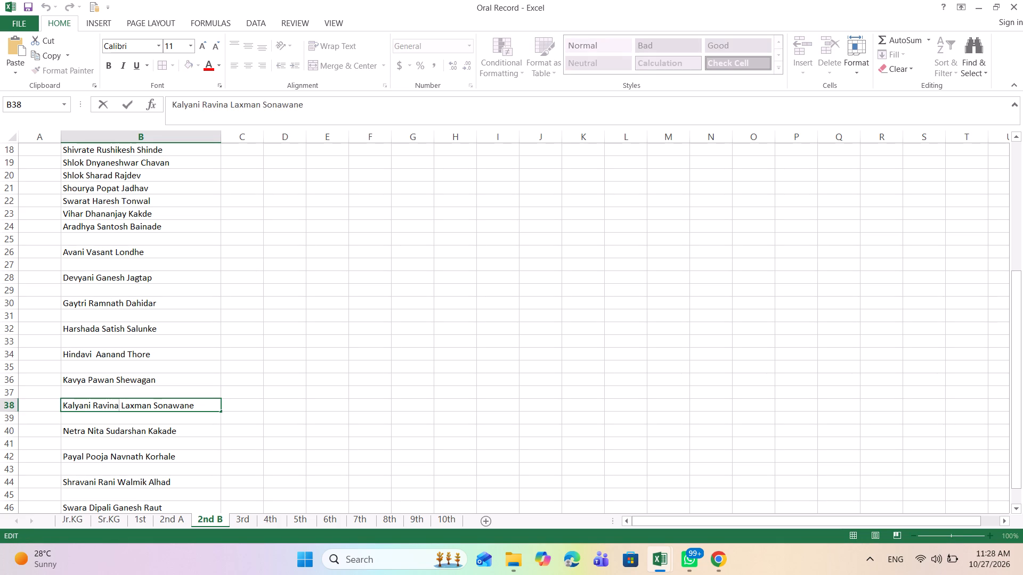
key(BackSpace)
key(BackSpace)
key(BackSpace)
key(BackSpace)
key(BackSpace)
key(BackSpace)
key(BackSpace)
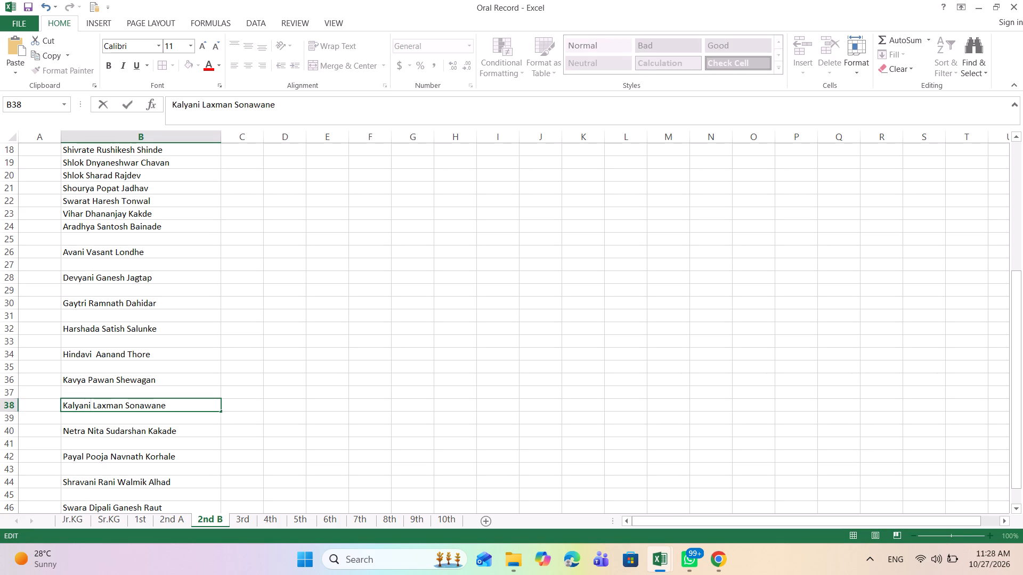
Shorten the student name in cell B40 to three words by removing its second word, "Nita".
double_click(102, 431)
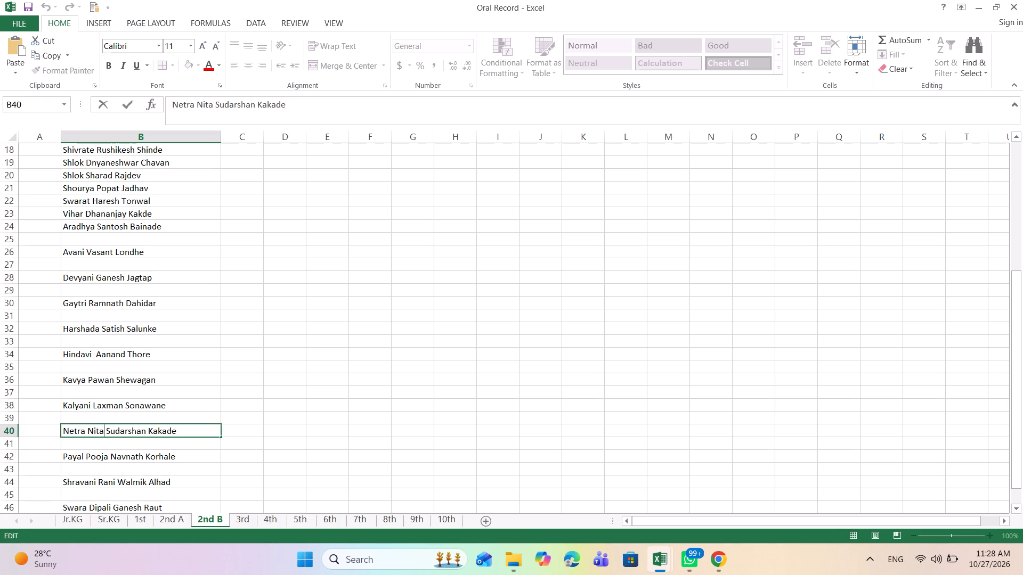
key(BackSpace)
key(BackSpace)
key(BackSpace)
key(BackSpace)
key(BackSpace)
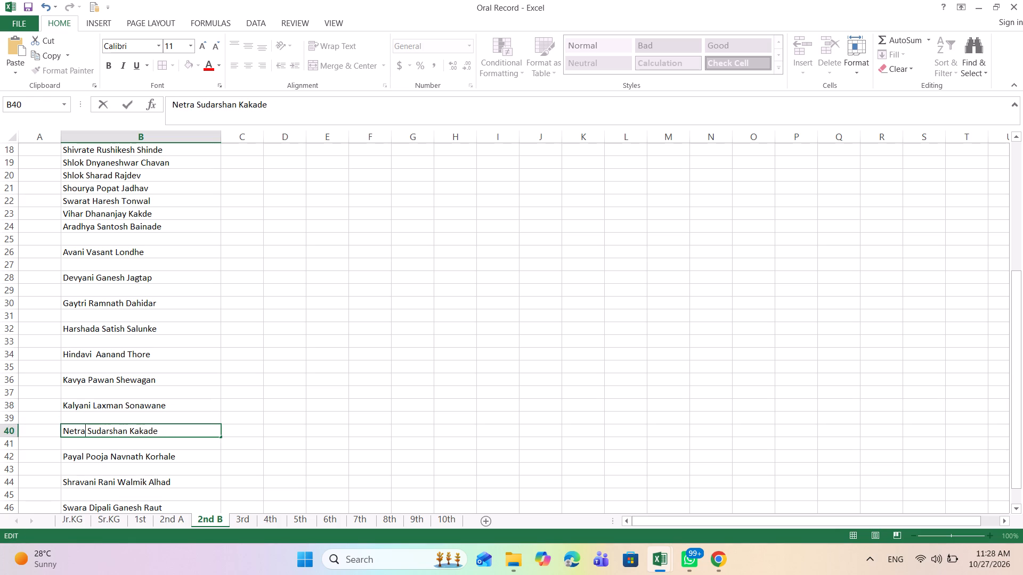
Shorten the student name in cell B42 to three words by removing its second word, "Pooja".
double_click(104, 458)
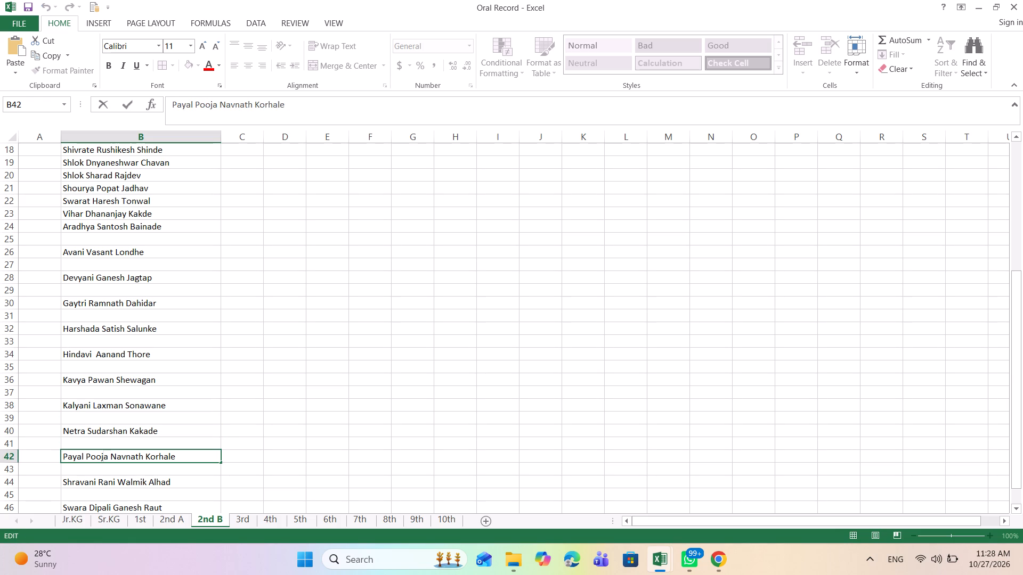
key(Right)
key(BackSpace)
key(BackSpace)
key(BackSpace)
key(BackSpace)
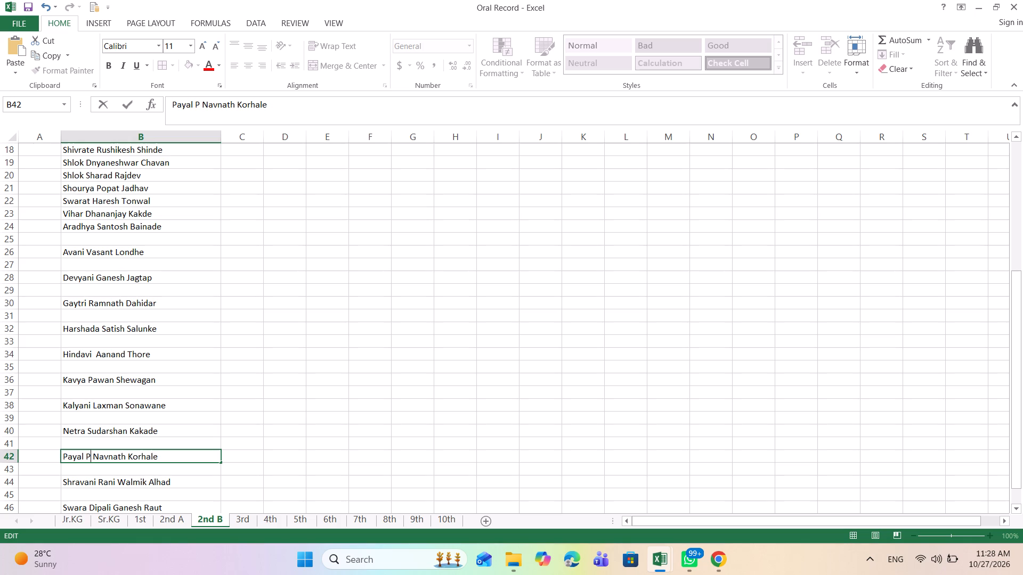
key(BackSpace)
key(BackSpace)
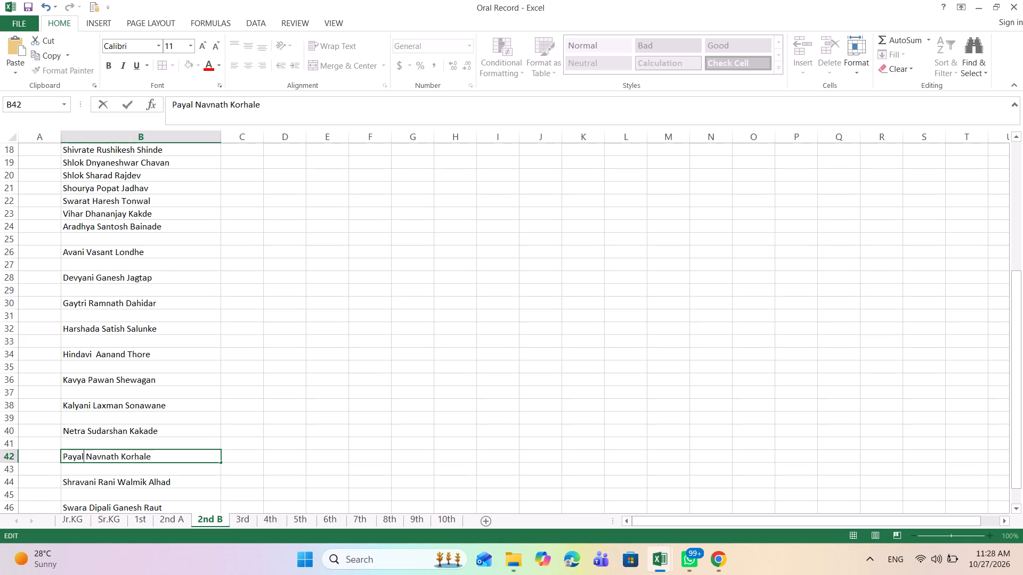
Shorten the student name in cell B44 to three words by removing its second word, "Rani".
scroll(137, 462, down, 3)
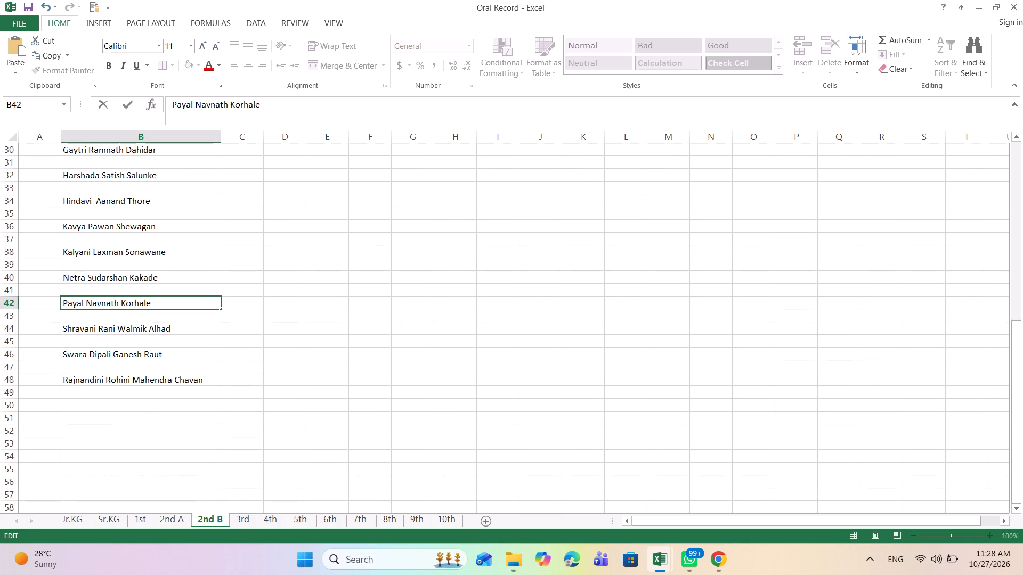
double_click(116, 328)
key(BackSpace)
key(BackSpace)
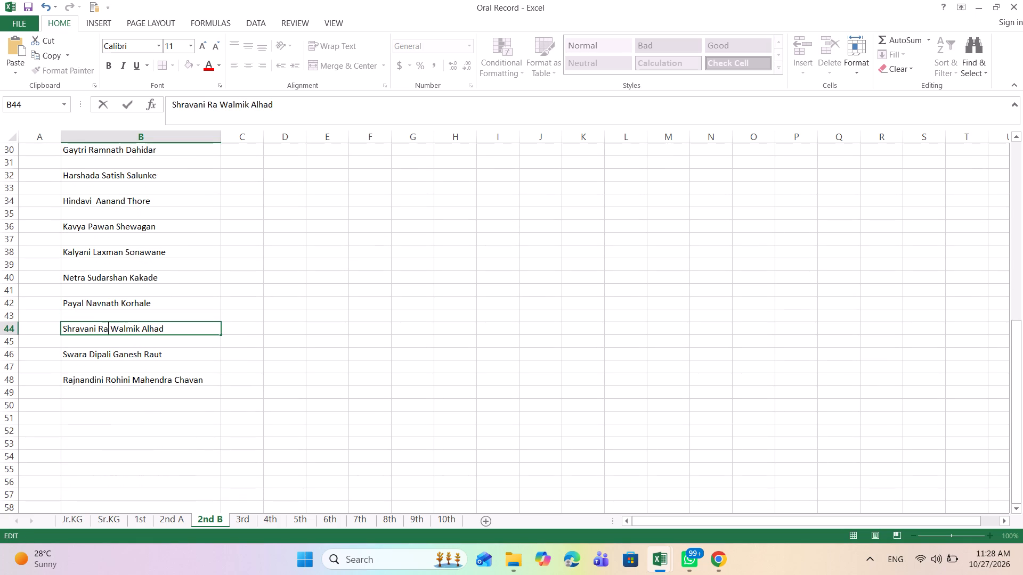
key(BackSpace)
key(BackSpace)
key(BackSpace)
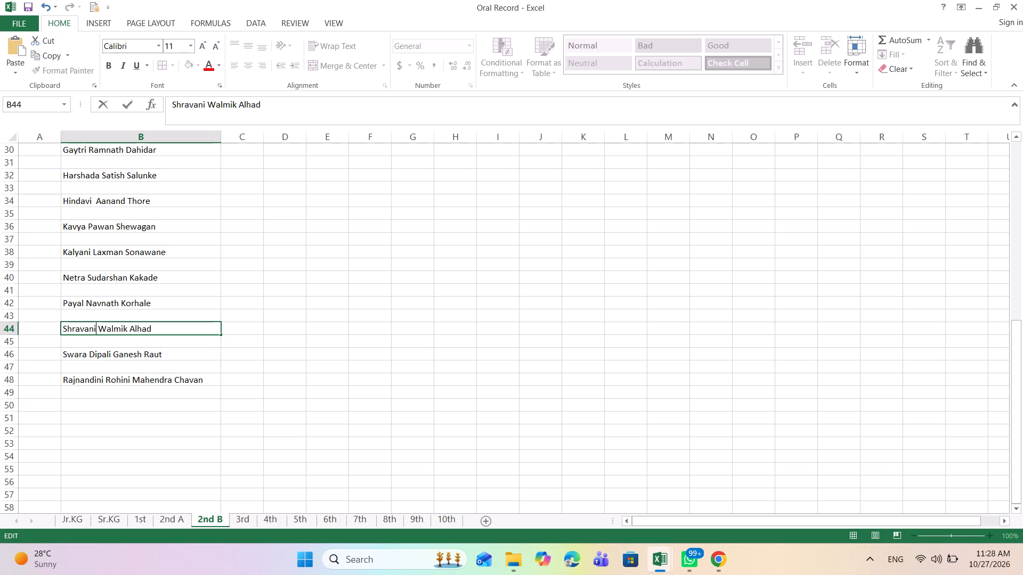
Shorten the student name in cell B46 to three words by removing its second word, "Dipali".
double_click(111, 356)
key(BackSpace)
key(BackSpace)
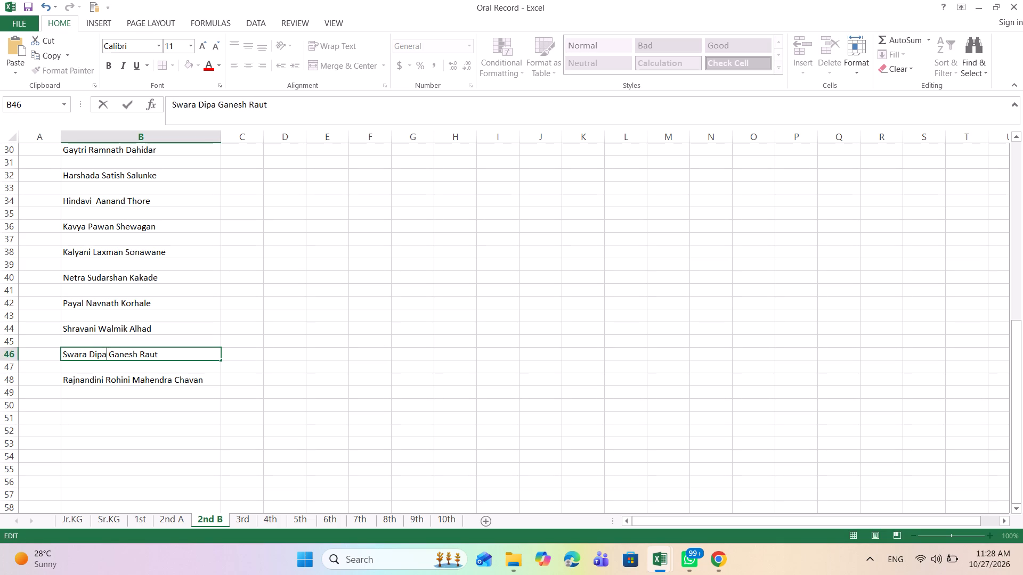
key(BackSpace)
key(BackSpace)
key(BackSpace)
key(BackSpace)
key(BackSpace)
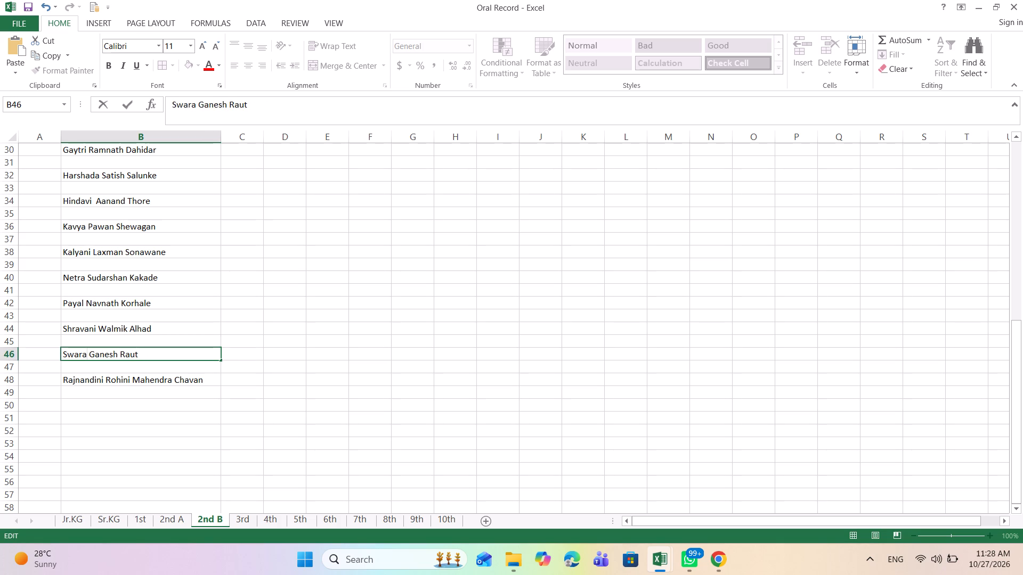
Shorten the last student name, in cell B48, to three words by removing its second word, "Rohini".
double_click(126, 381)
key(Right)
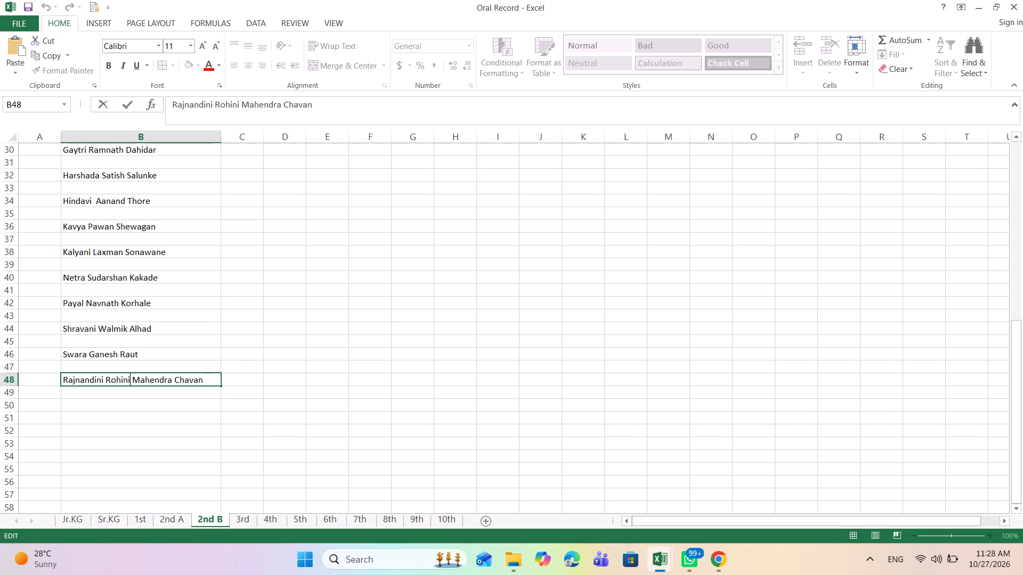
key(BackSpace)
key(BackSpace)
key(BackSpace)
key(BackSpace)
key(BackSpace)
key(BackSpace)
key(BackSpace)
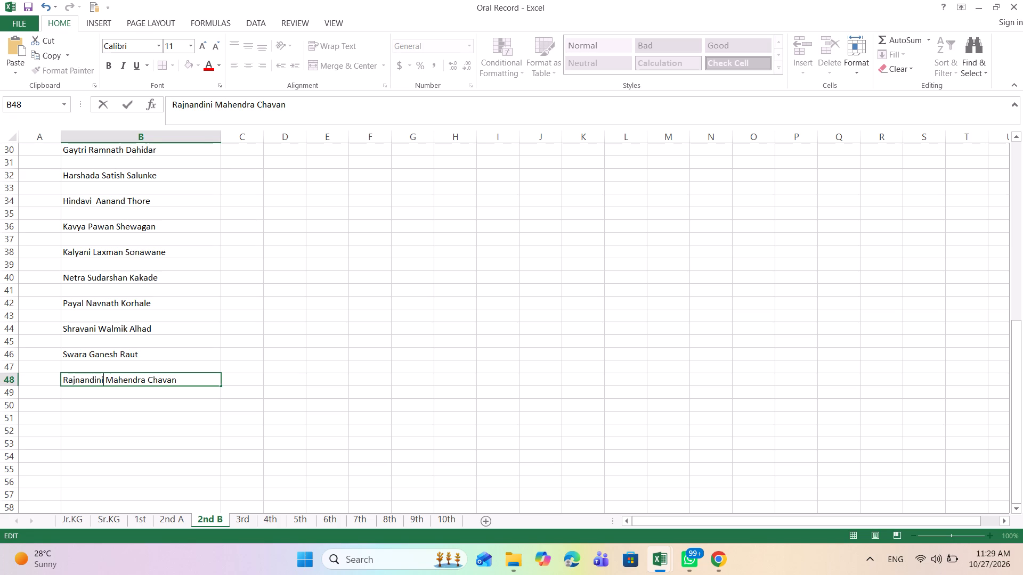
Delete the blank sheet row 25, then the blank rows that fall at rows 26 and 27 between the student names.
scroll(155, 332, up, 4)
click(48, 241)
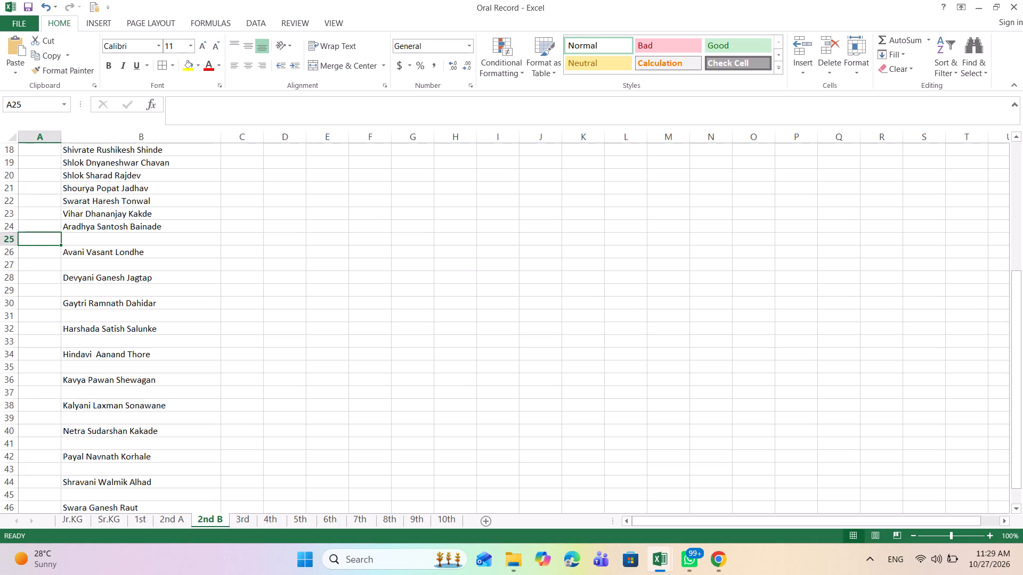
click(828, 71)
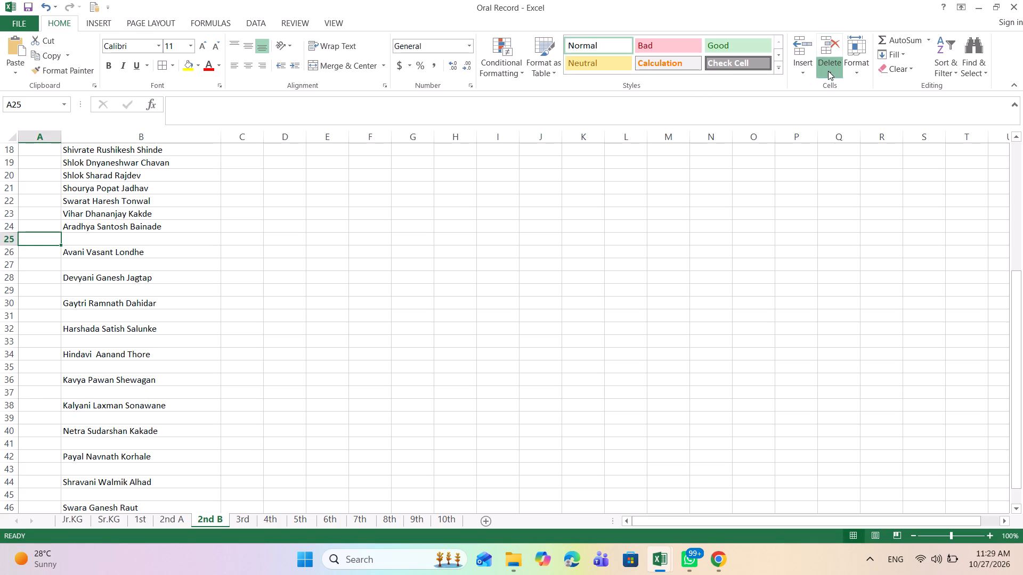
click(849, 104)
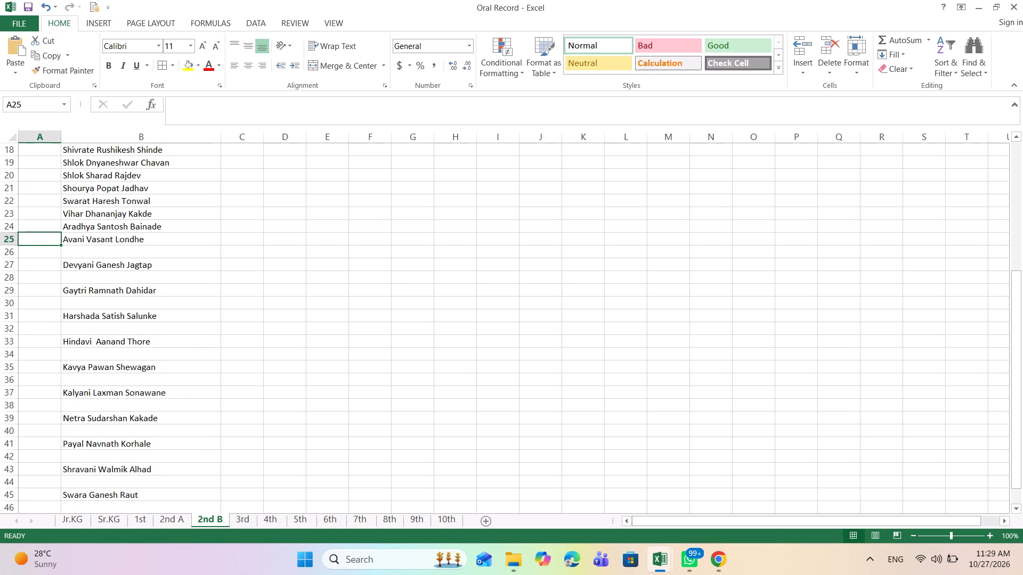
key(Down)
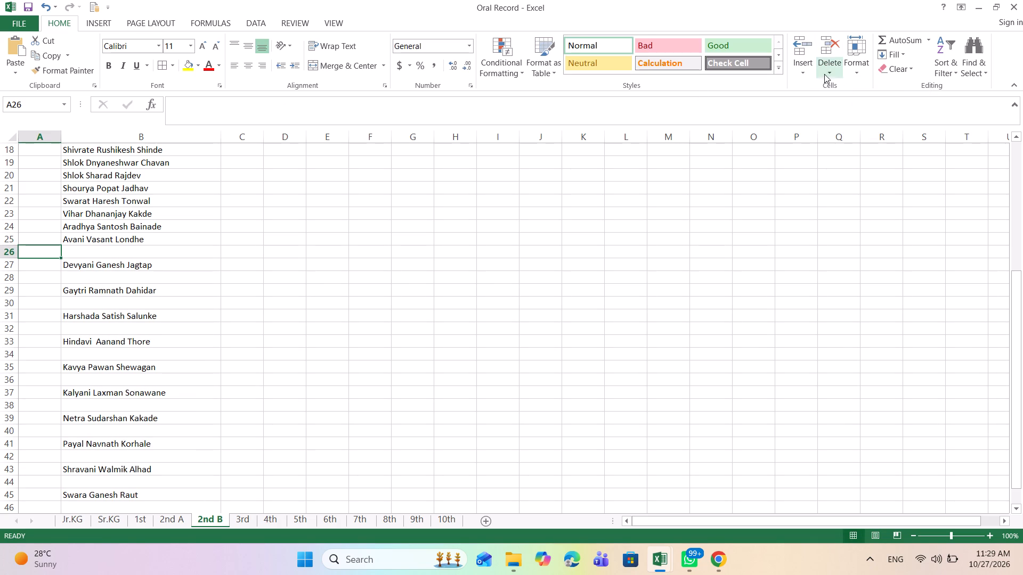
click(826, 72)
click(840, 105)
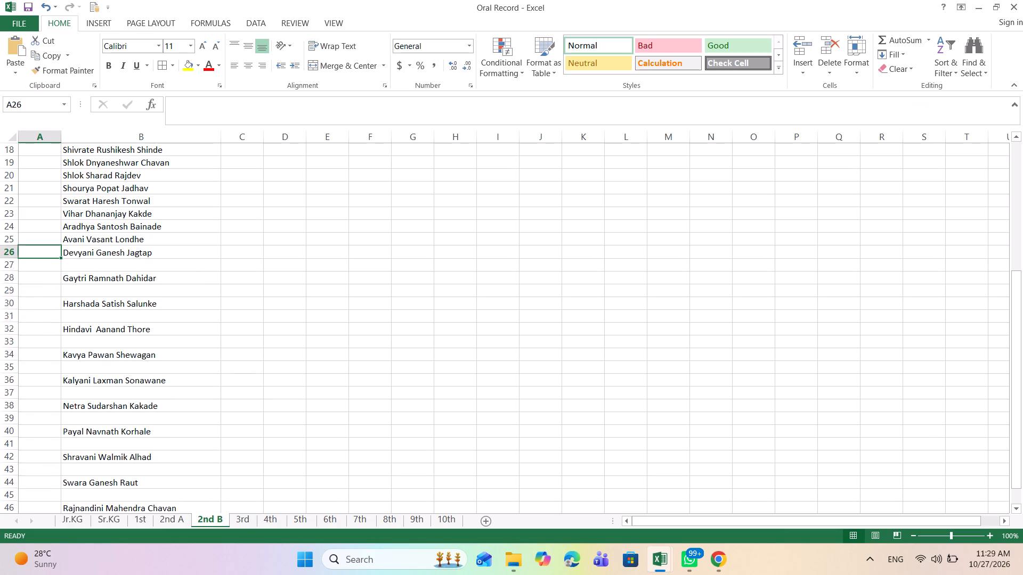
key(Down)
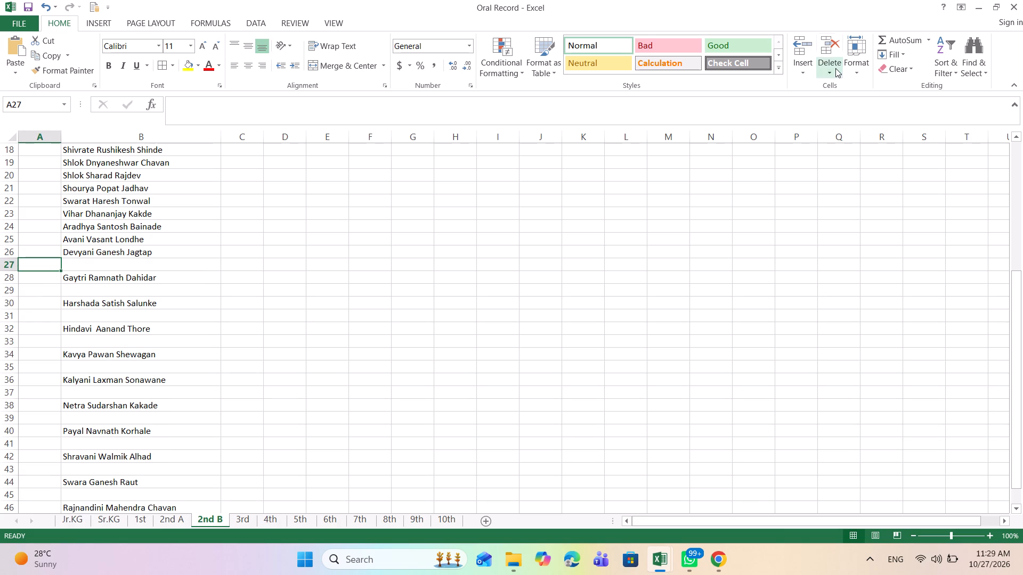
click(835, 68)
click(845, 106)
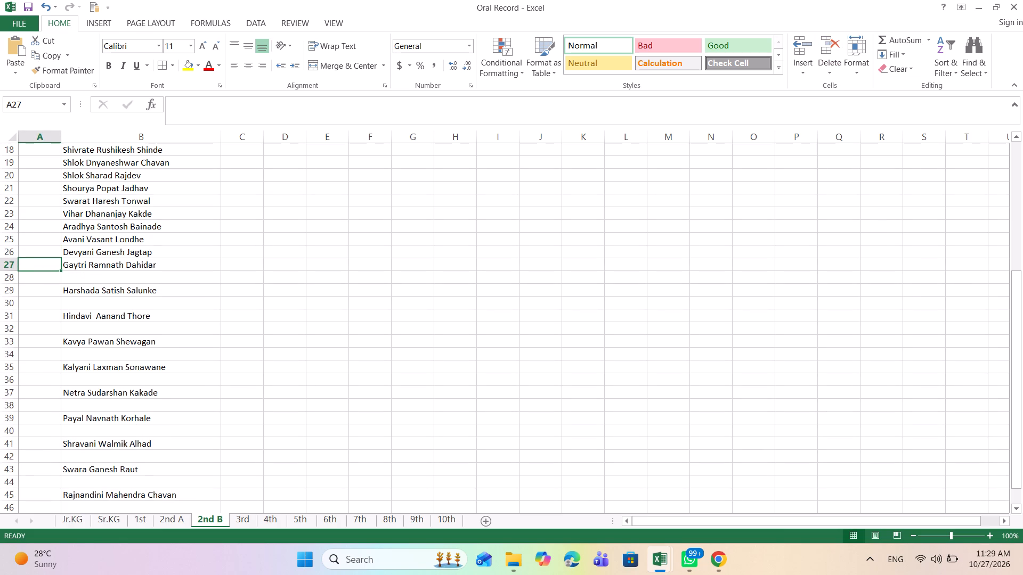
Delete the next three blank rows between student names, one at a time, at rows 28, 29 and 30.
key(Down)
click(830, 69)
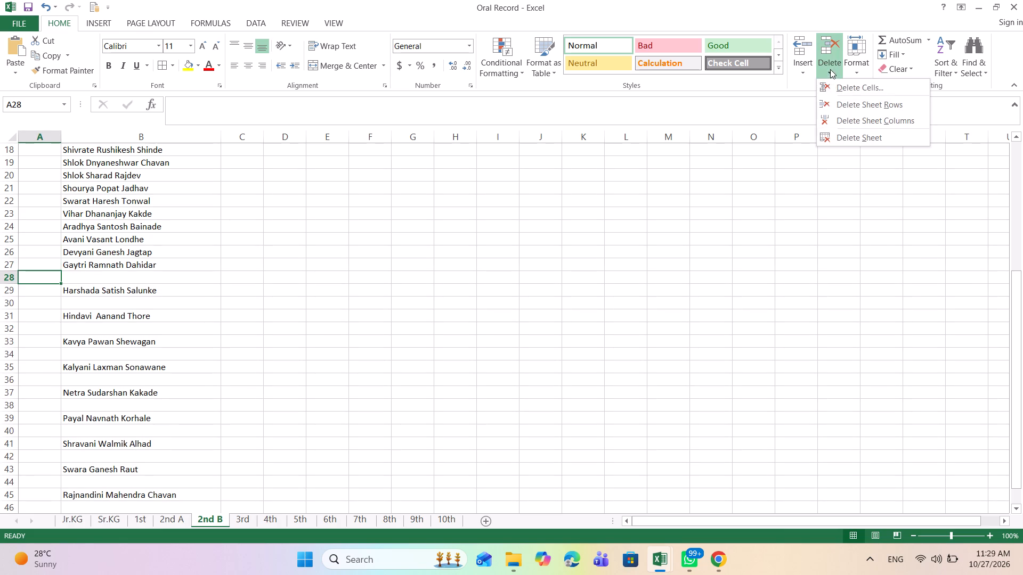
click(847, 108)
key(Down)
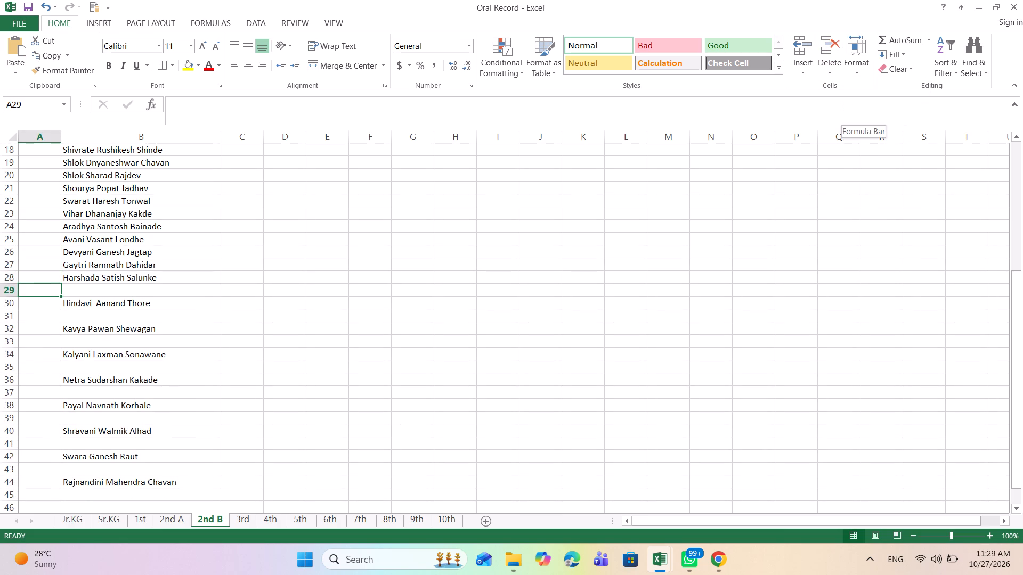
click(832, 64)
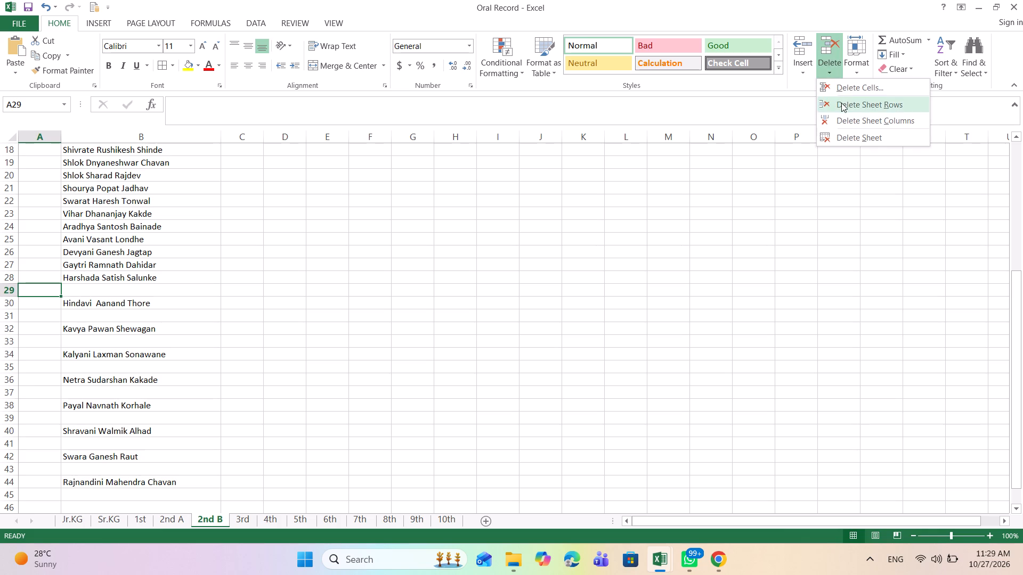
click(841, 103)
key(Down)
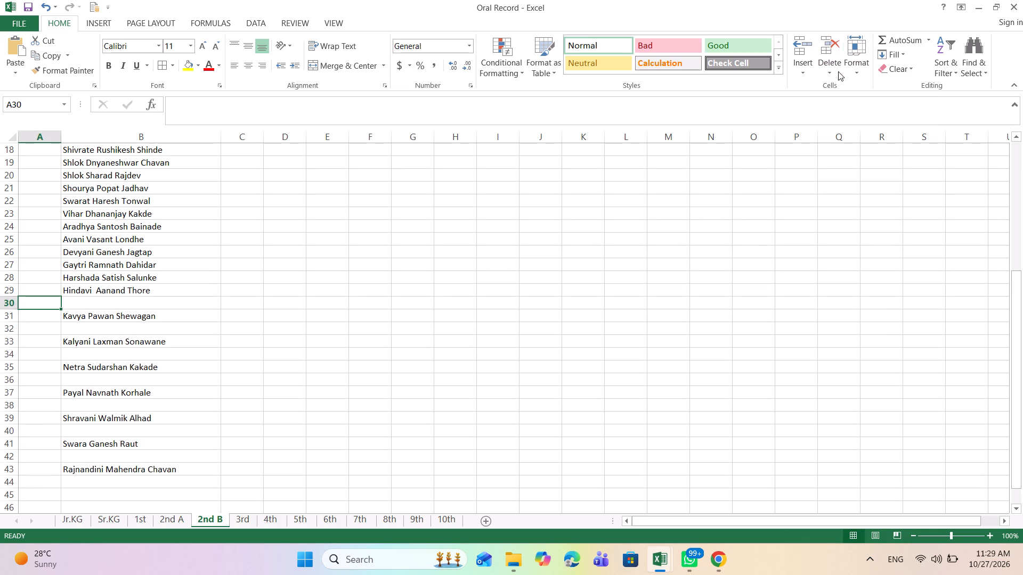
click(831, 75)
click(838, 100)
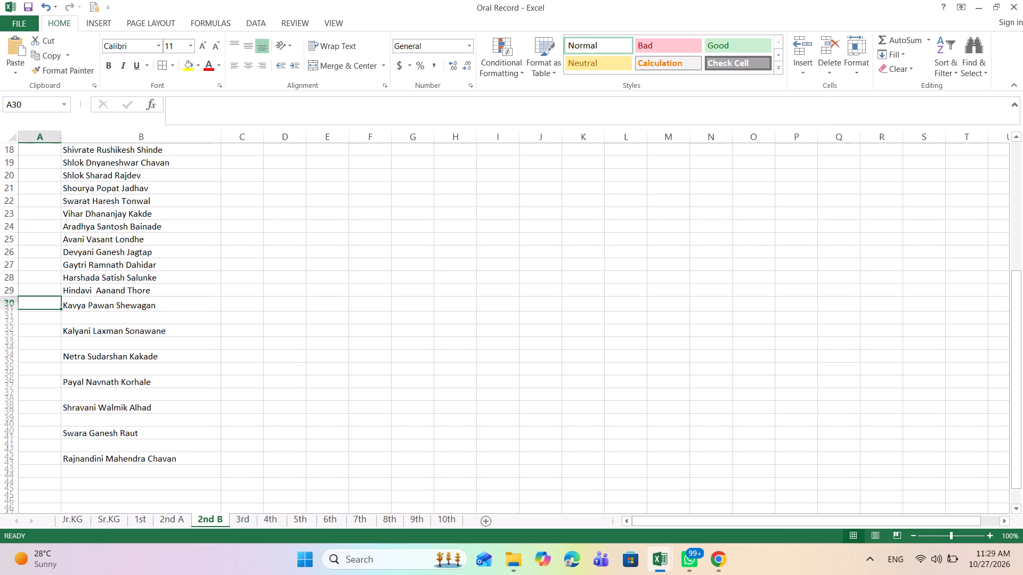
Delete the following three blank rows between student names, one at a time, at rows 31, 32 and 33.
key(Down)
click(830, 65)
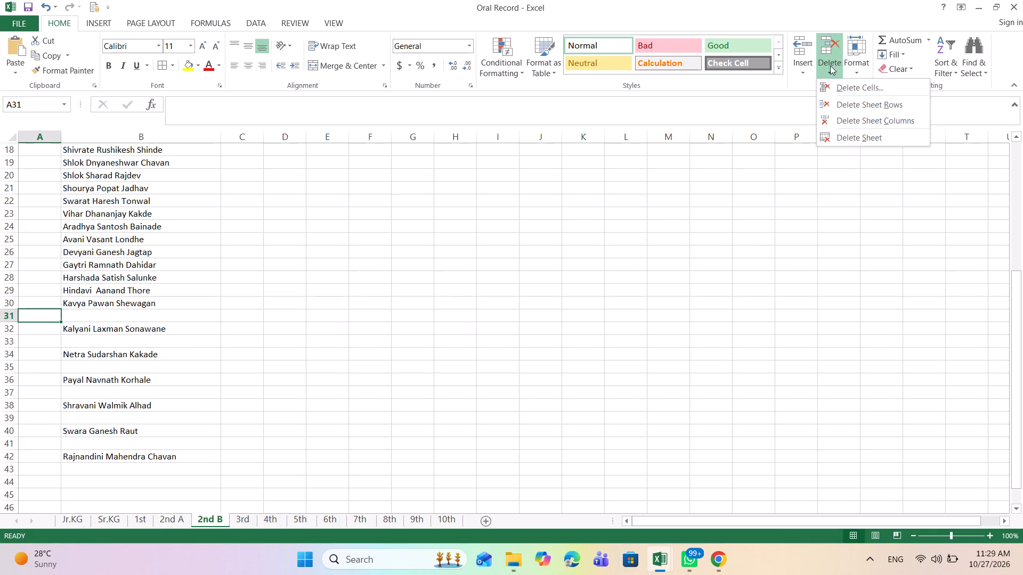
click(847, 102)
key(Down)
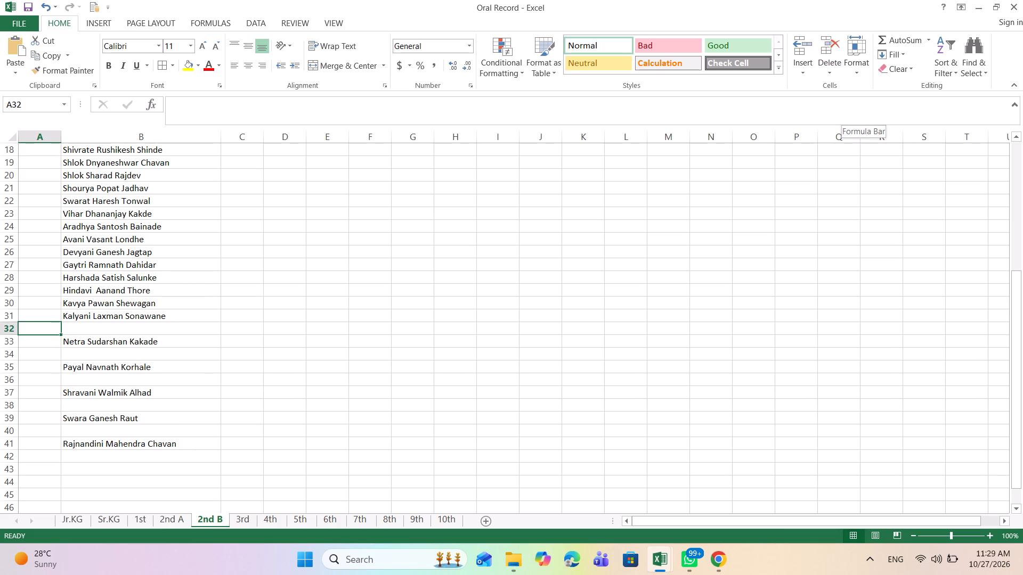
drag(828, 67, 841, 102)
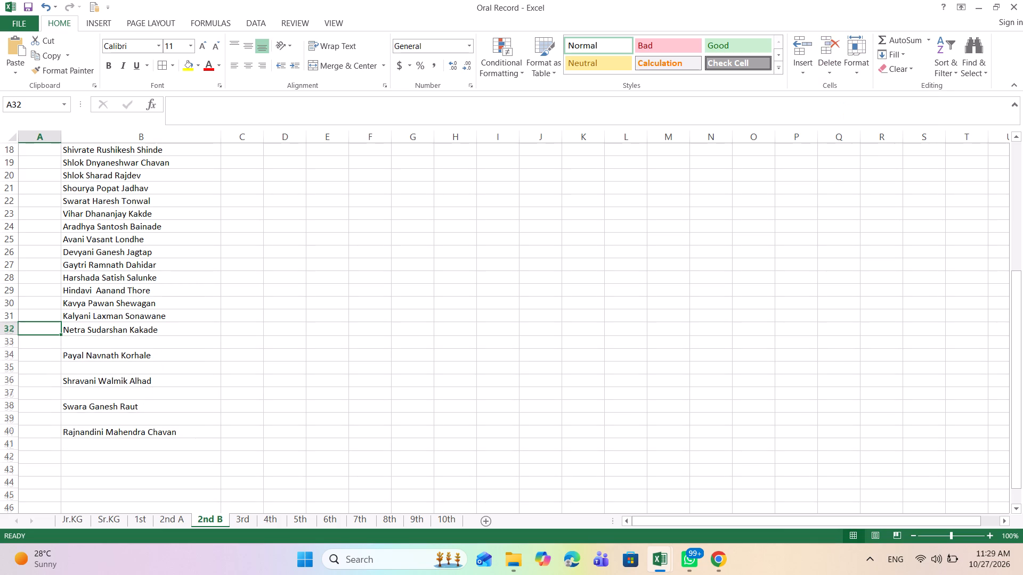
click(841, 102)
key(Down)
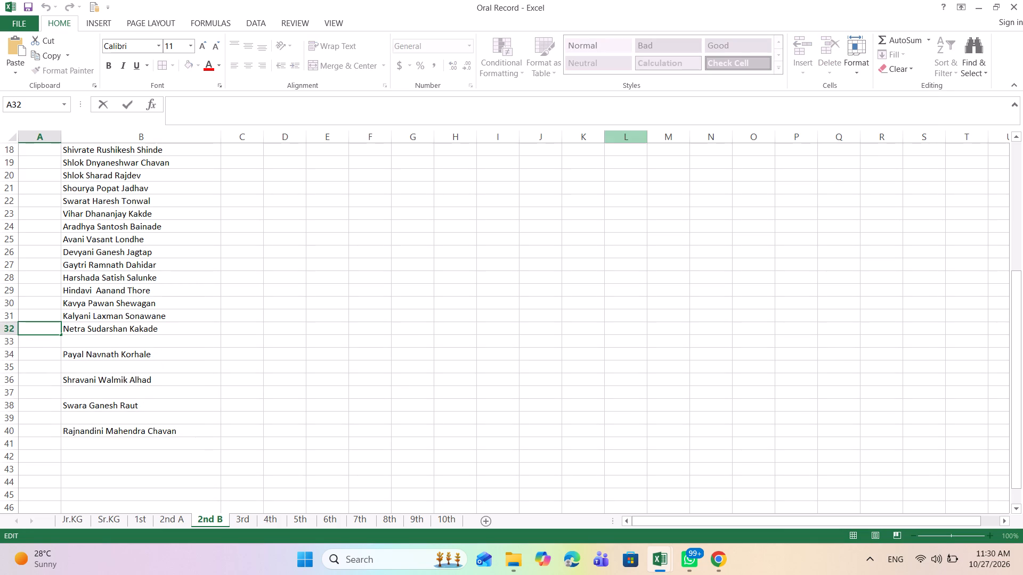
click(43, 343)
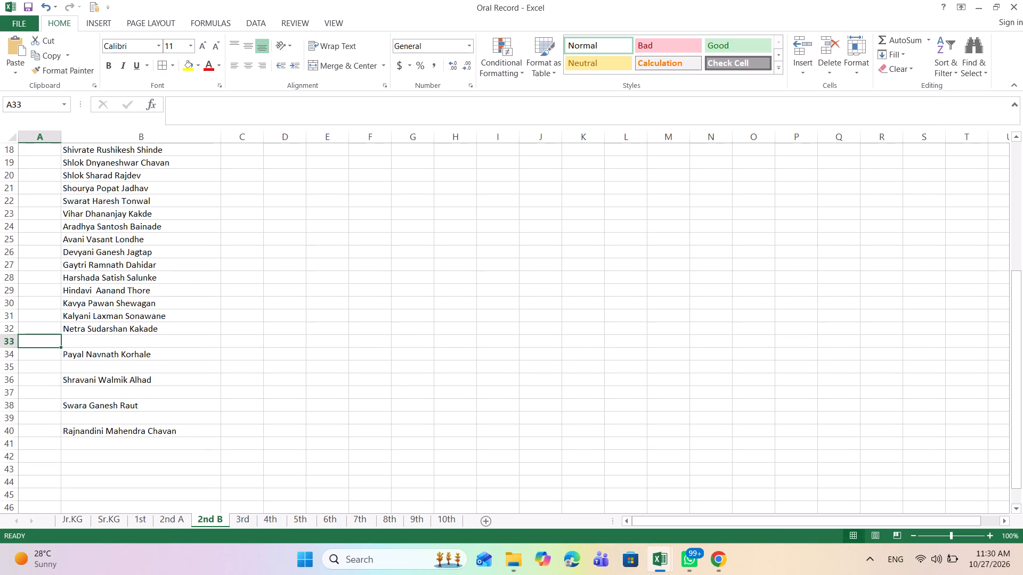
drag(829, 73, 837, 104)
click(837, 104)
key(Down)
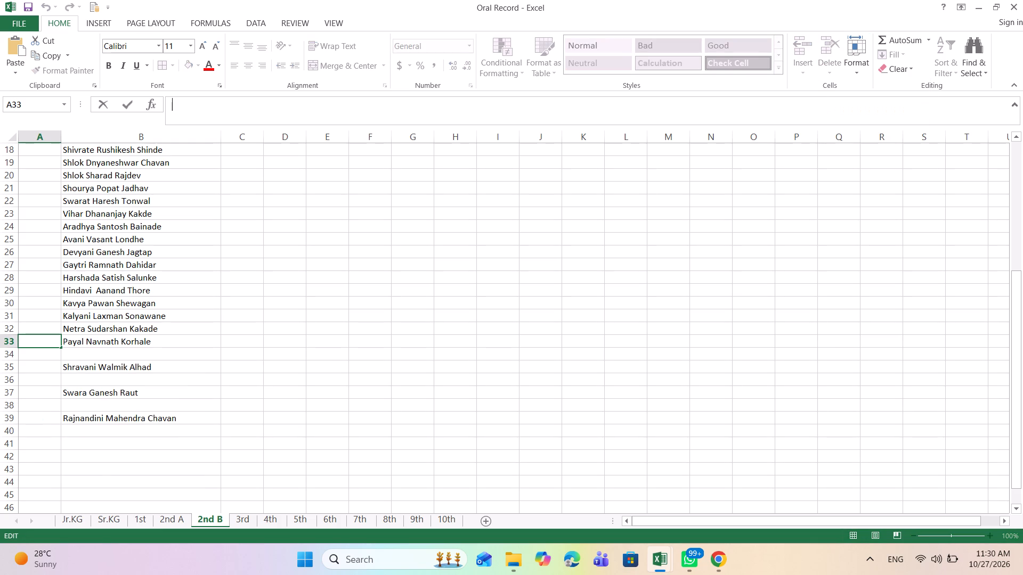
Delete the last three blank rows in the student list, one at a time, at rows 34, 35 and 36.
click(47, 353)
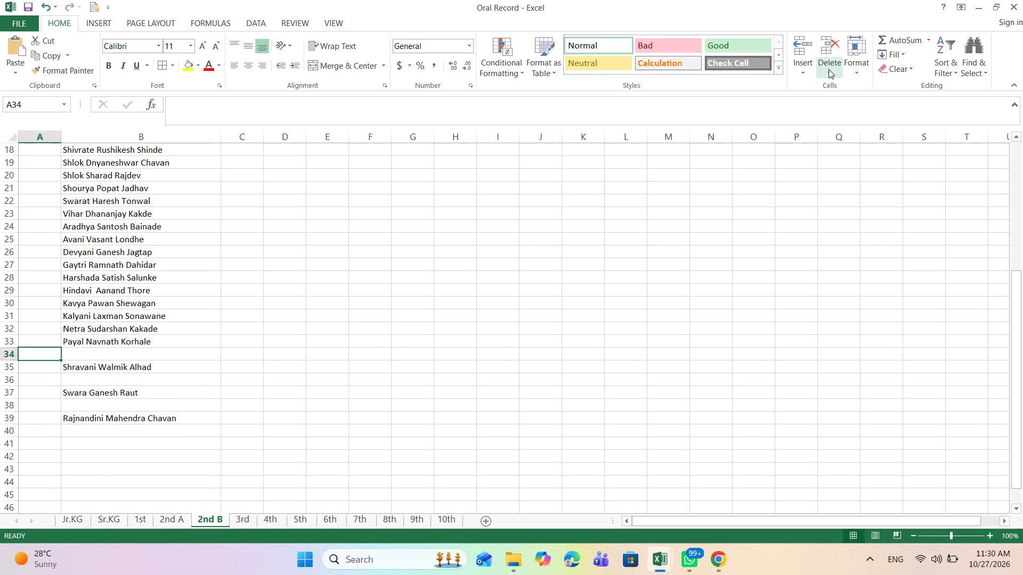
drag(829, 69, 852, 102)
click(852, 102)
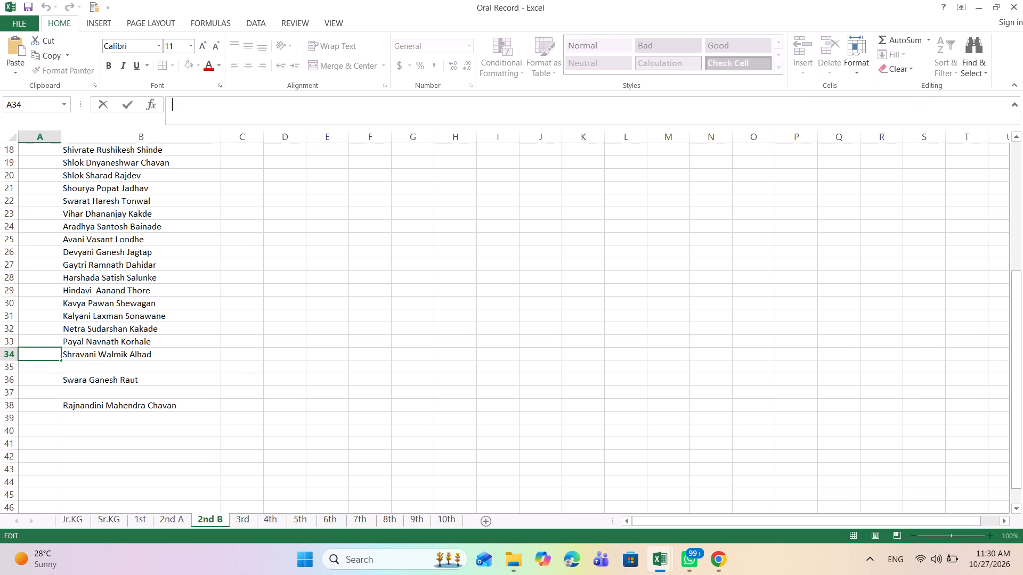
click(45, 370)
click(830, 70)
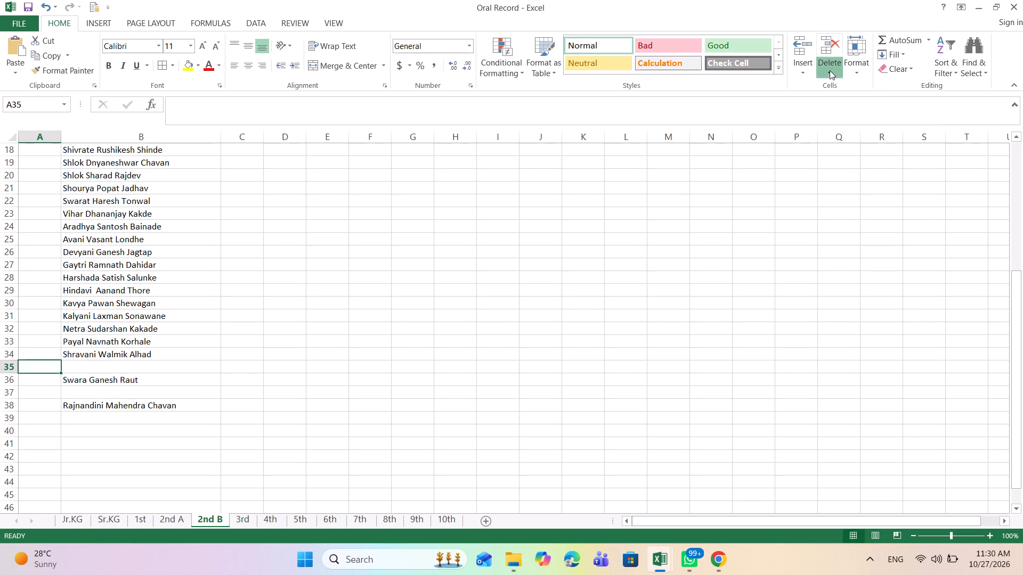
click(855, 103)
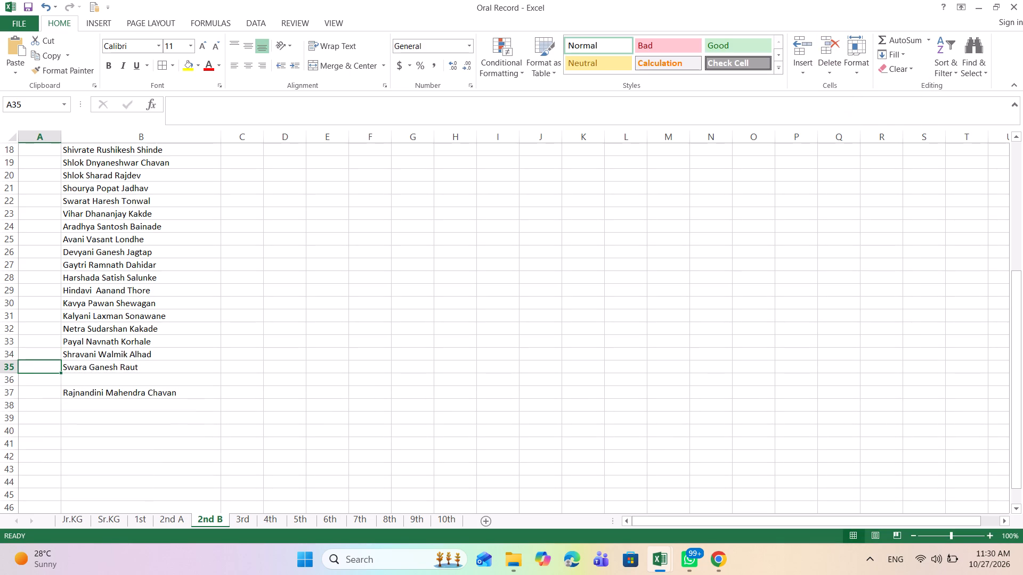
key(Down)
click(829, 70)
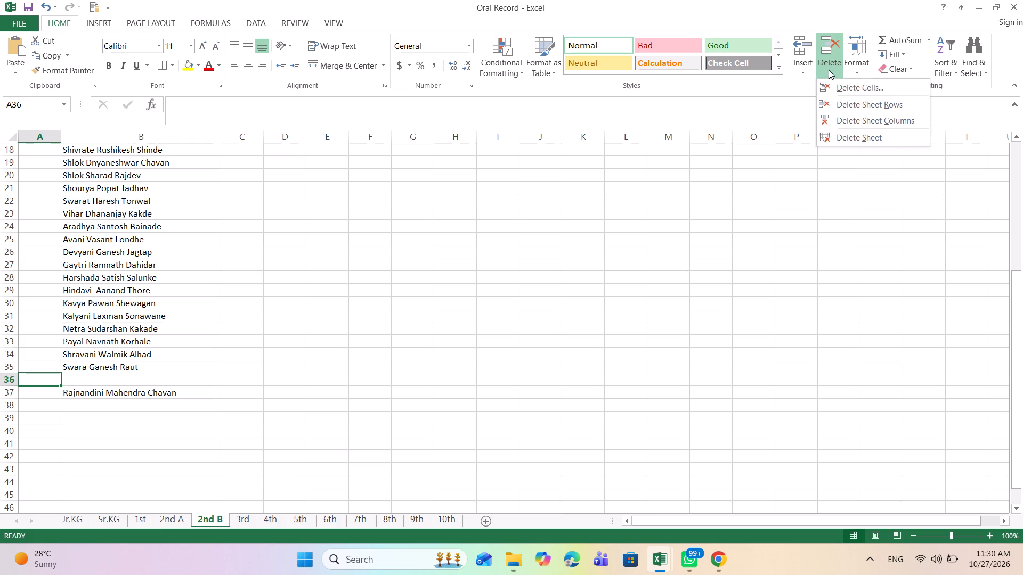
click(837, 100)
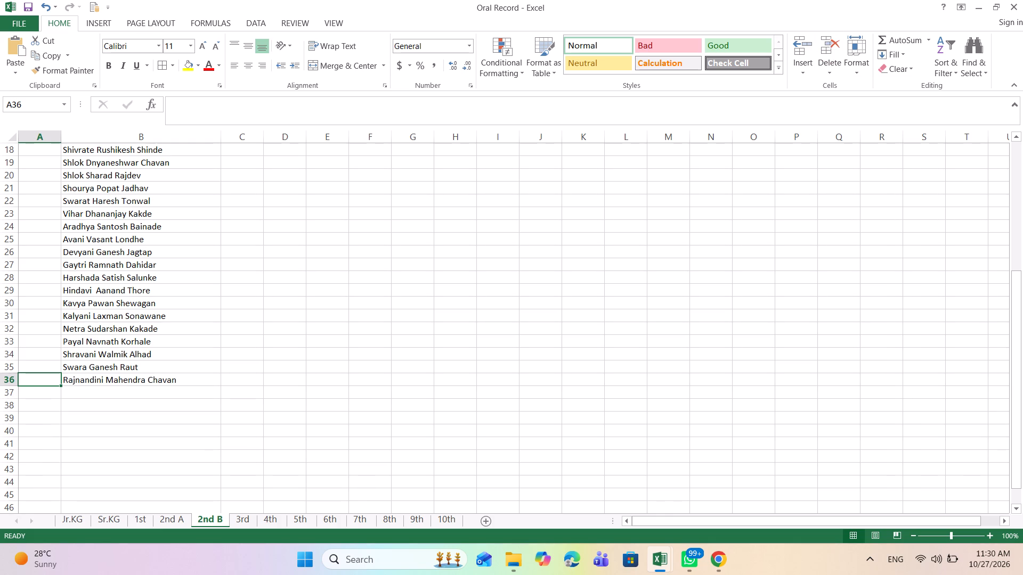
Narrow column B, Name of the Student, to a width of about 24 so it closely fits the names.
scroll(241, 275, up, 6)
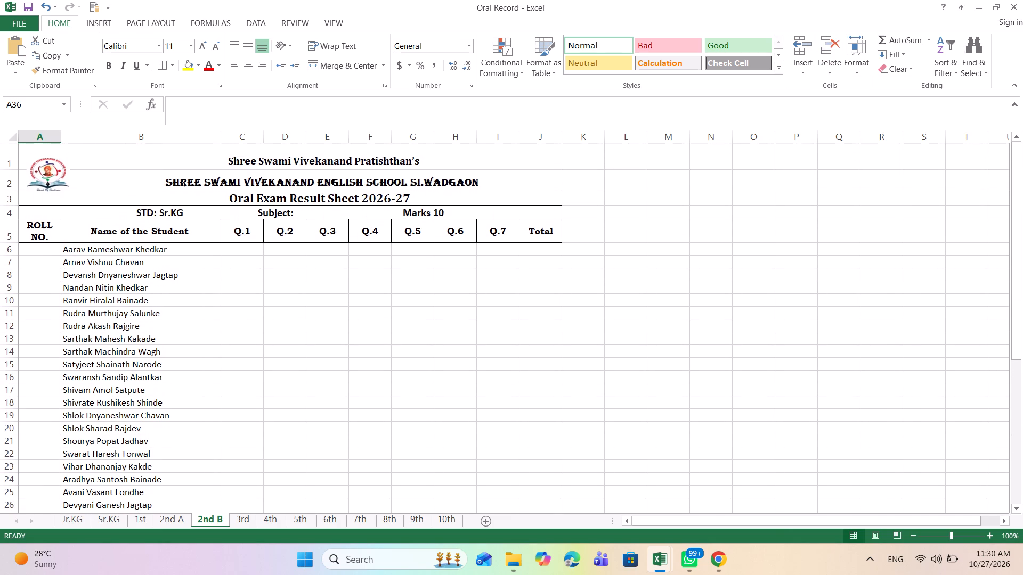
drag(223, 136, 204, 134)
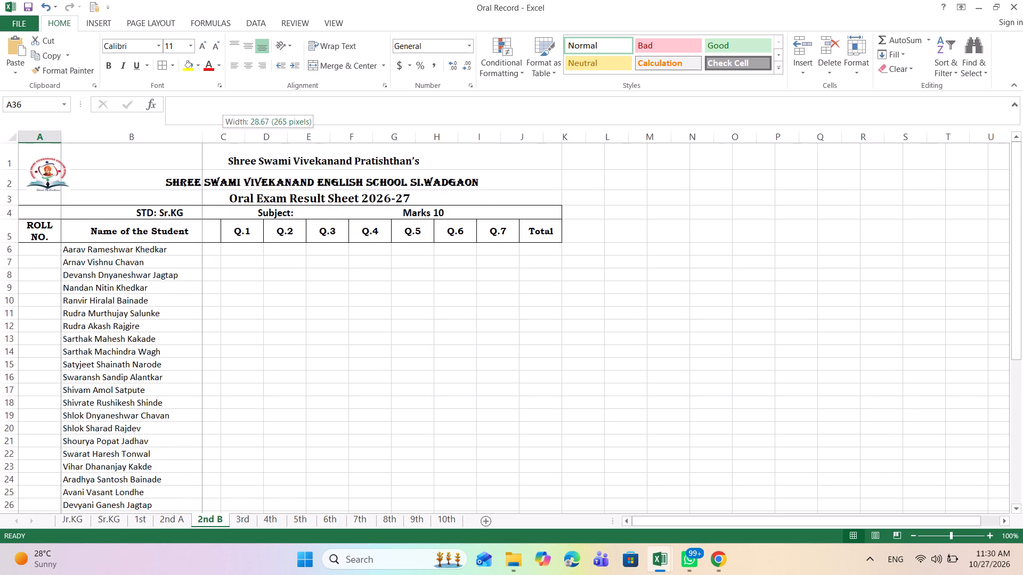
drag(204, 134, 192, 131)
scroll(164, 338, down, 1)
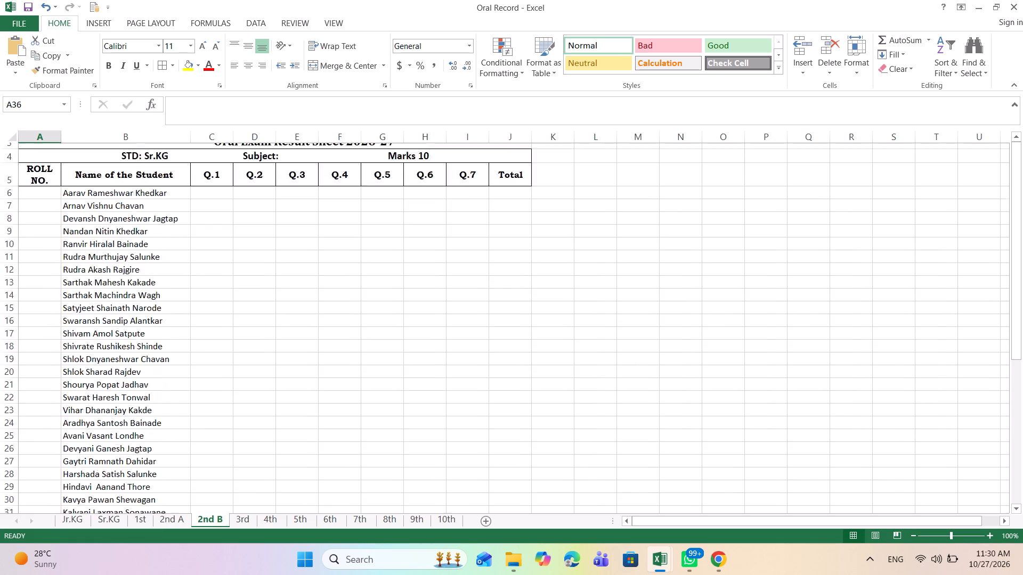
scroll(164, 338, down, 2)
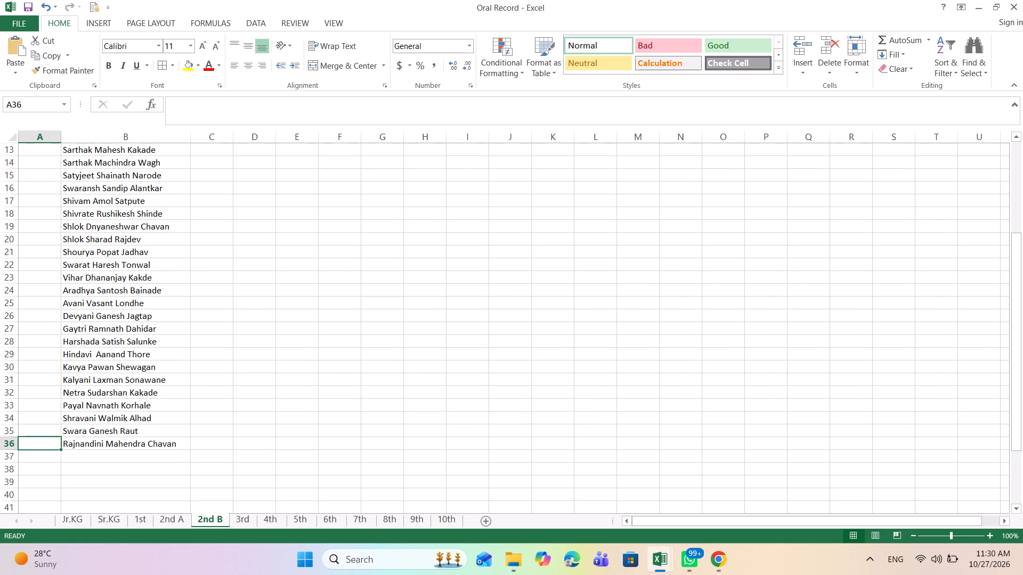
drag(190, 136, 178, 135)
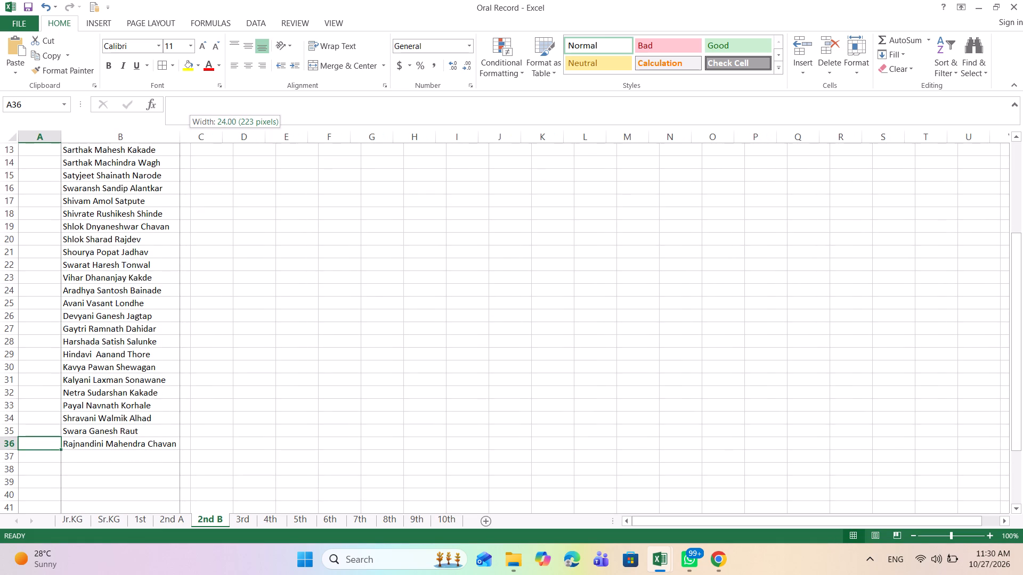
drag(178, 135, 178, 134)
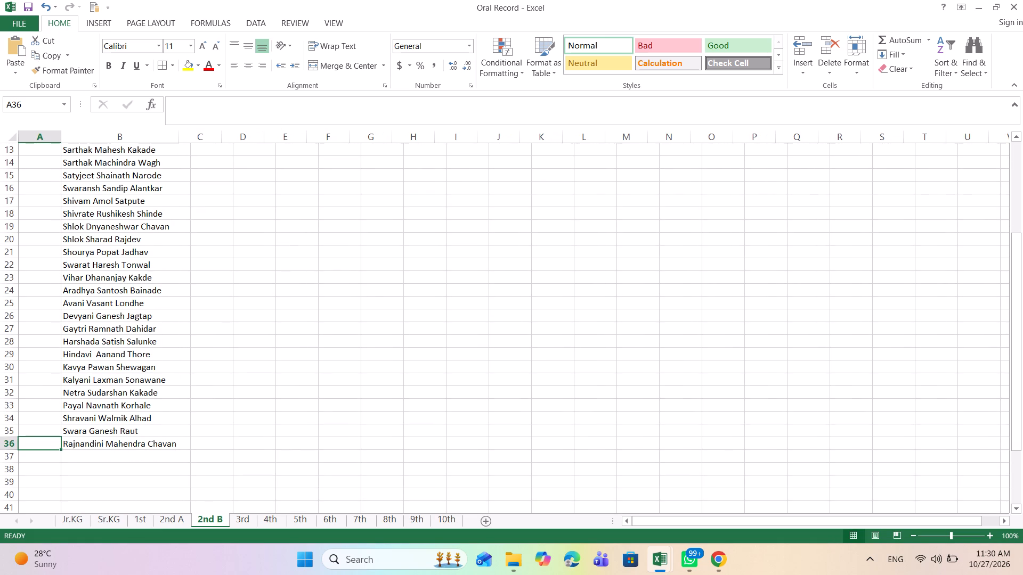
Enter roll numbers 1, 2 and 3 in cells A6 to A8 beside the first three student names.
scroll(215, 308, up, 2)
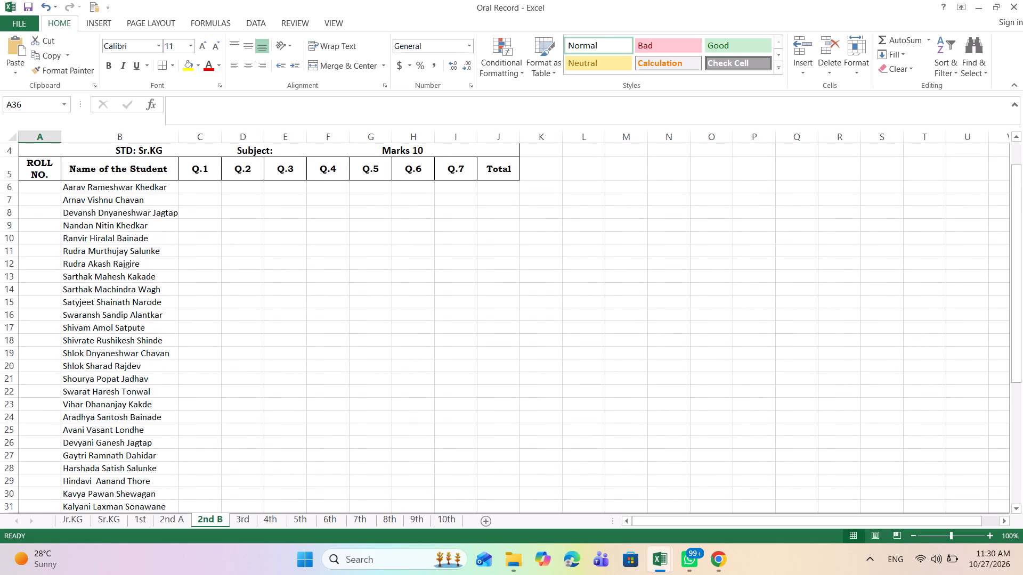
click(48, 186)
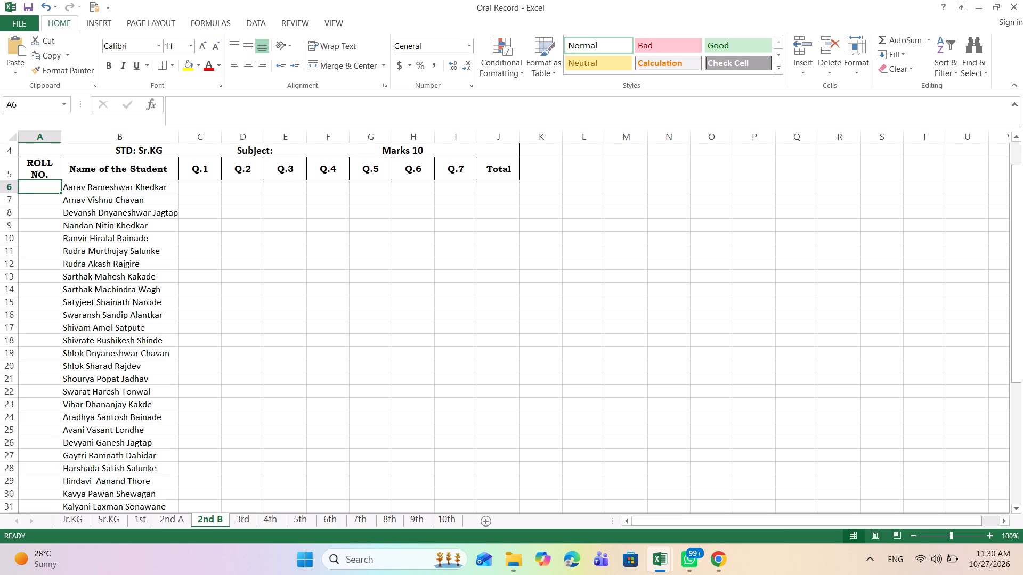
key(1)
click(48, 186)
key(Down)
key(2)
key(Down)
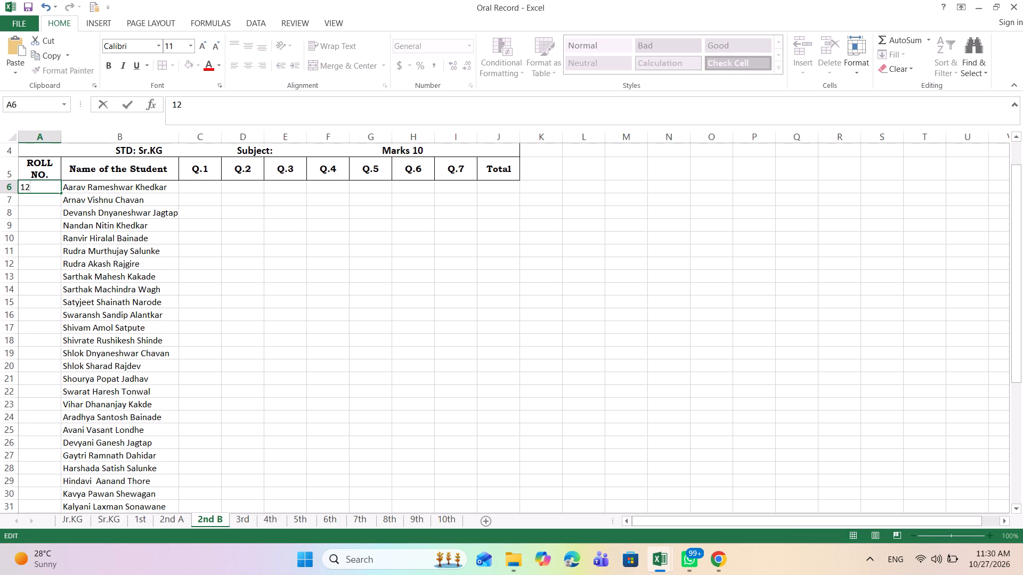
key(BackSpace)
key(Down)
key(Down)
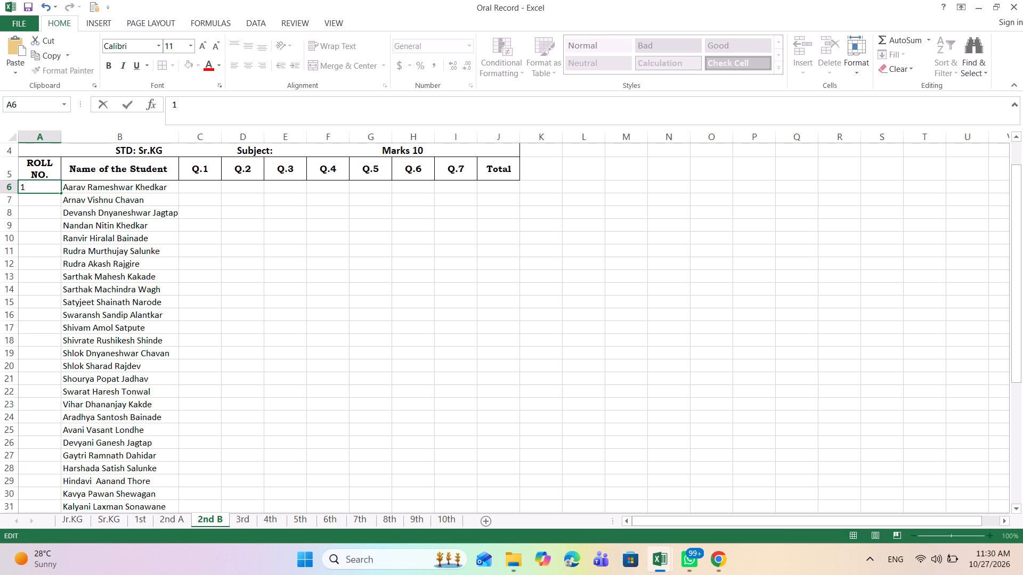
click(40, 196)
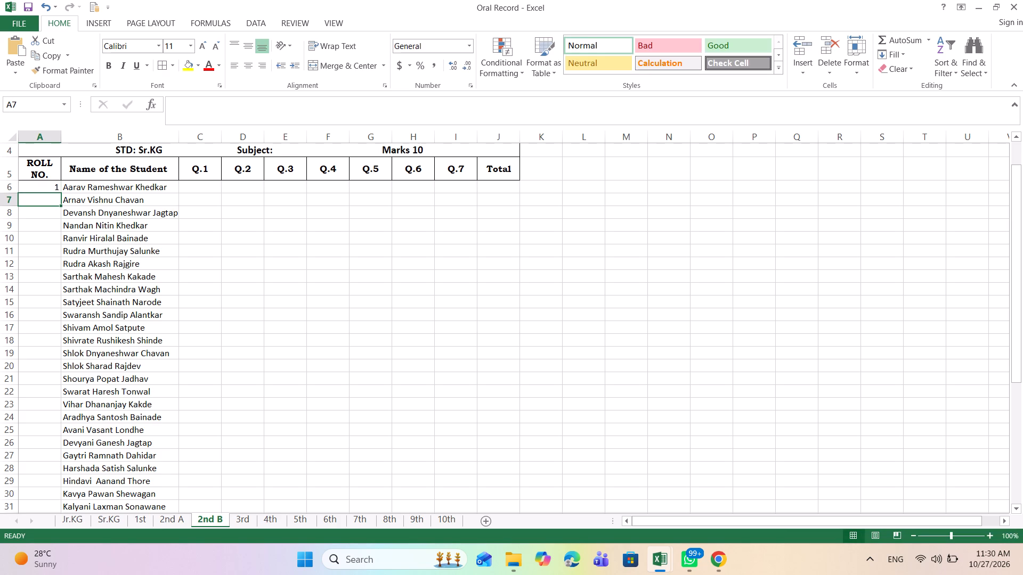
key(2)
key(Down)
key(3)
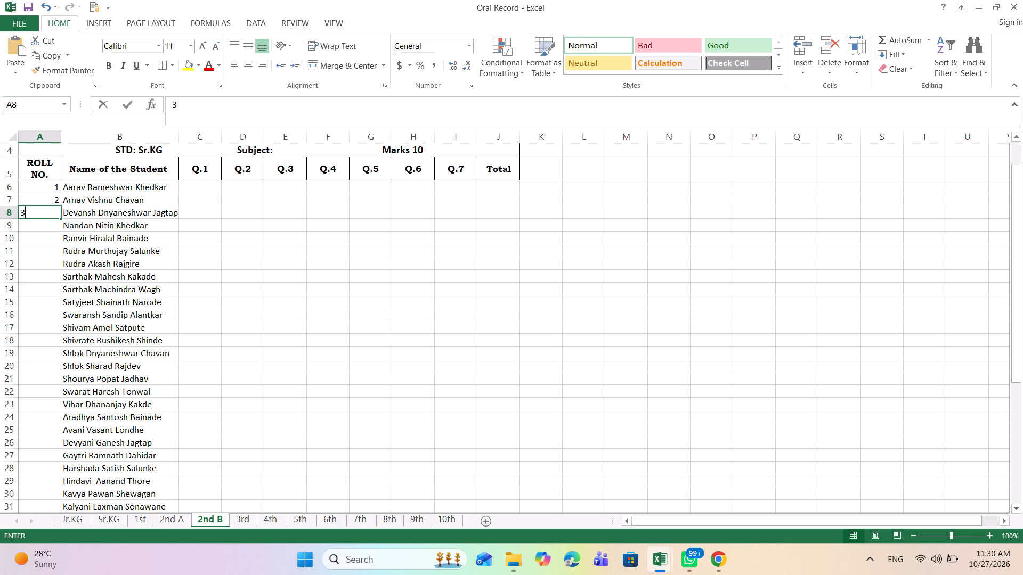
key(Down)
Continue the ROLL NO. column with 4 to 9 in cells A9 to A14, one number per student.
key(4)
key(Down)
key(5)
key(Down)
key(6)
key(Down)
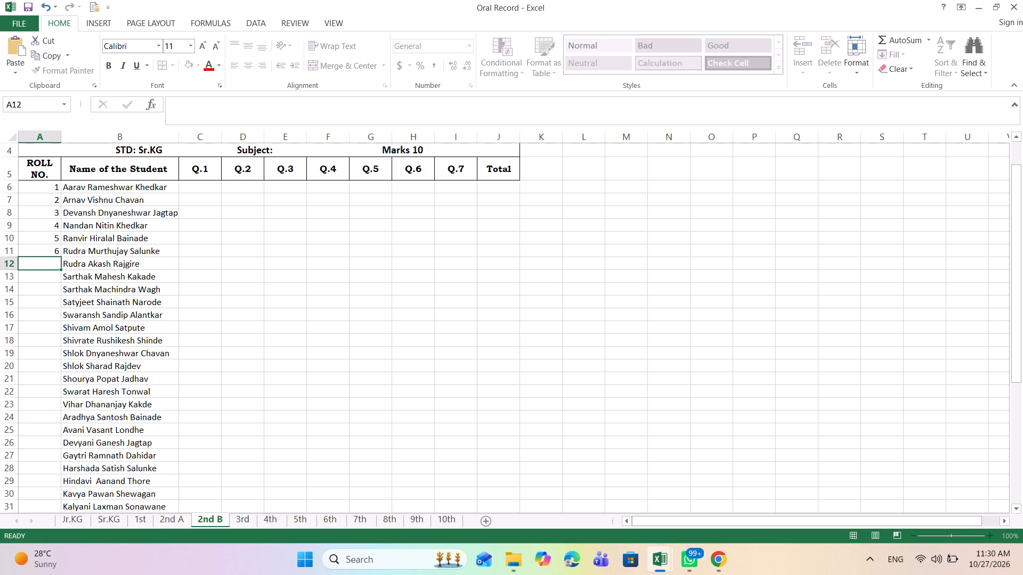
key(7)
key(Down)
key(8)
key(Down)
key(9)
key(Down)
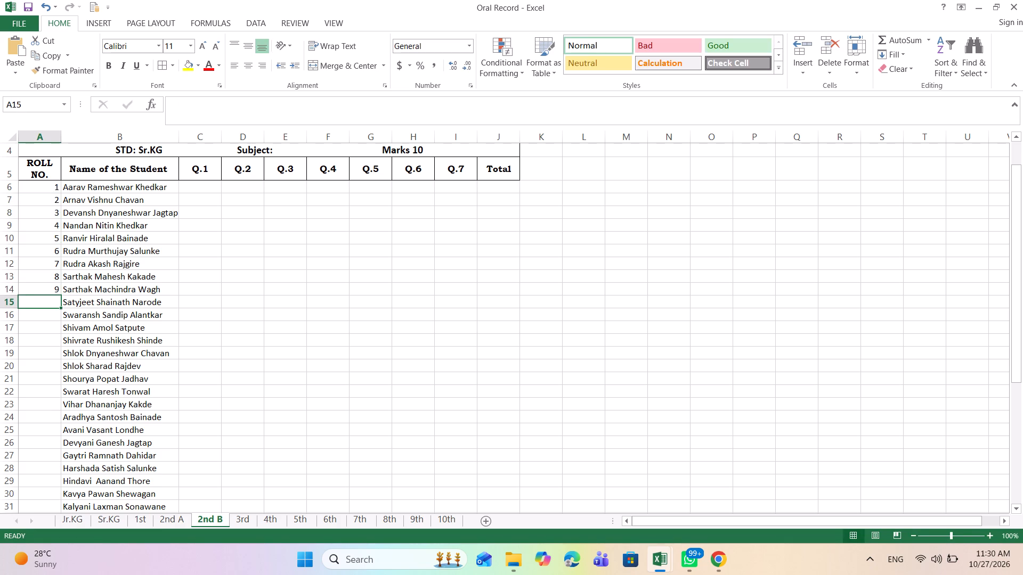
Enter roll numbers 10 to 15 in cells A15 to A20, one number per student.
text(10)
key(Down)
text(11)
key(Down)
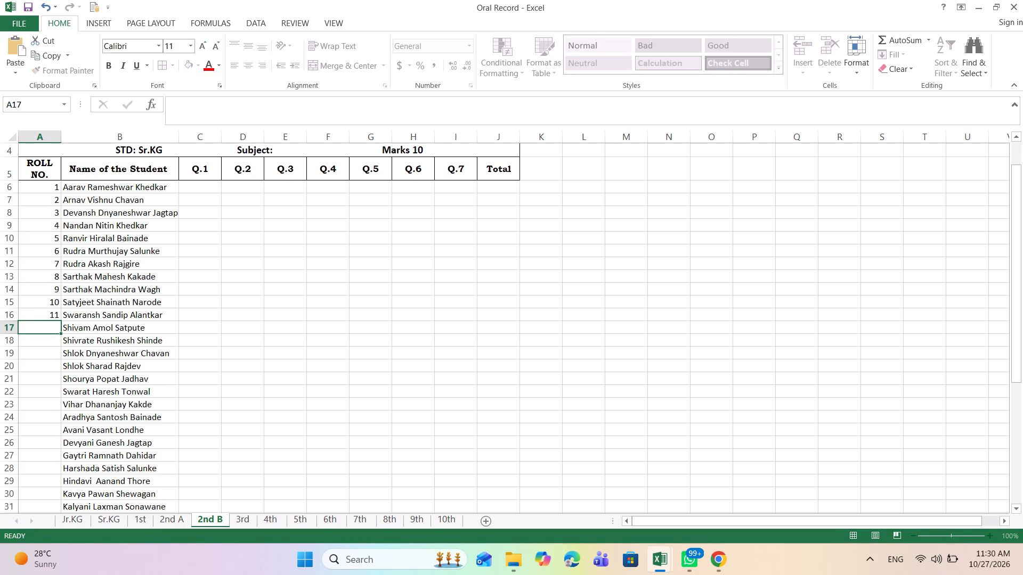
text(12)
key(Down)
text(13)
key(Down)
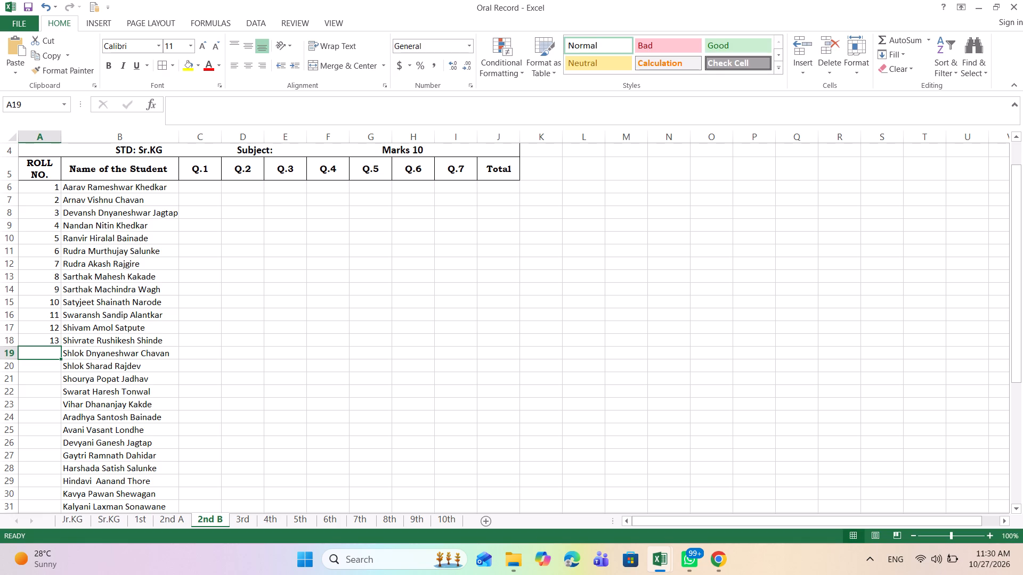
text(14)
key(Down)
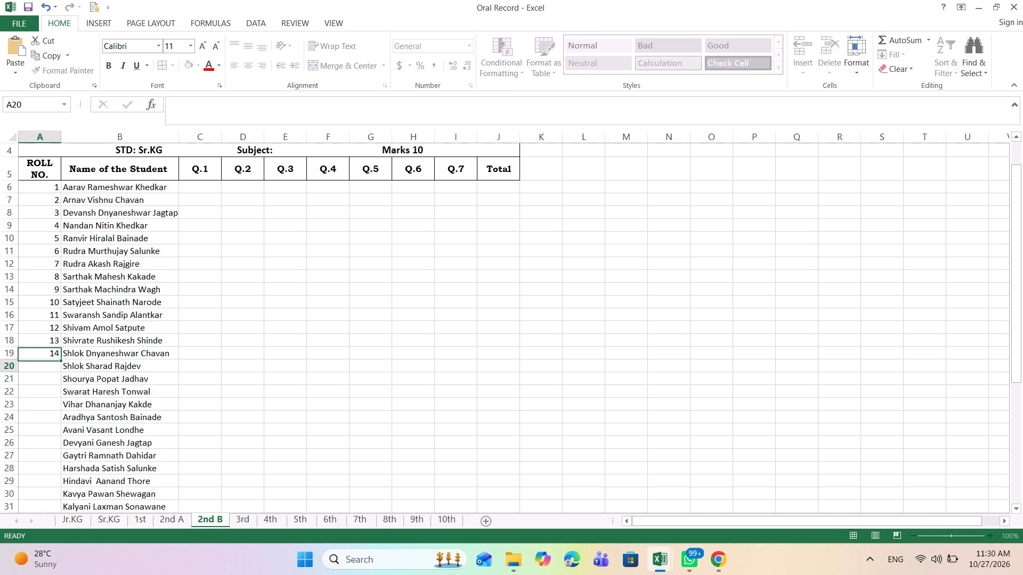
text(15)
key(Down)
Enter roll numbers 16 to 20 in cells A21 to A25, one number per student.
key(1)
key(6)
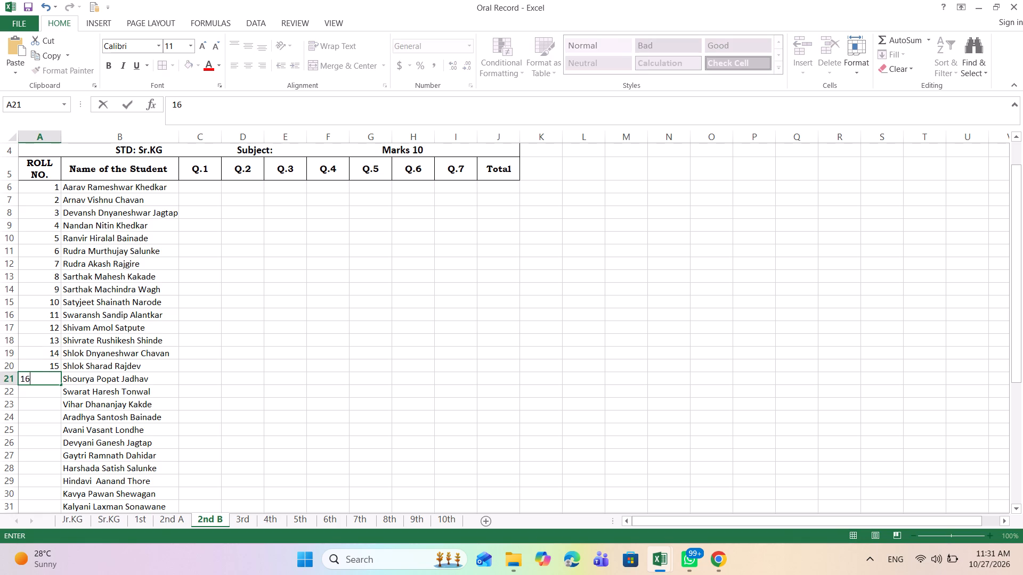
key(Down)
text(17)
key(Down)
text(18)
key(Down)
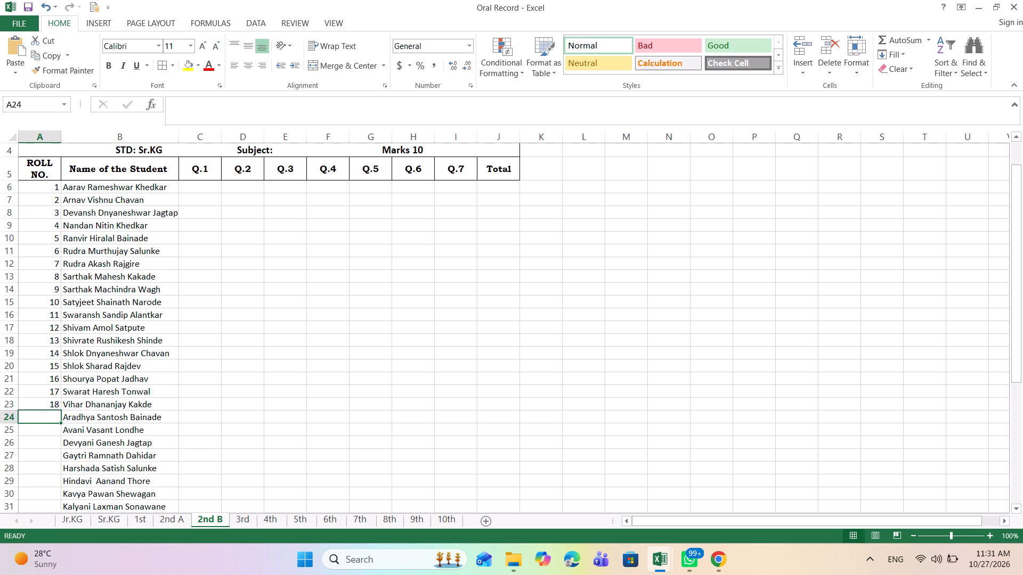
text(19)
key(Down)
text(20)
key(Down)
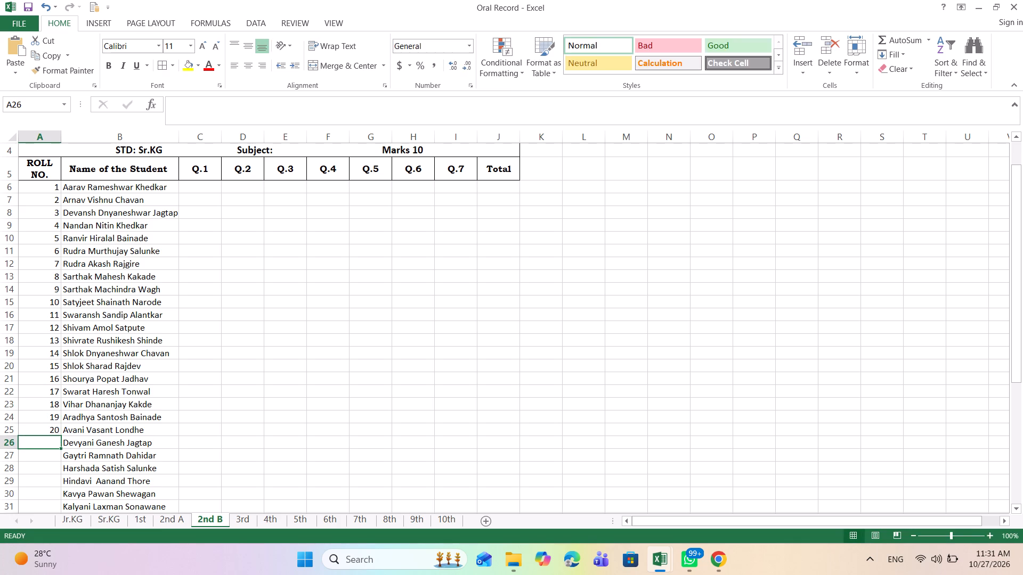
Enter roll numbers 21 to 25 in cells A26 to A30, one number per student, with 22 in A27.
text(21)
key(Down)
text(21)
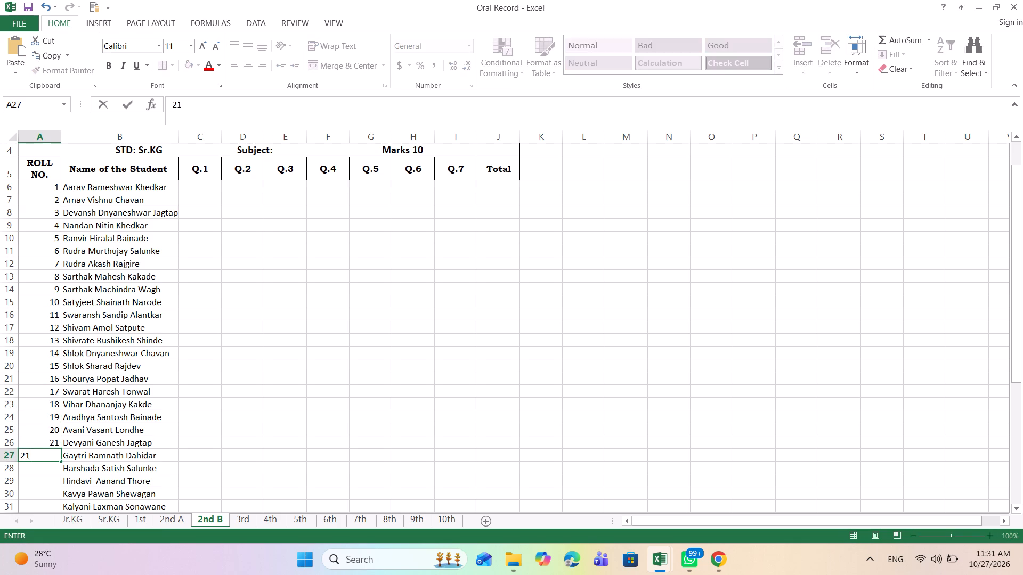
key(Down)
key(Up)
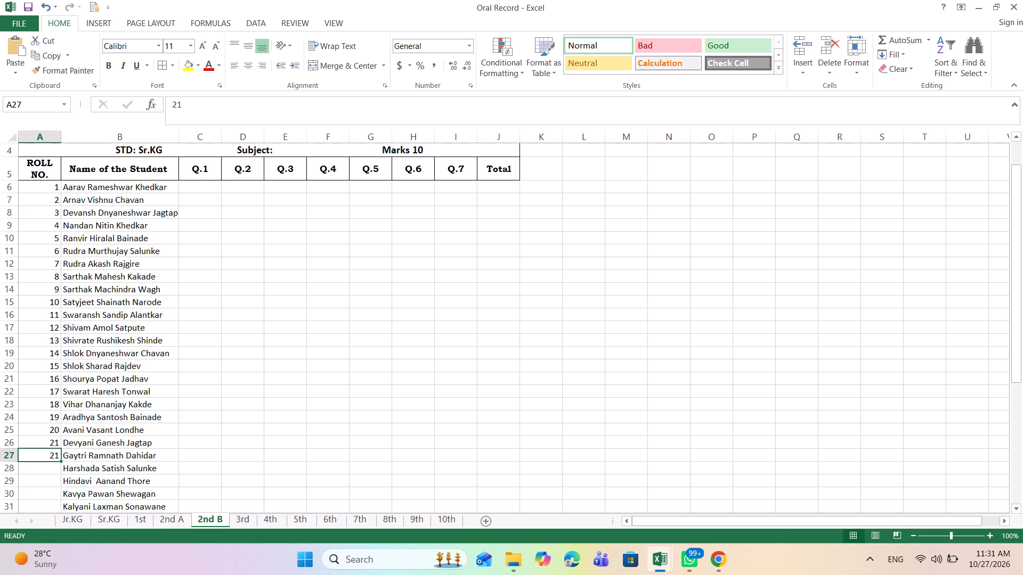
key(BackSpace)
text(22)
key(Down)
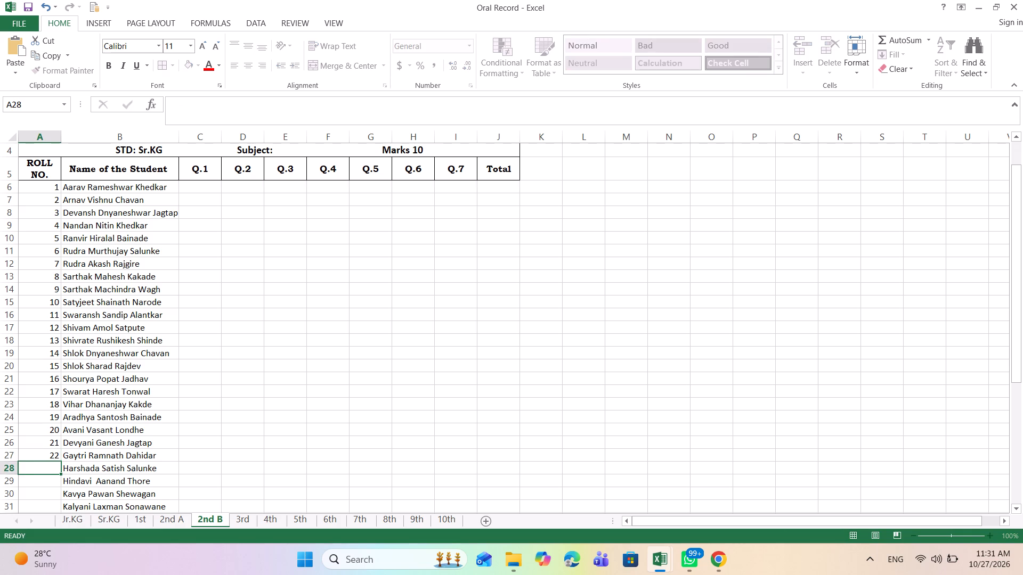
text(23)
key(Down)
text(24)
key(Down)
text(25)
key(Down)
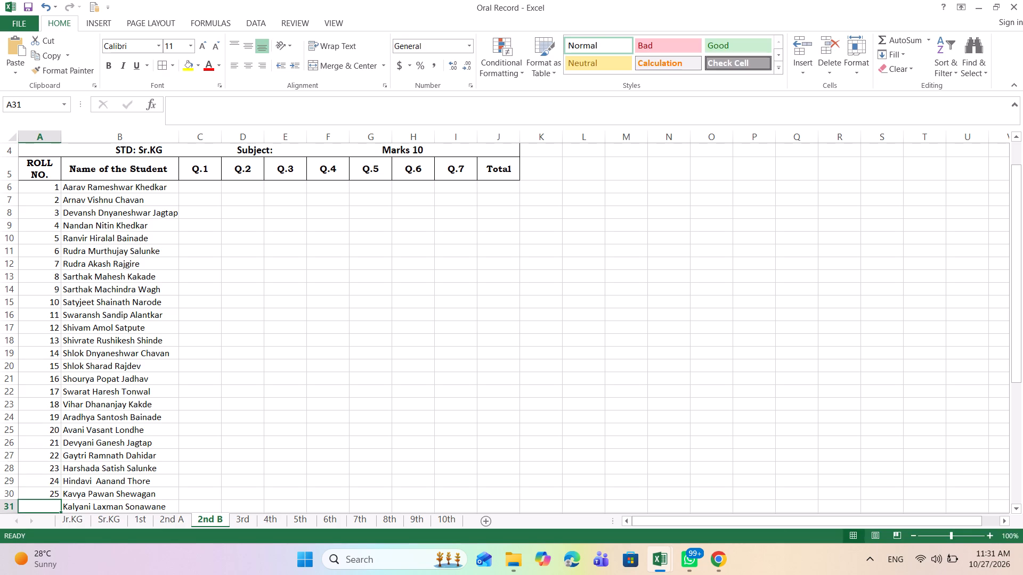
Finish the ROLL NO. column with 26 to 31 in cells A31 to A36, down to the last student.
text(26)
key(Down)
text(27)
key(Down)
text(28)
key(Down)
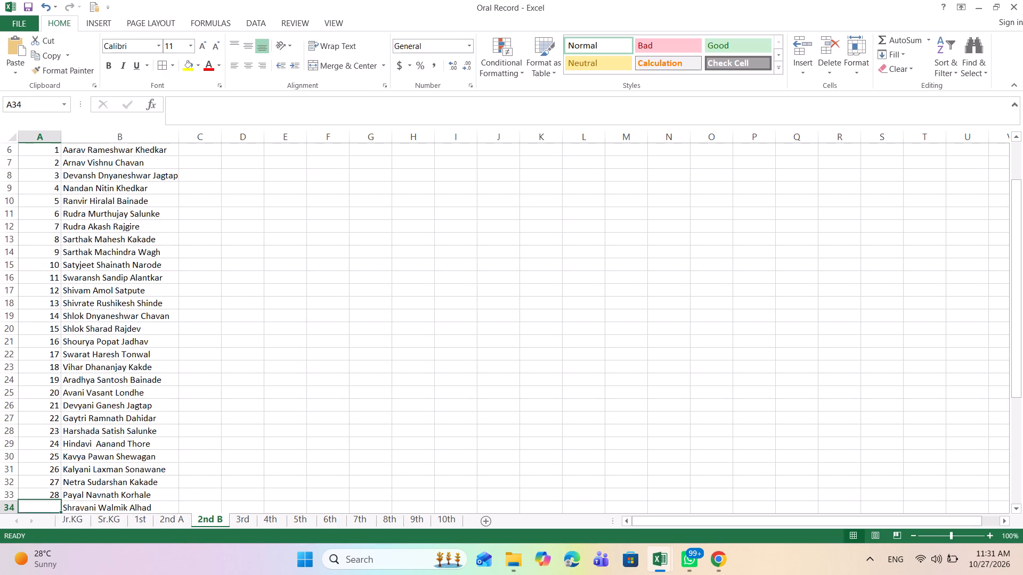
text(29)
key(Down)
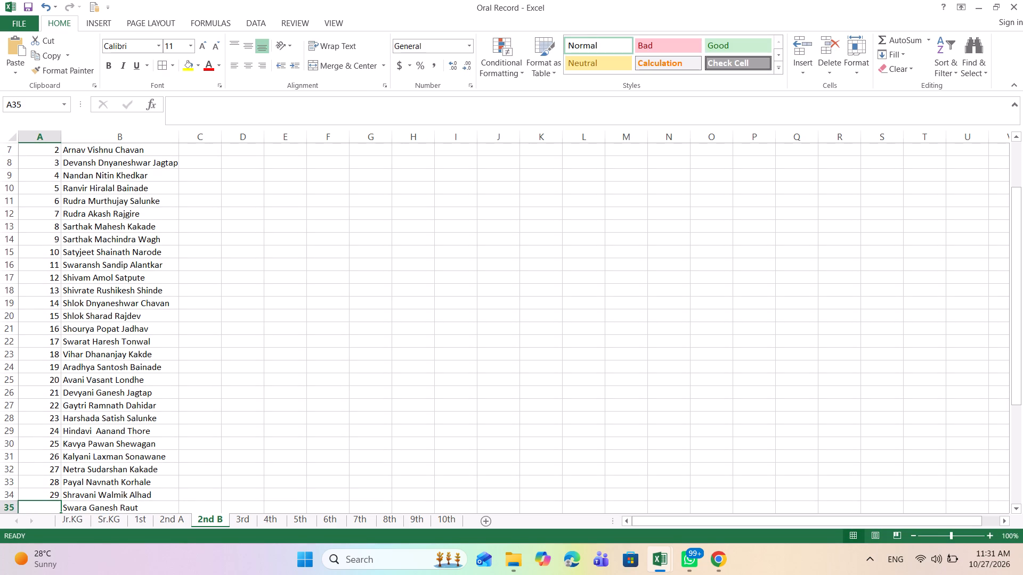
scroll(86, 347, down, 2)
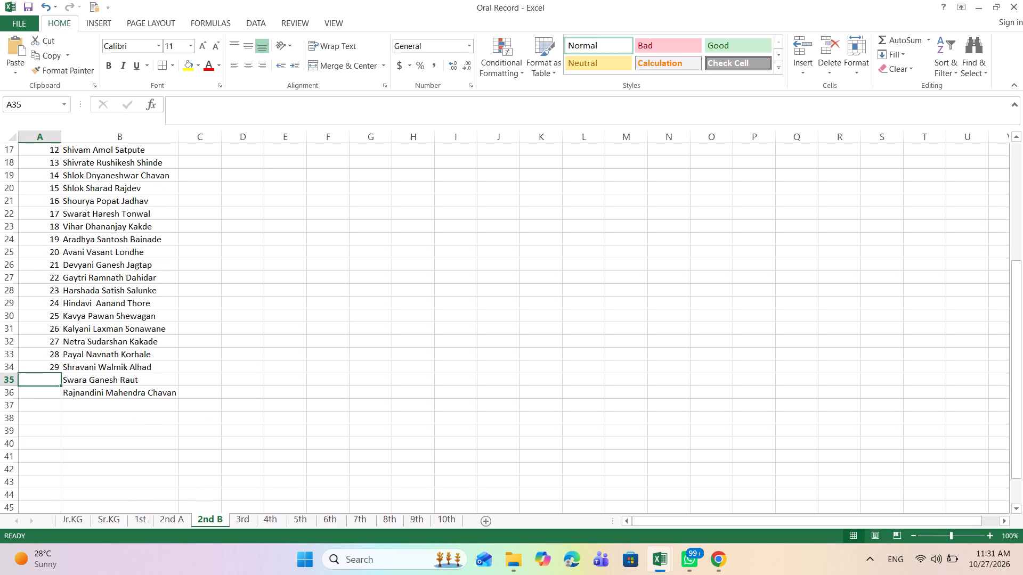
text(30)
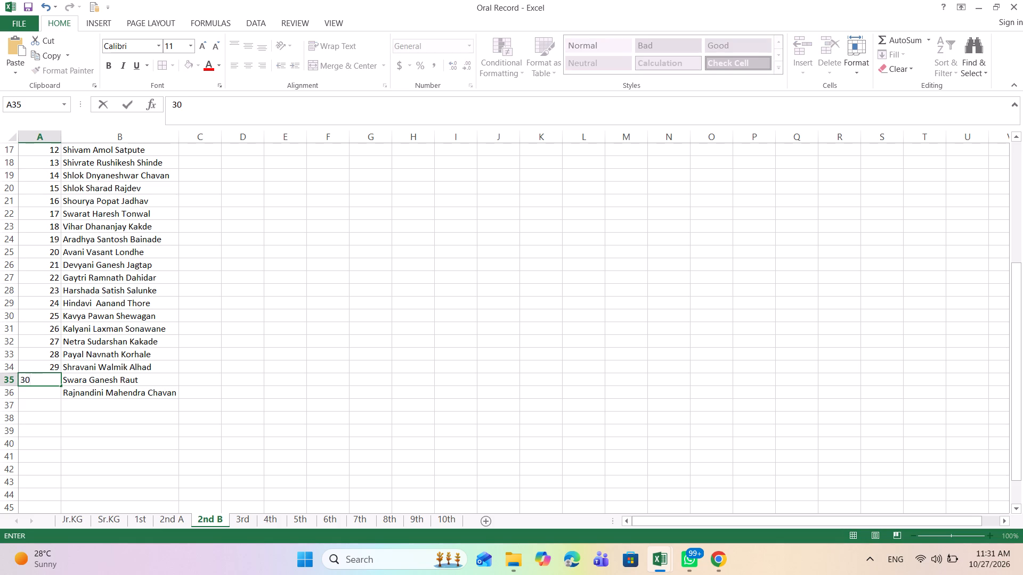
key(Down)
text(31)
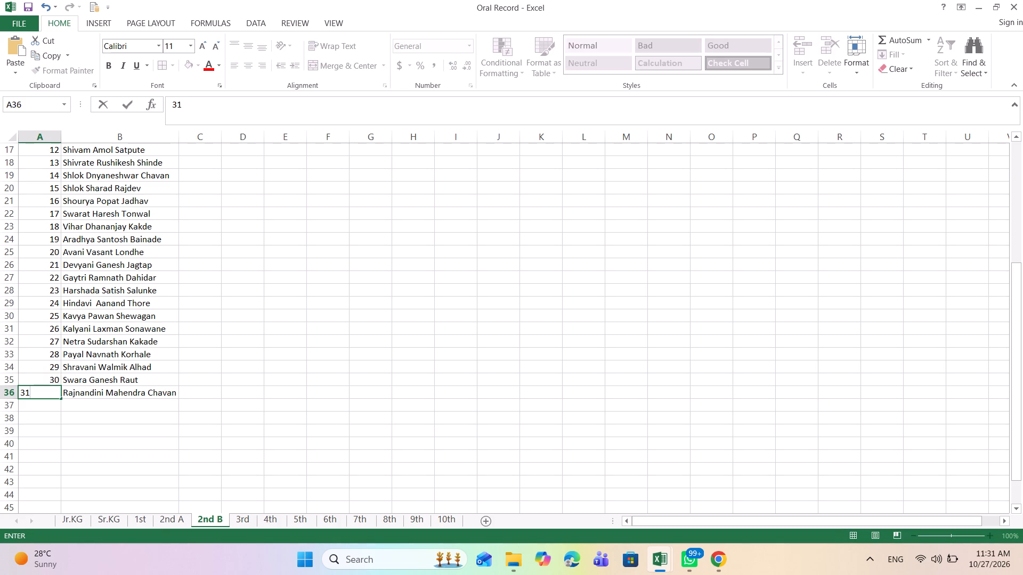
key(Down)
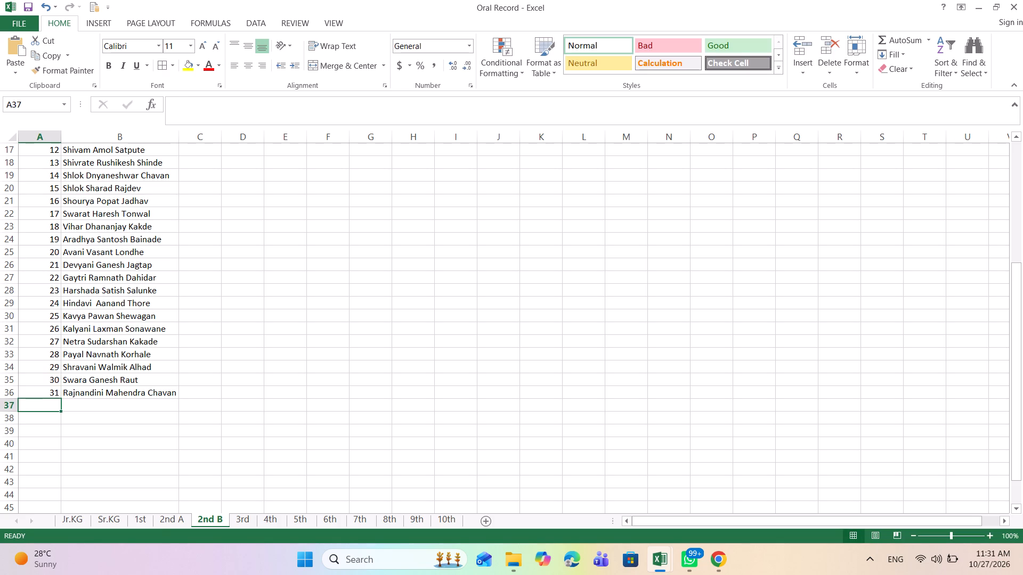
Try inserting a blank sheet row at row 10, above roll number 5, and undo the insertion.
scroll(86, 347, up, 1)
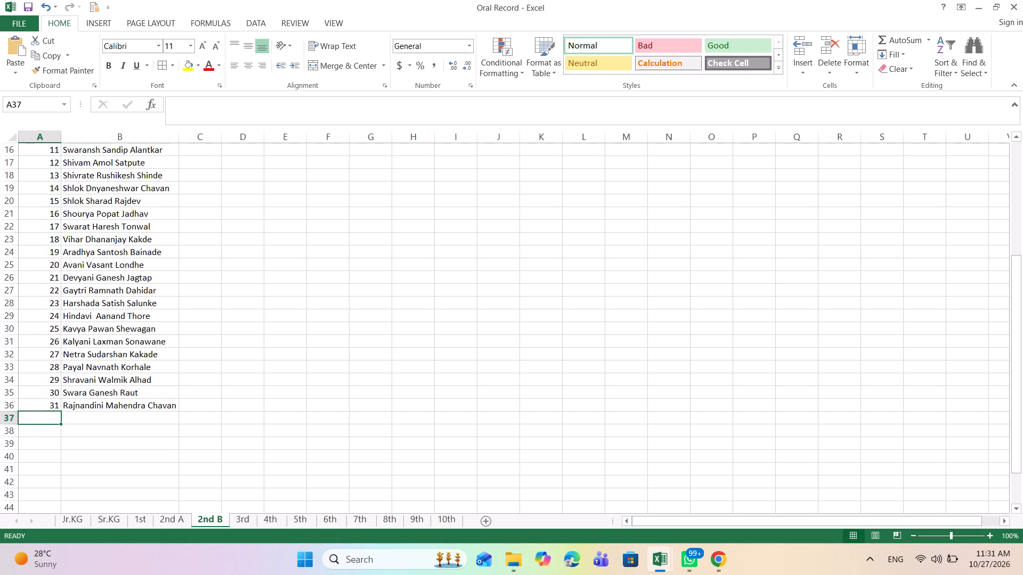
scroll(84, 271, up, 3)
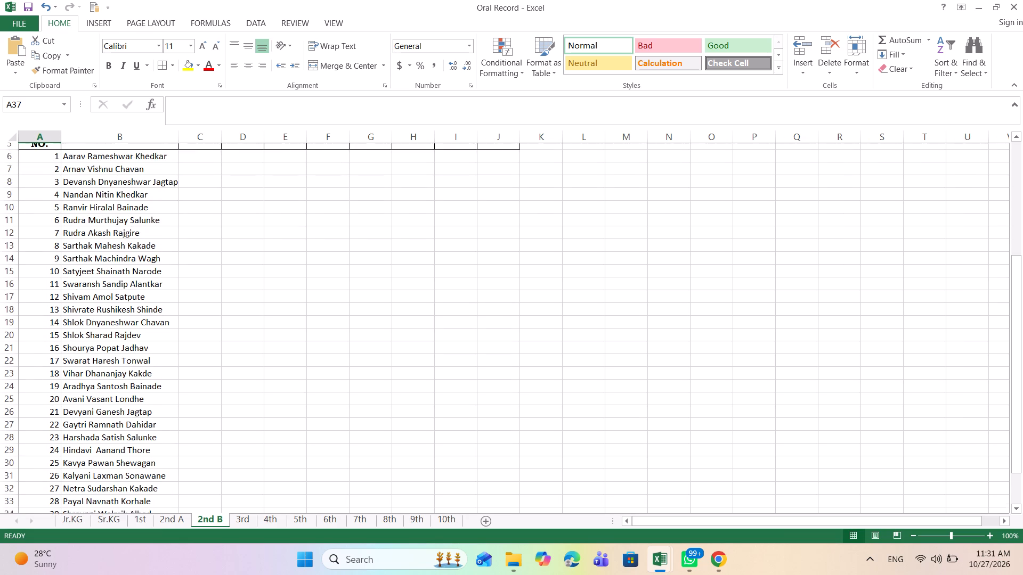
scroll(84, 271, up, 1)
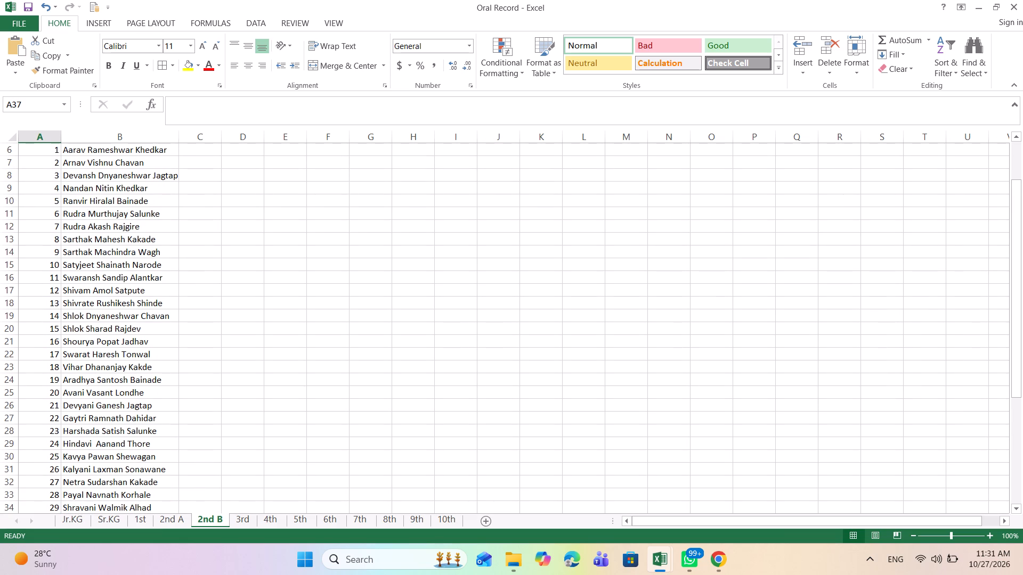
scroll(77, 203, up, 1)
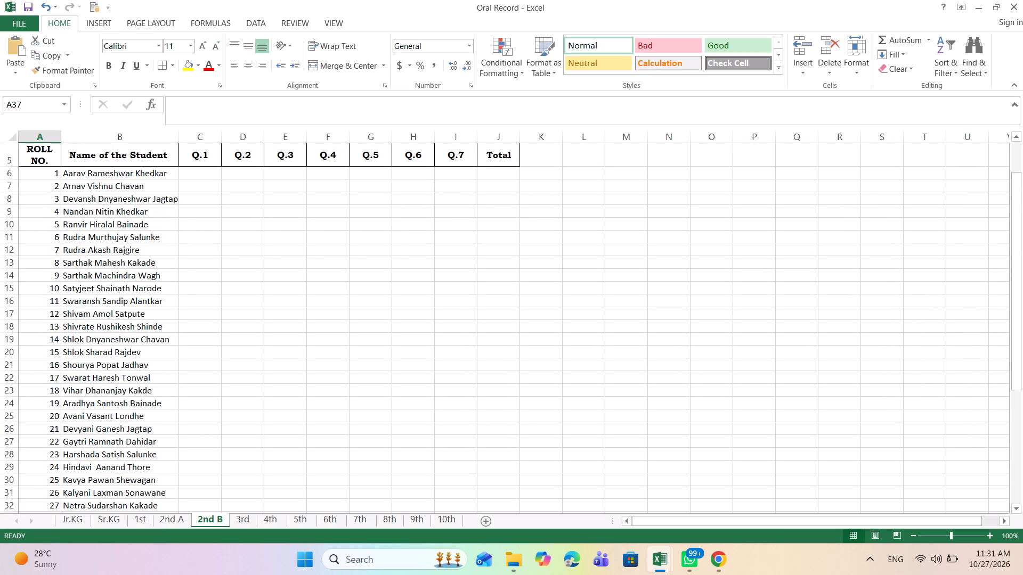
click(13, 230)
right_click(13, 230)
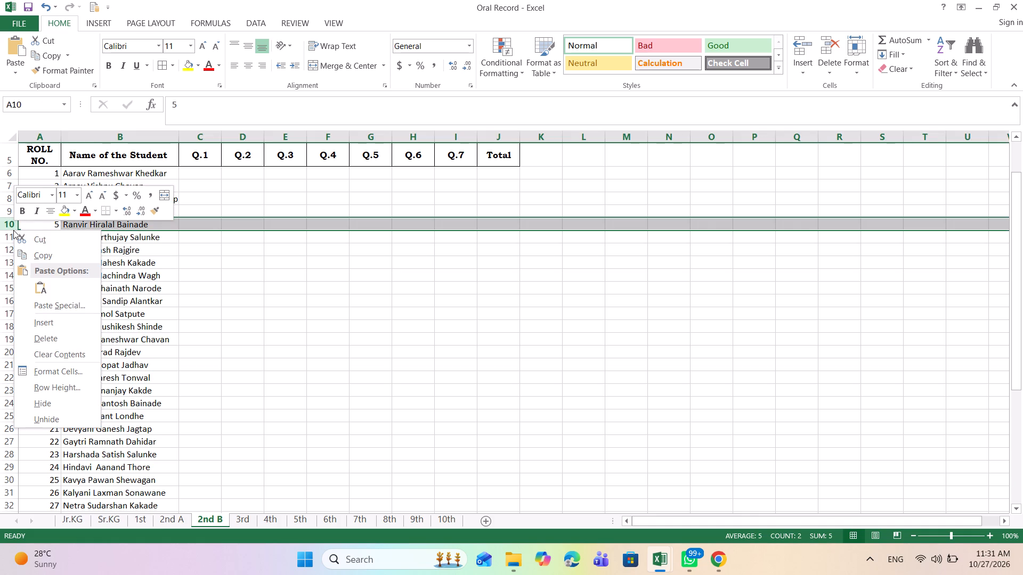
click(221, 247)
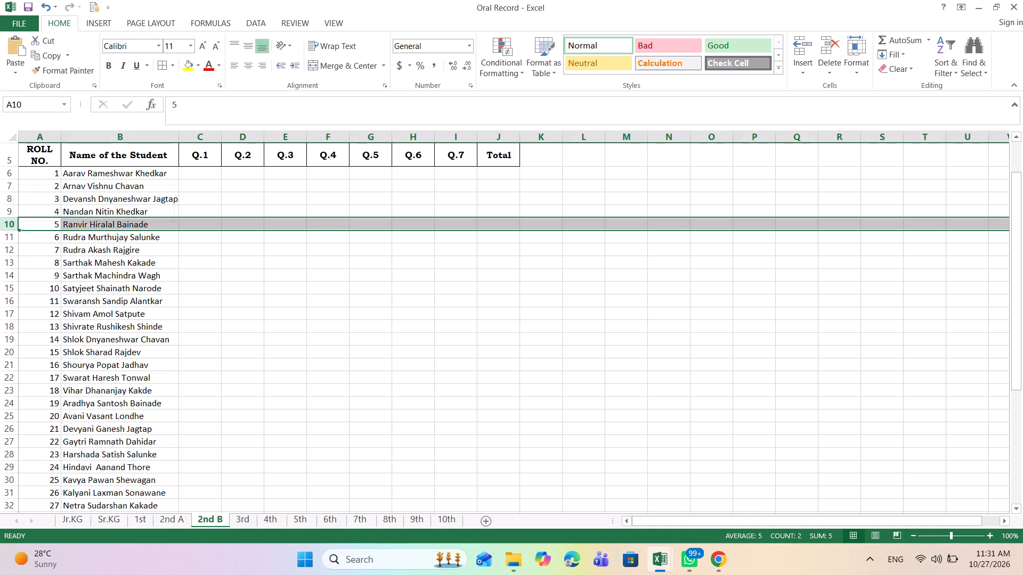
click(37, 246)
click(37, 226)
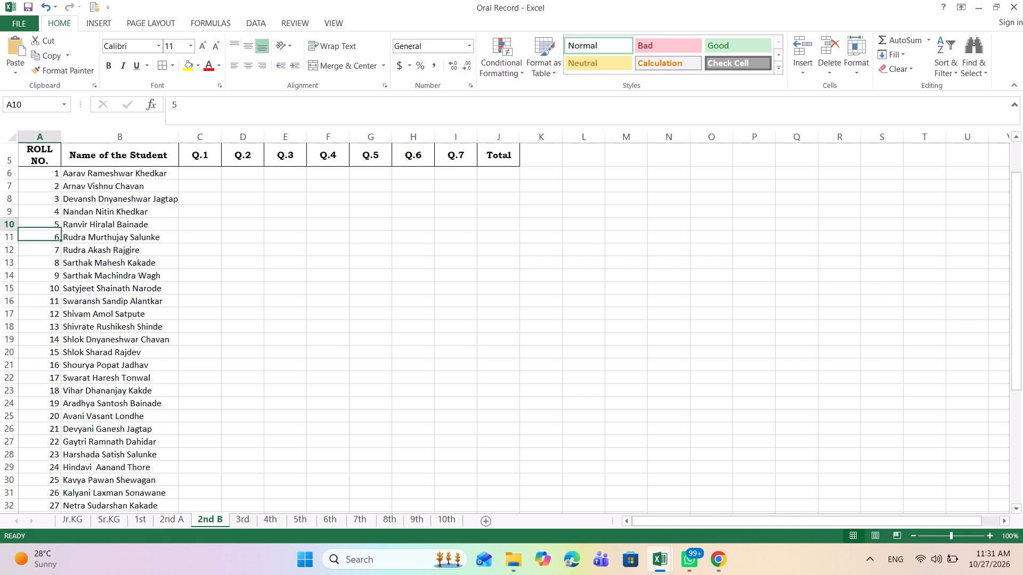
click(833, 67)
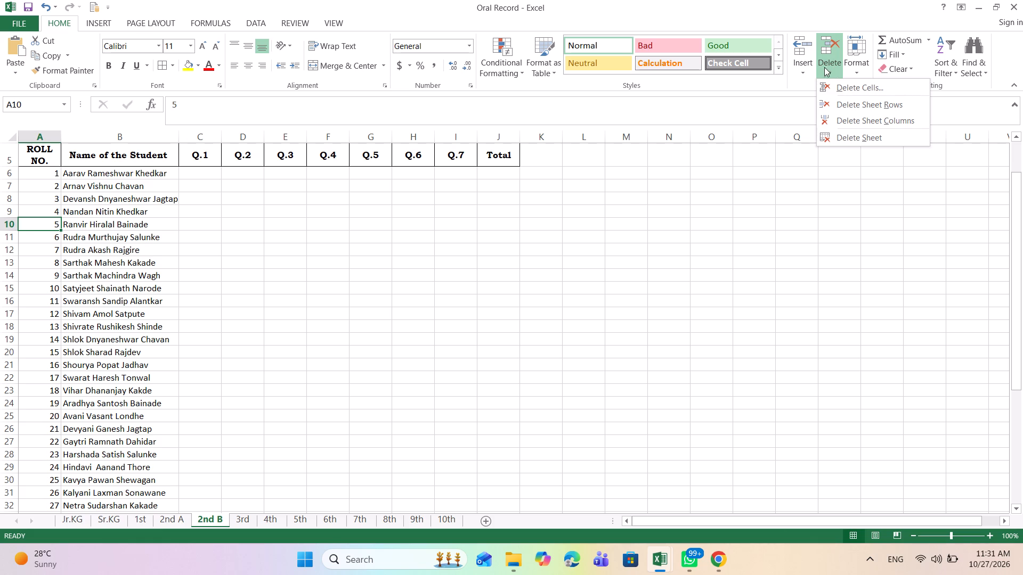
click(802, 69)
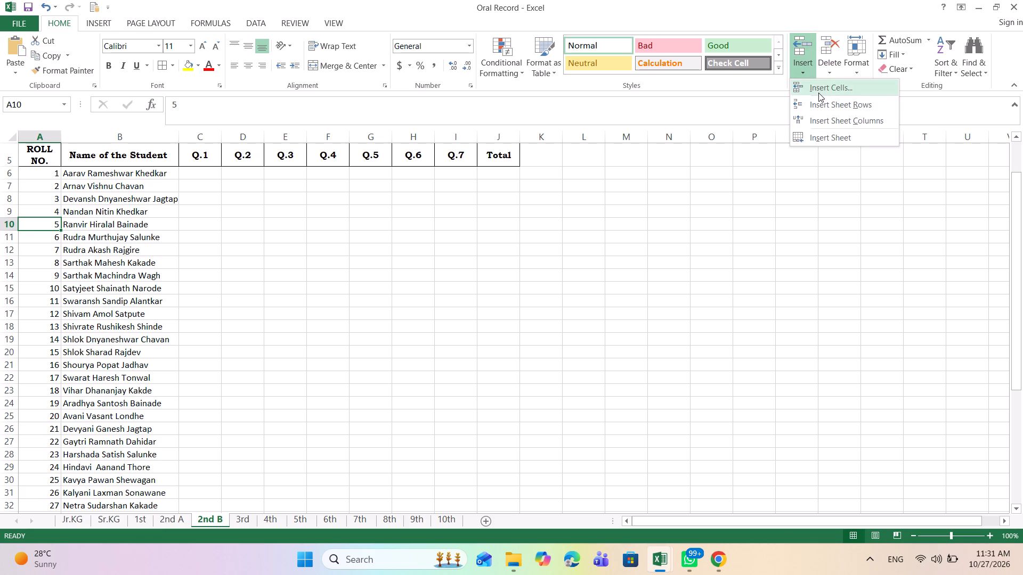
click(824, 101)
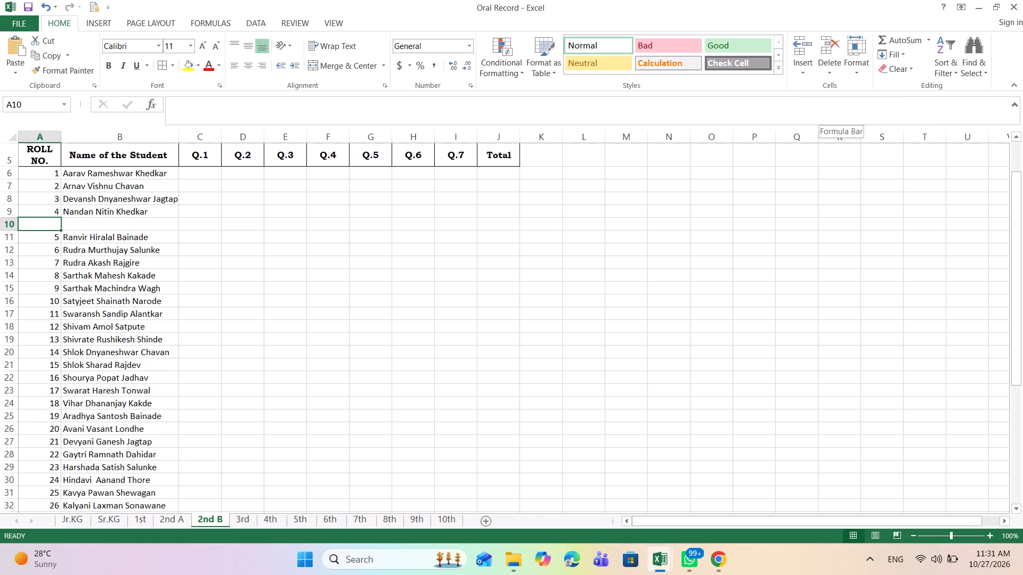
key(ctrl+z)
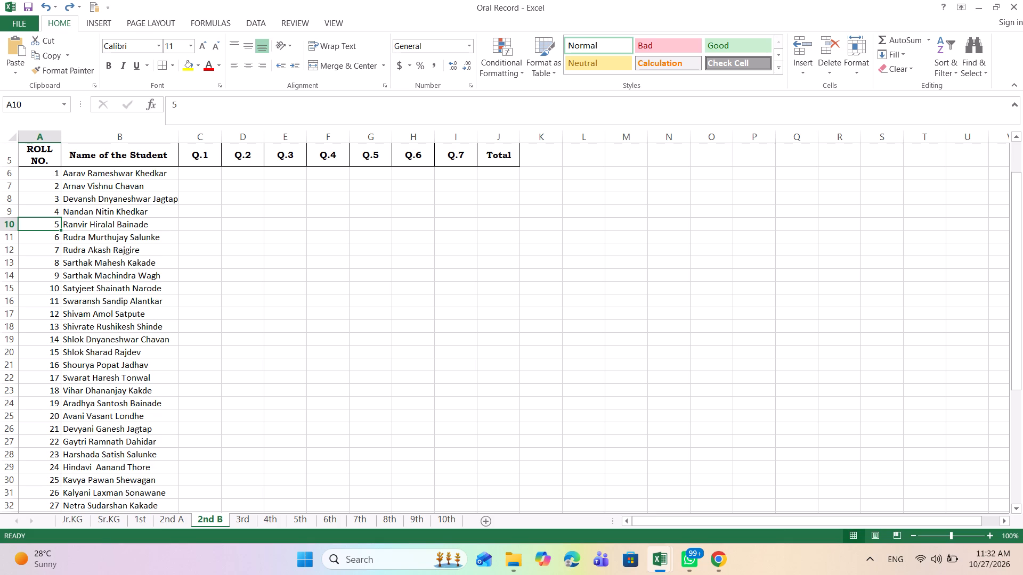
Insert a blank sheet row at row 11, above roll number 6.
click(48, 237)
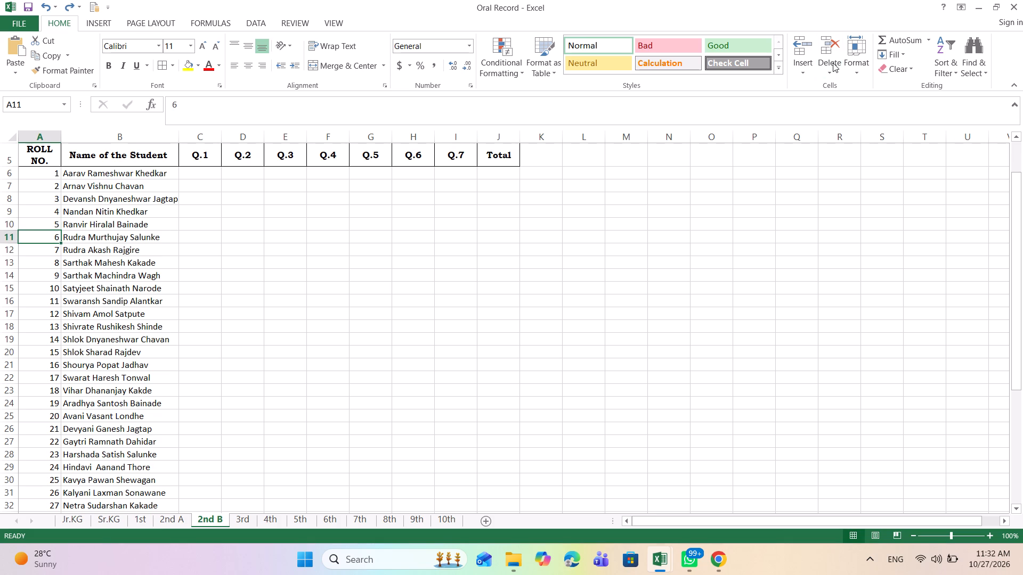
click(799, 72)
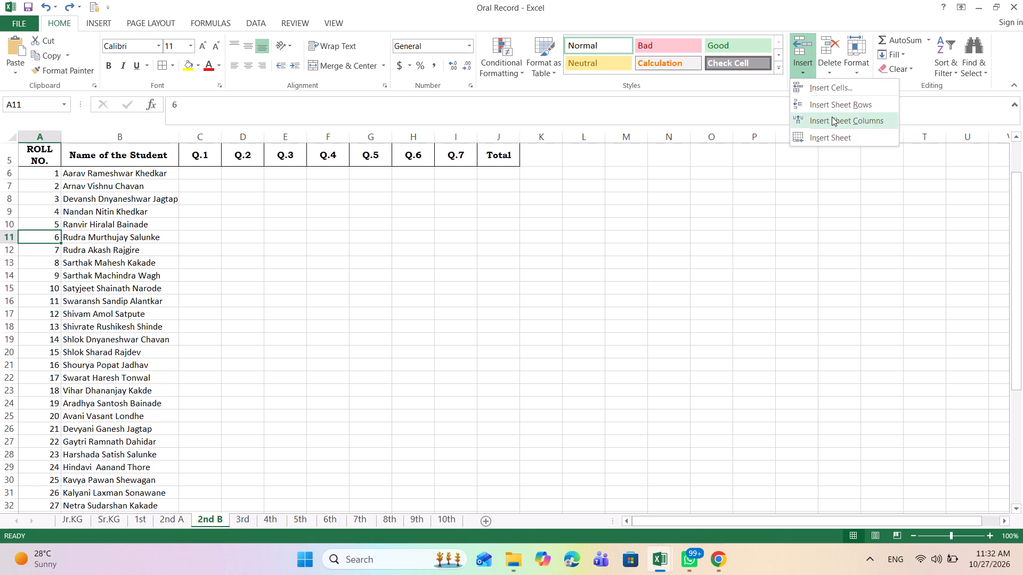
click(825, 98)
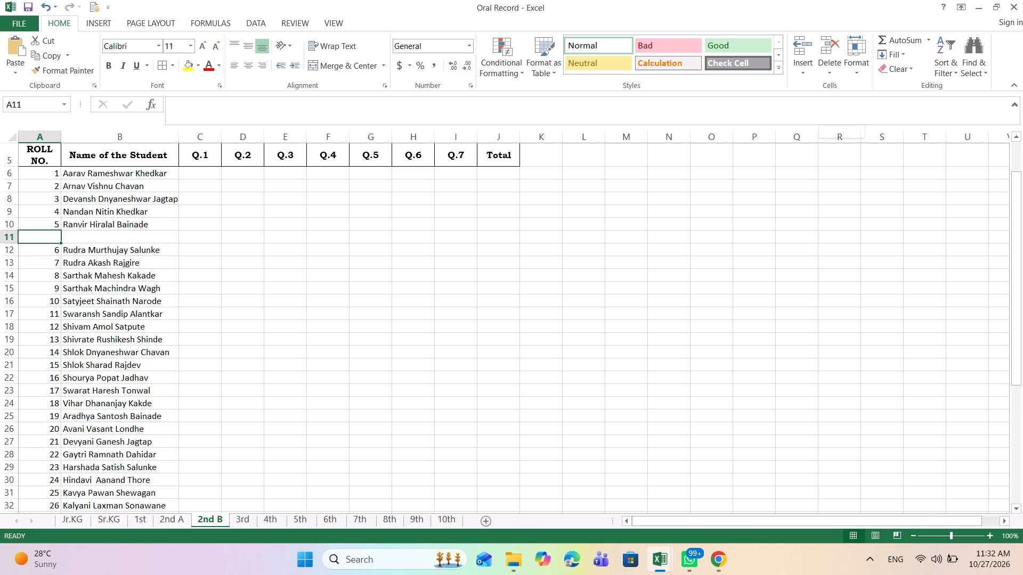
Enter the missing student's three-word name in cell B11 of the new row.
click(79, 239)
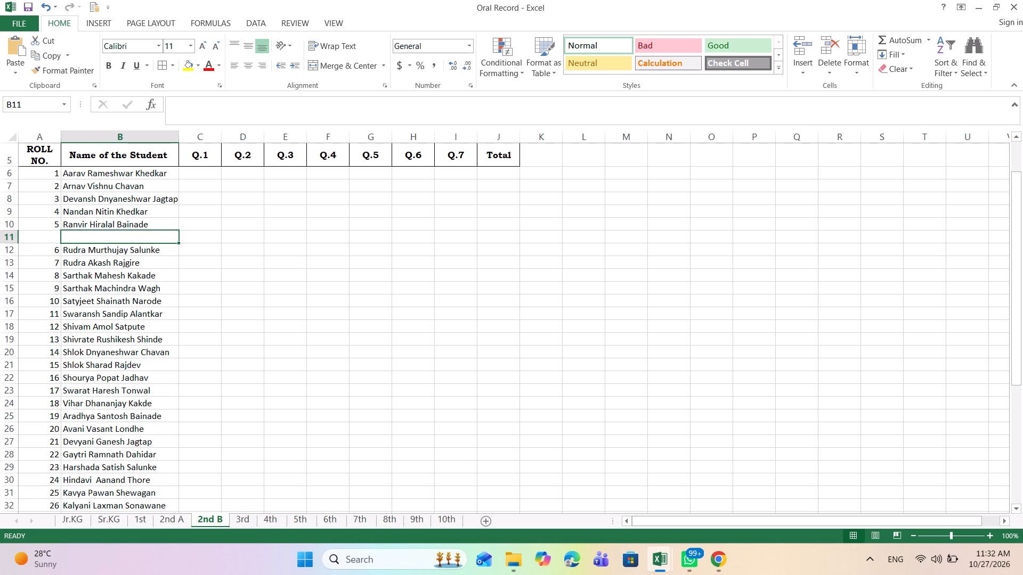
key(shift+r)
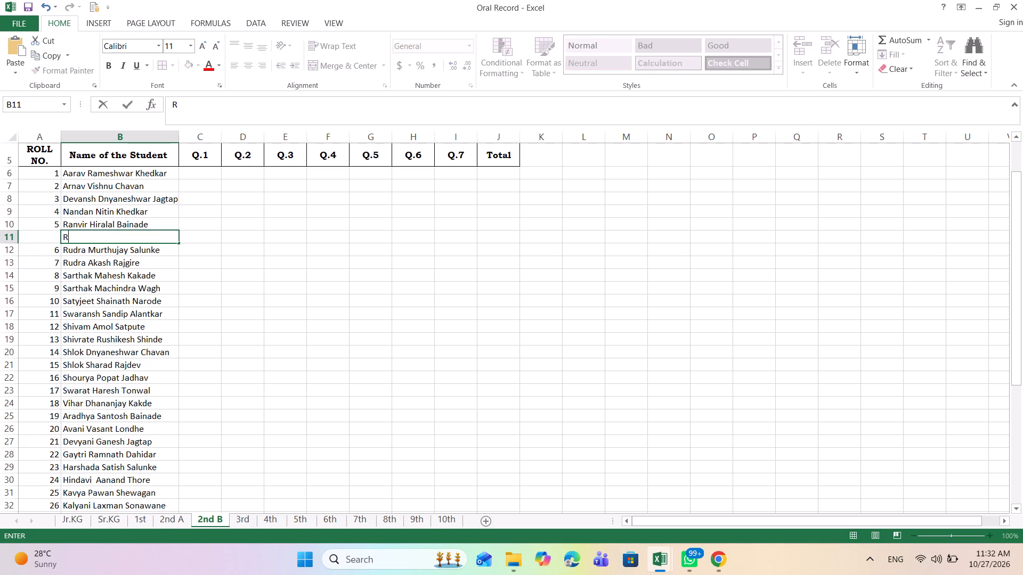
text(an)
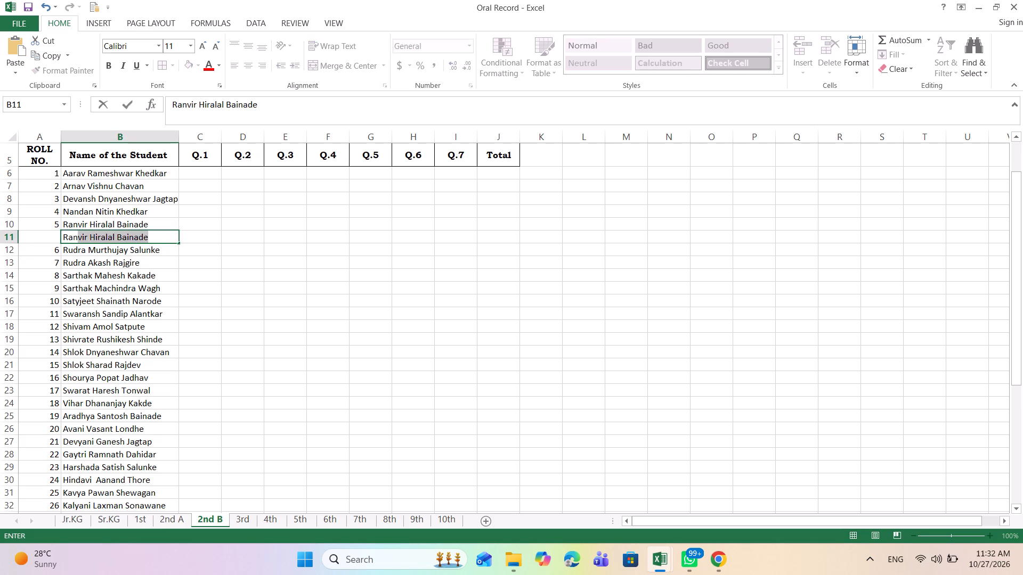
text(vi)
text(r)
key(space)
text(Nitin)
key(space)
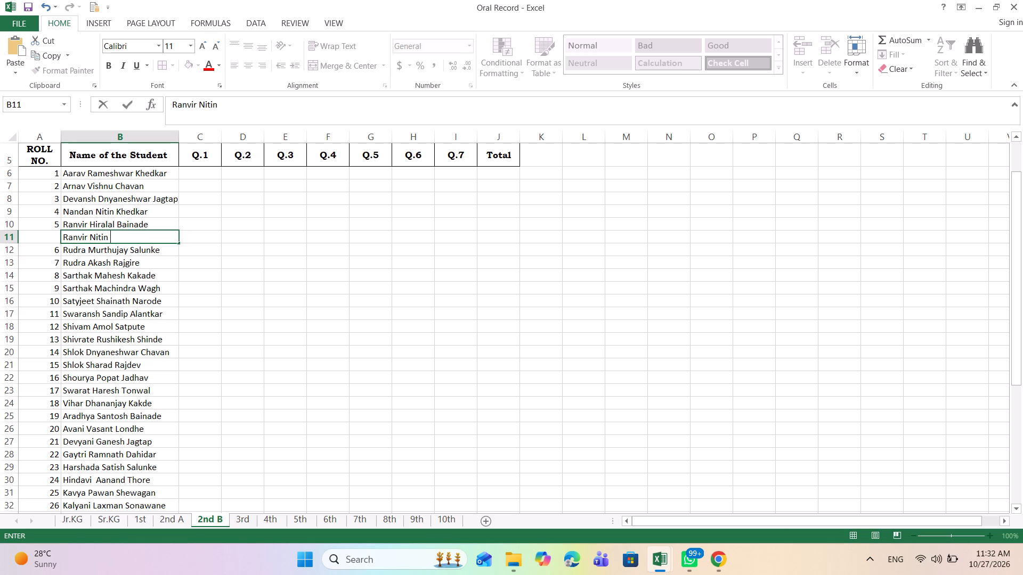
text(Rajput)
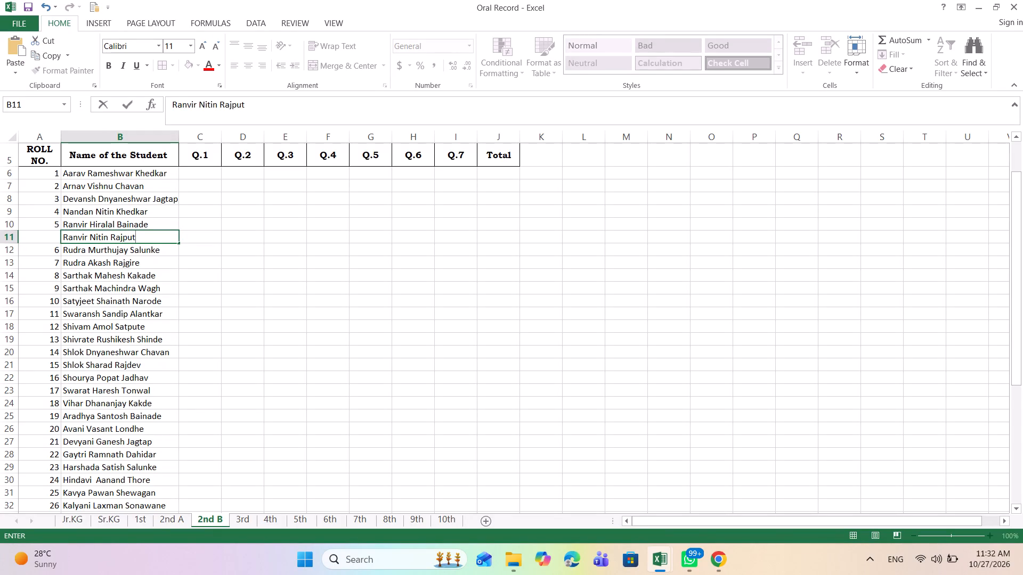
click(54, 172)
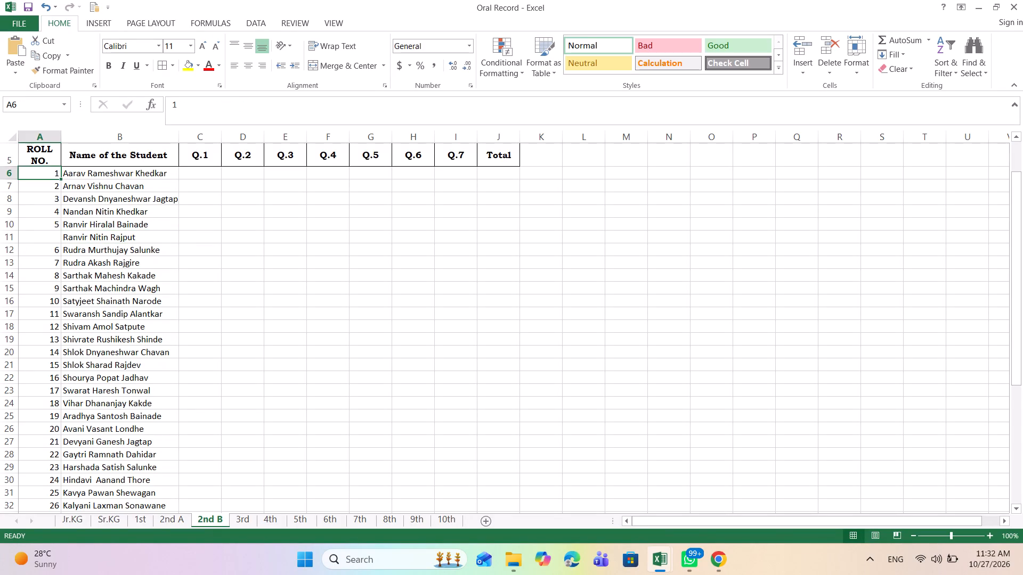
Enter roll numbers 6, 7 and 8 in cells A11 to A13, starting at the inserted student's row.
drag(60, 178, 57, 280)
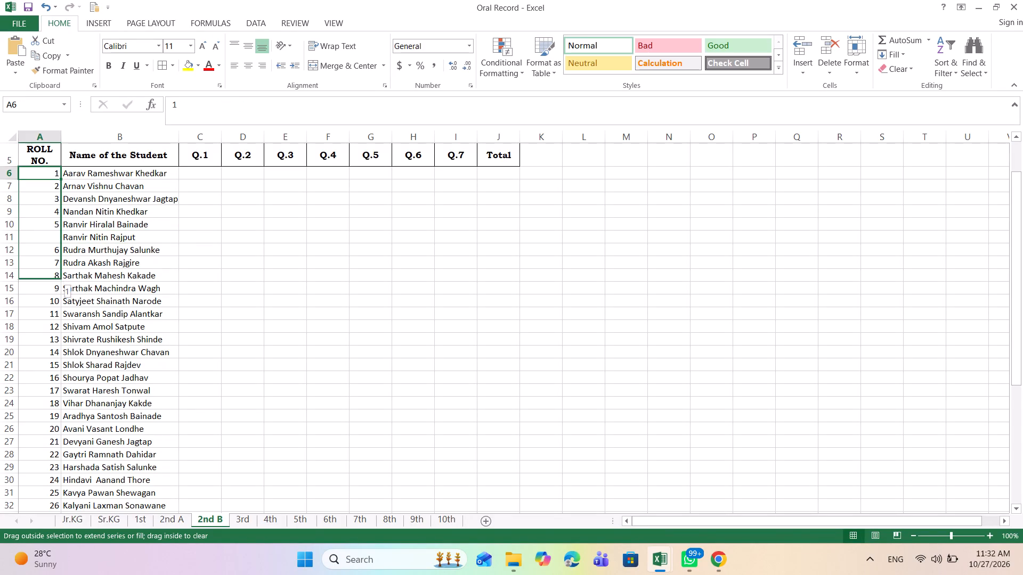
drag(57, 280, 55, 178)
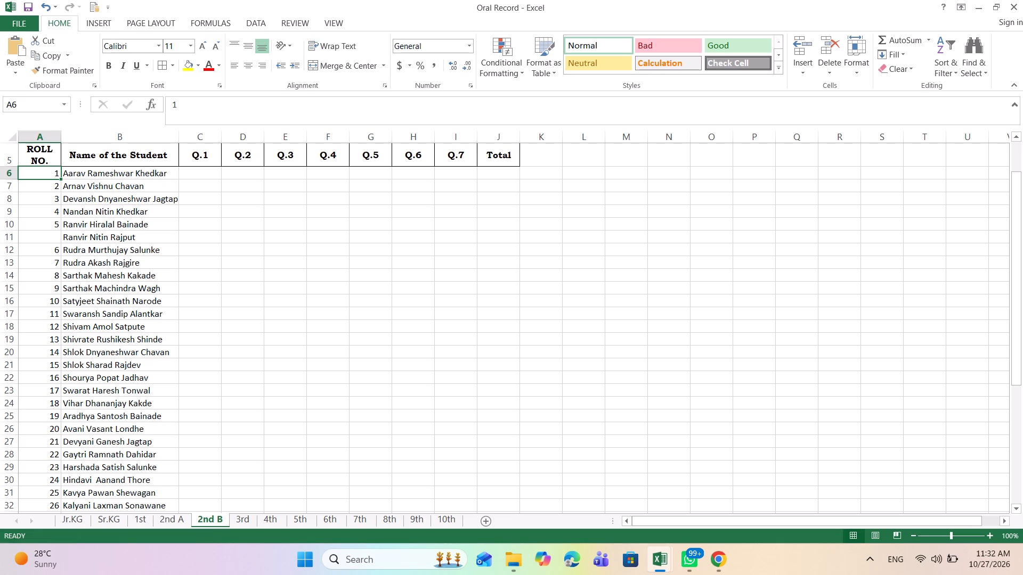
click(50, 238)
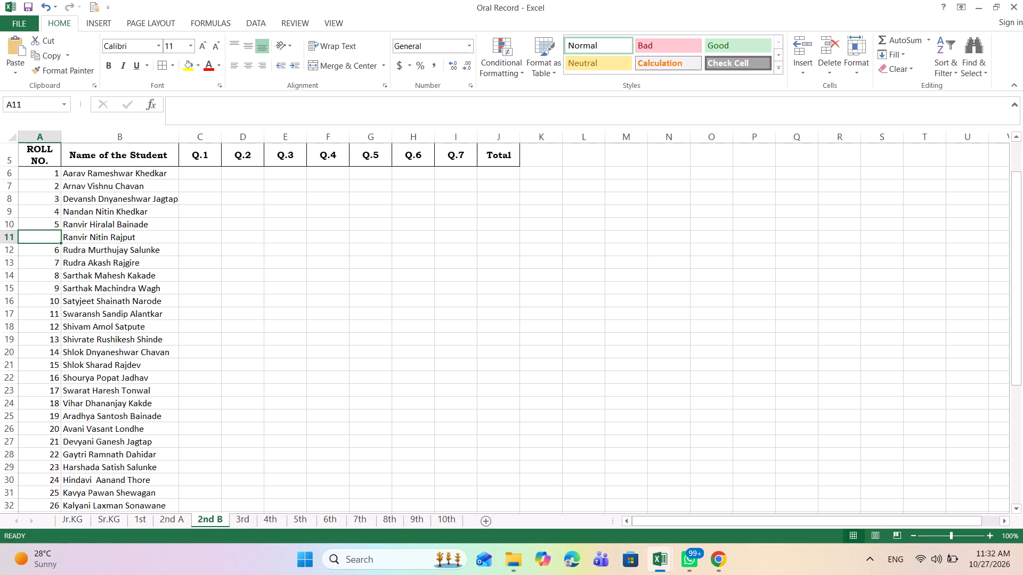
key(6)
key(Down)
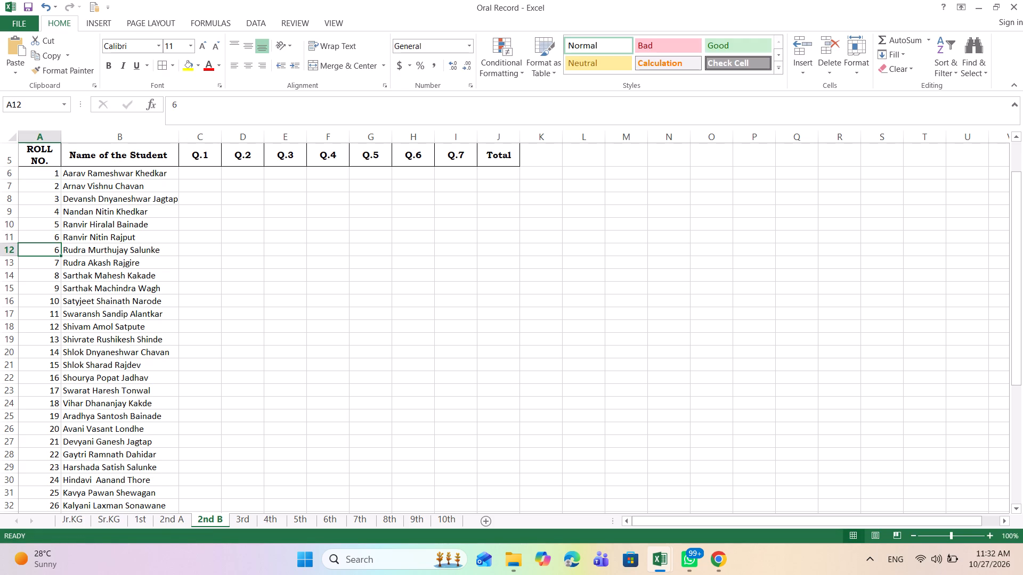
key(BackSpace)
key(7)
key(Down)
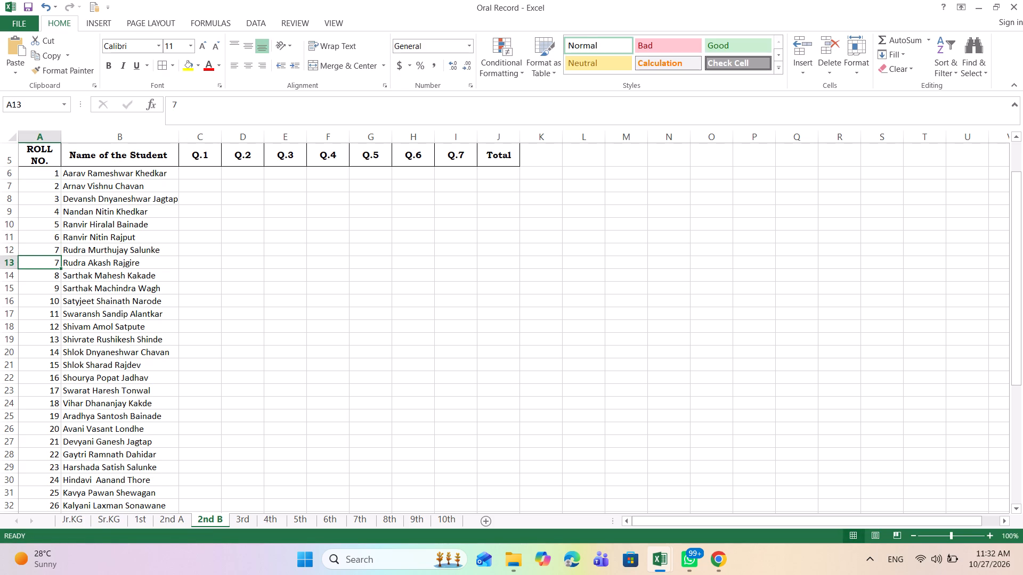
key(BackSpace)
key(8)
key(Right)
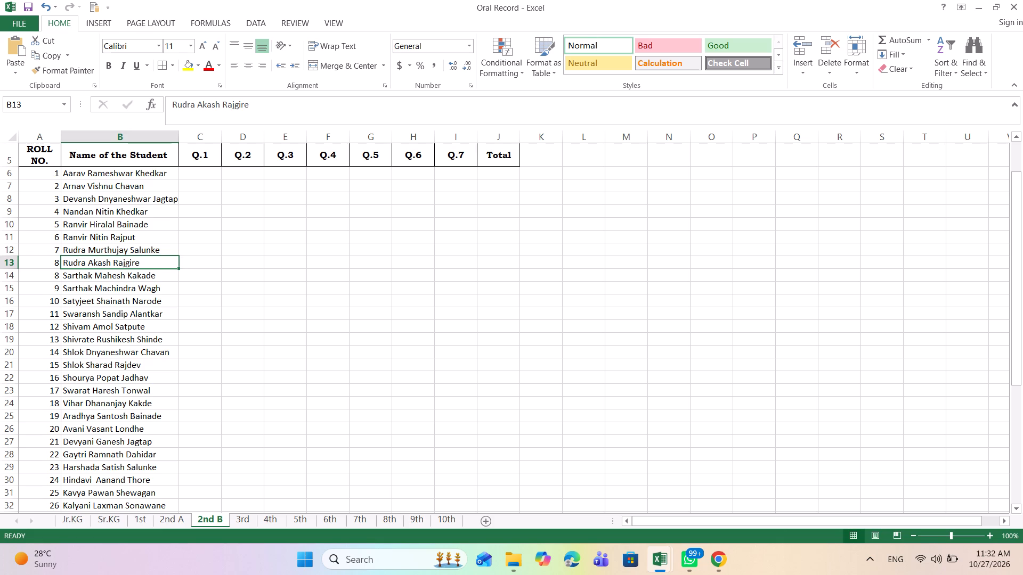
Clear the outdated roll numbers from cells A14 to A37, down to the last student.
click(49, 277)
scroll(49, 277, down, 1)
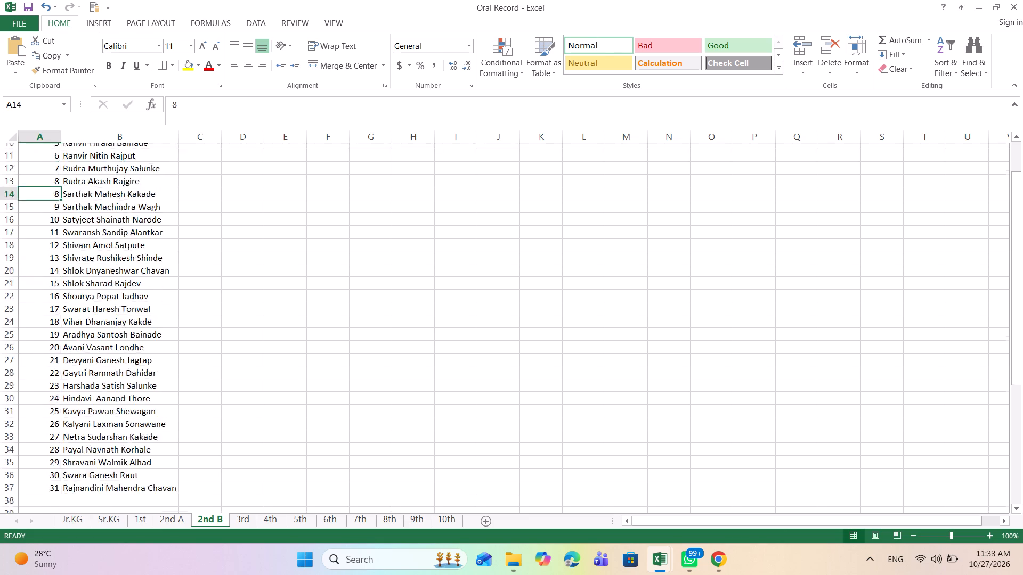
scroll(49, 277, down, 2)
scroll(60, 199, up, 1)
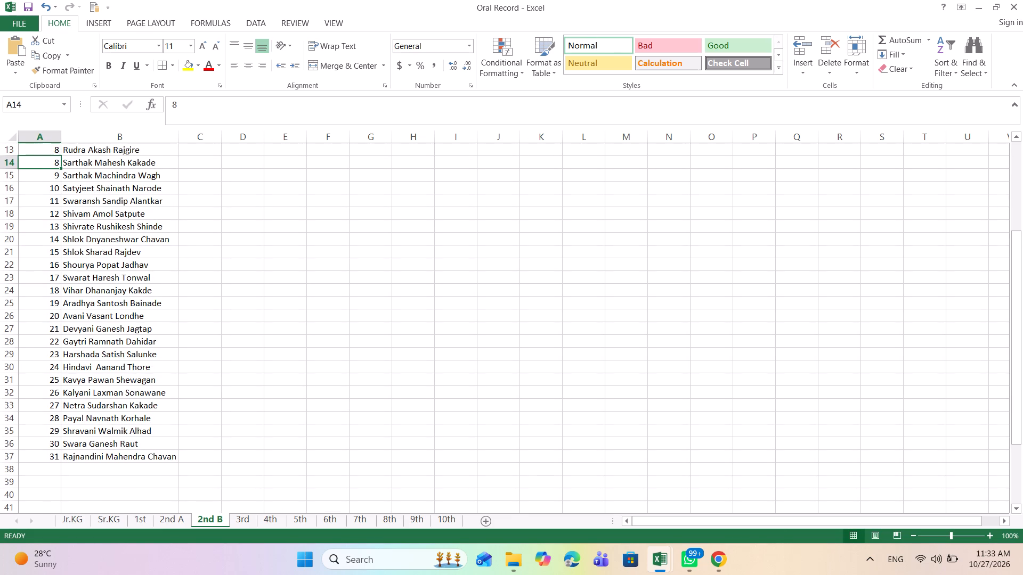
drag(51, 162, 54, 453)
key(Delete)
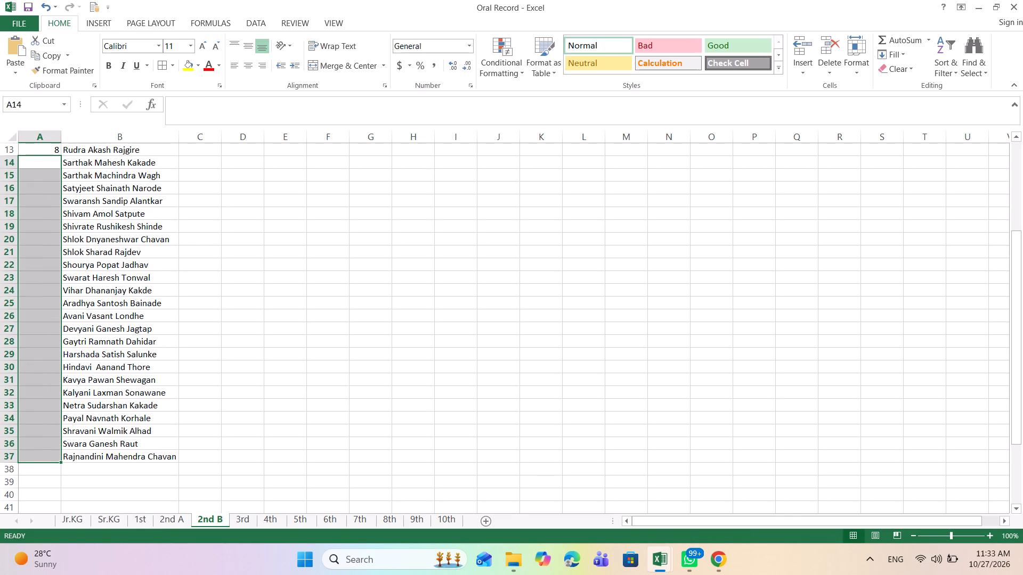
Enter roll numbers 9 to 13 in cells A14 to A18, one number per student.
scroll(46, 165, up, 2)
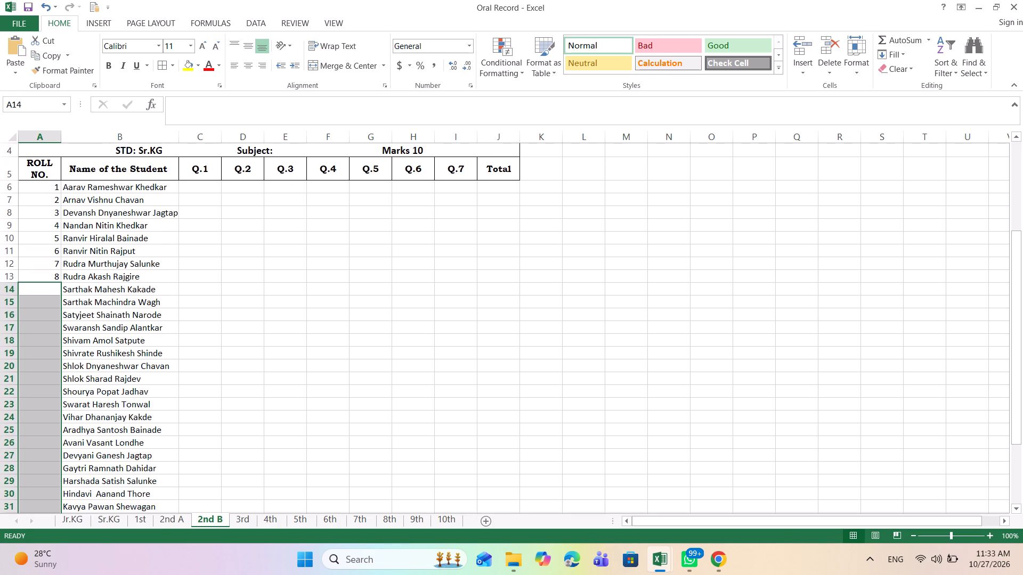
click(49, 291)
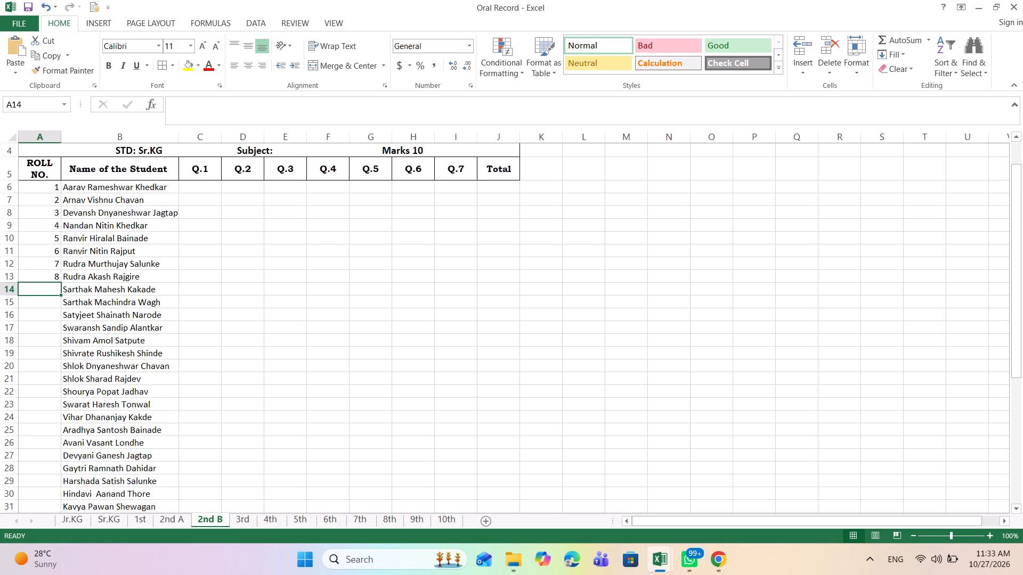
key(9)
key(Down)
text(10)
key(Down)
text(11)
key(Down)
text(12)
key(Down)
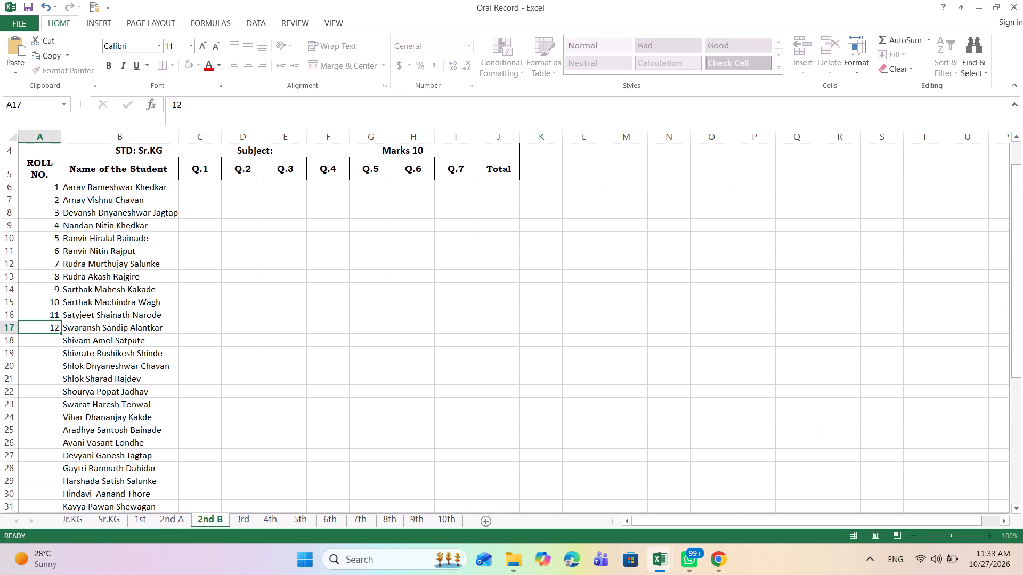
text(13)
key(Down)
Enter roll numbers 14 to 18 in cells A19 to A23, one number per student.
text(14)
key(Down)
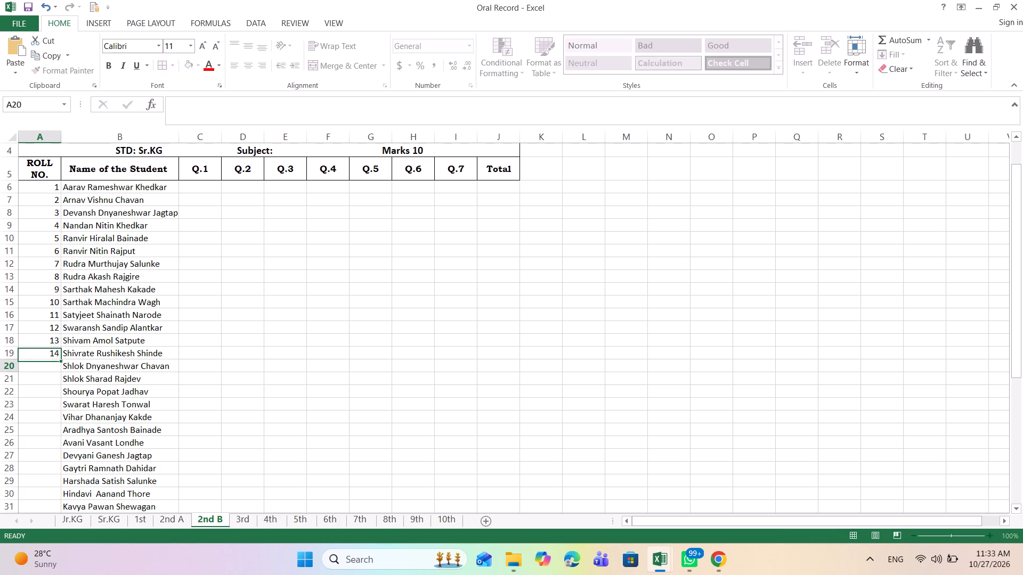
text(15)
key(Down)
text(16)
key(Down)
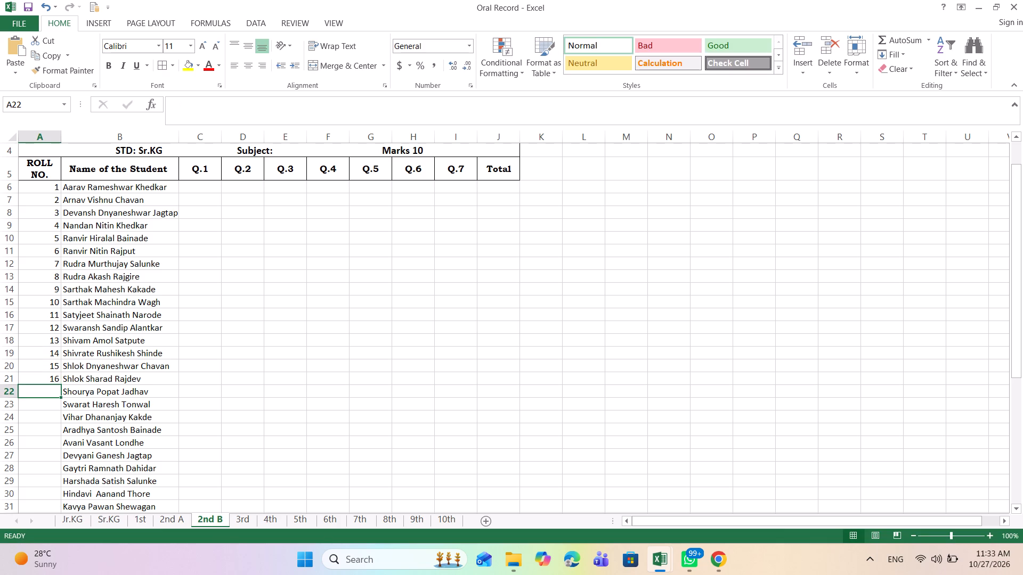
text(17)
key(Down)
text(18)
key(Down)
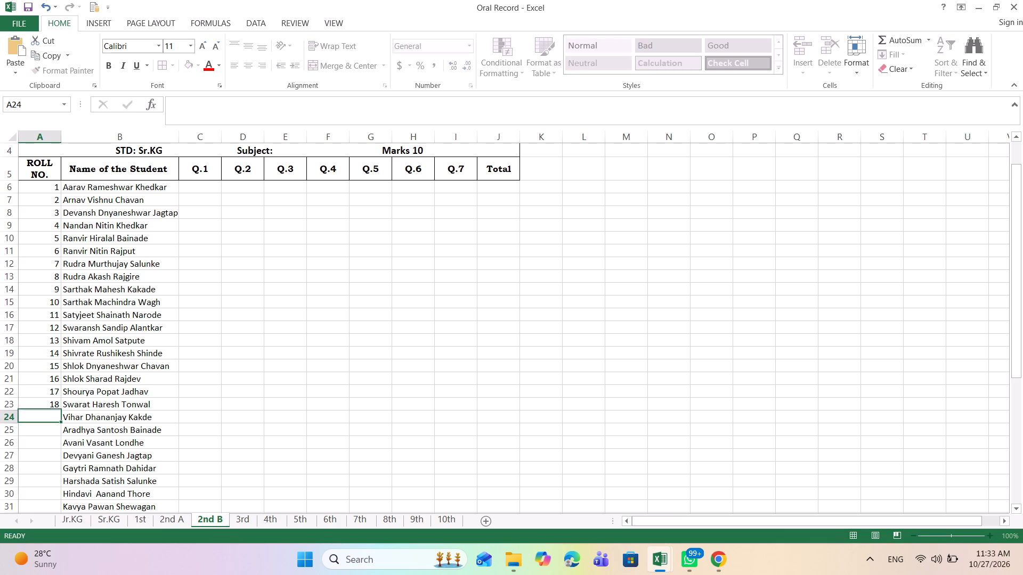
Enter roll numbers 19 to 23 in cells A24 to A28, one number per student.
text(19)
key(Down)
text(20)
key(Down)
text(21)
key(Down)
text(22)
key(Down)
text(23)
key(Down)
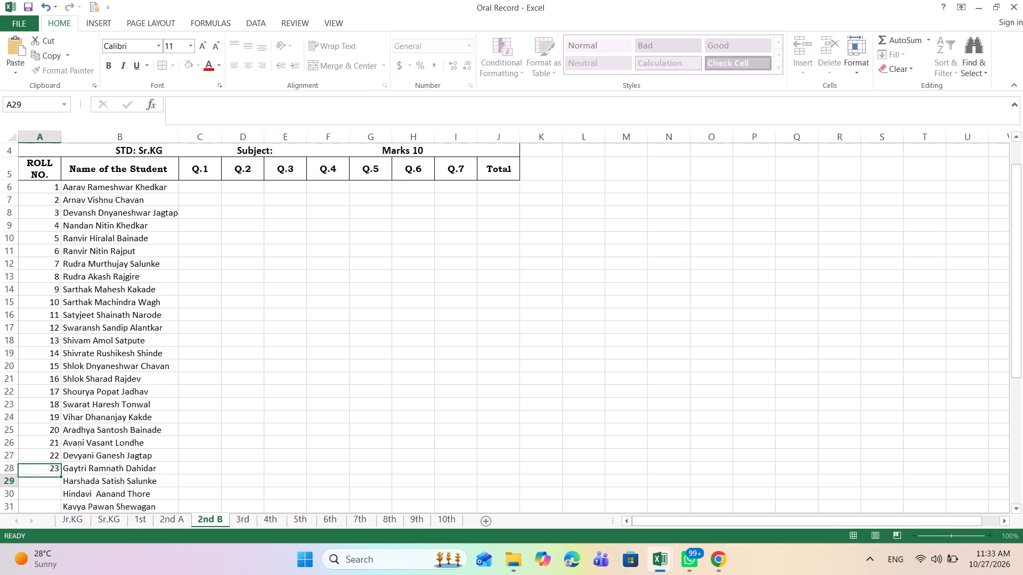
Enter roll numbers 24 to 28 in cells A29 to A33, one number per student.
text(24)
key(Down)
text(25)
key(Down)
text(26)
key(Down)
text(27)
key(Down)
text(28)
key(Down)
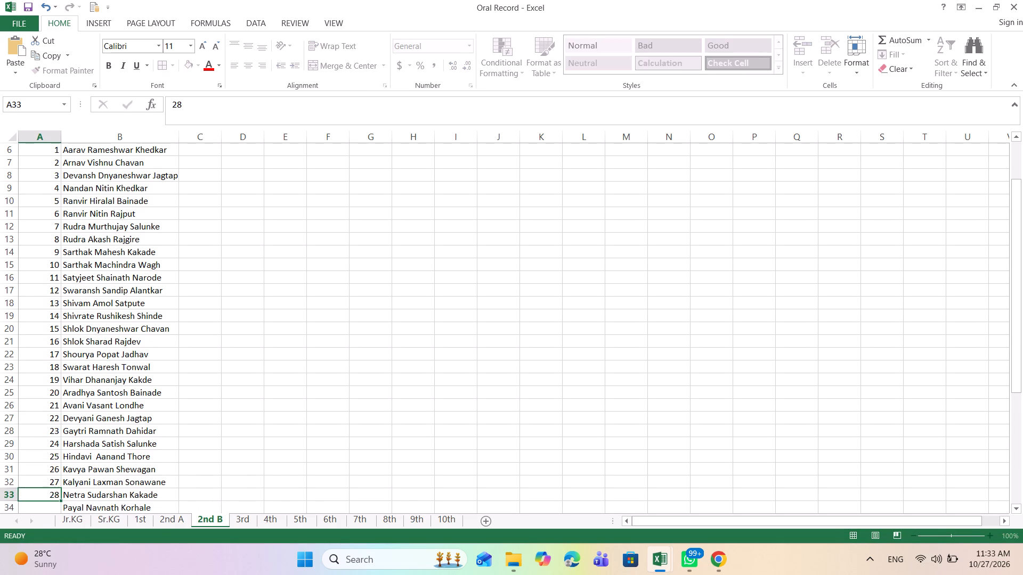
Finish the ROLL NO. column with 29 to 32 in cells A34 to A37, down to the last student.
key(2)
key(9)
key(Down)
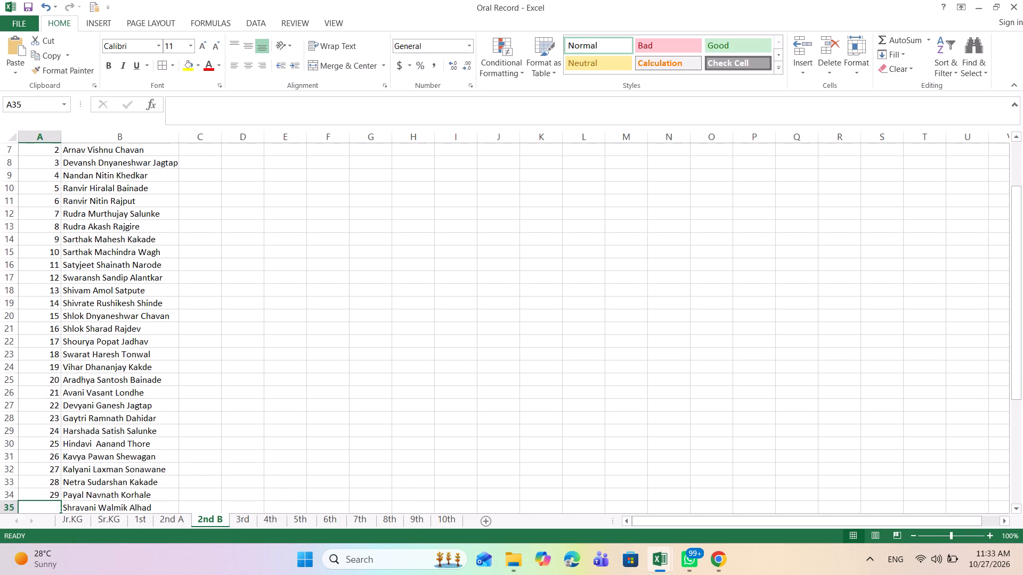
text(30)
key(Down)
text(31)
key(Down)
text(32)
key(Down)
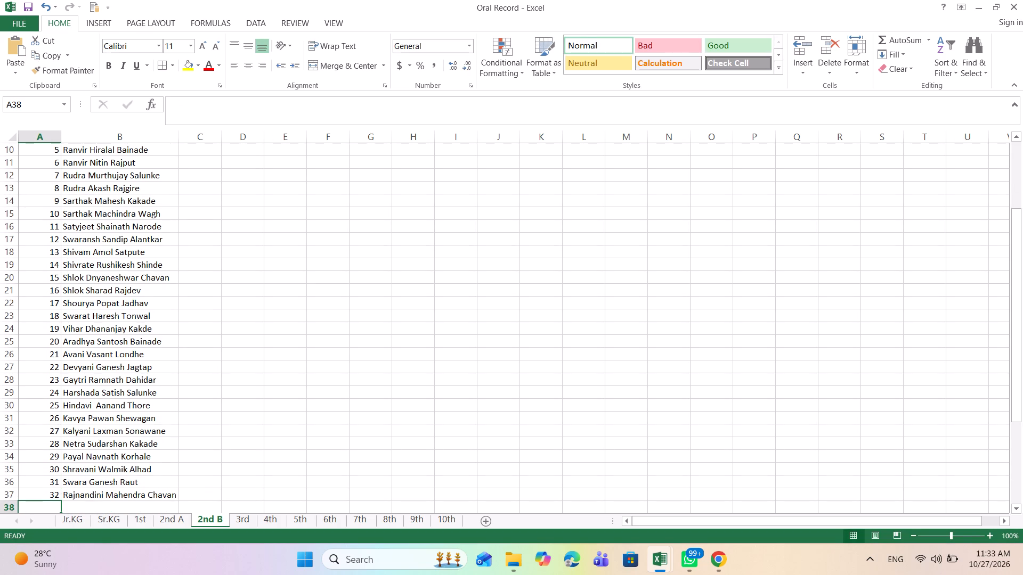
Narrow column A so the ROLL NO. heading just fits on two lines.
scroll(81, 303, up, 3)
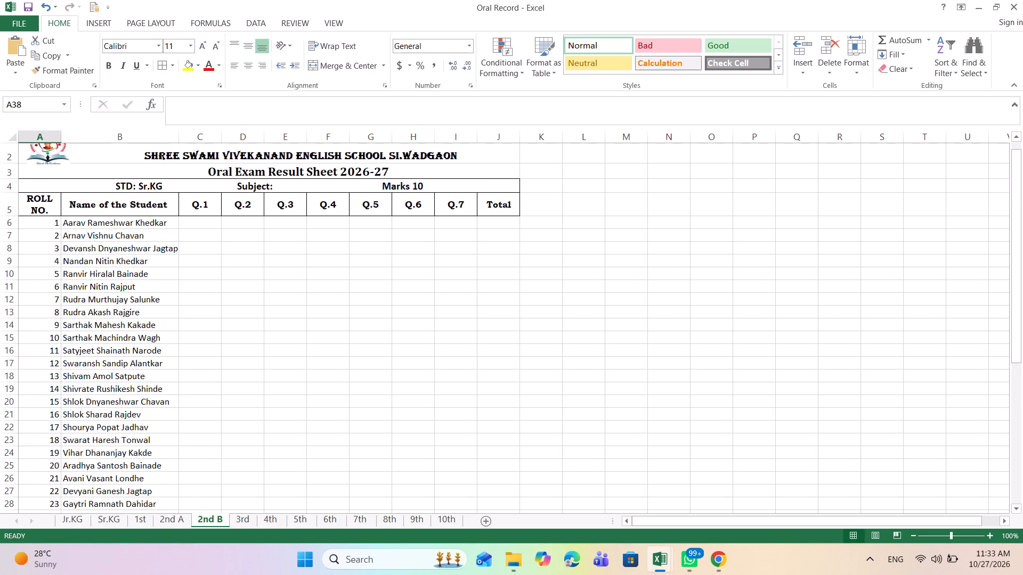
drag(59, 141, 59, 141)
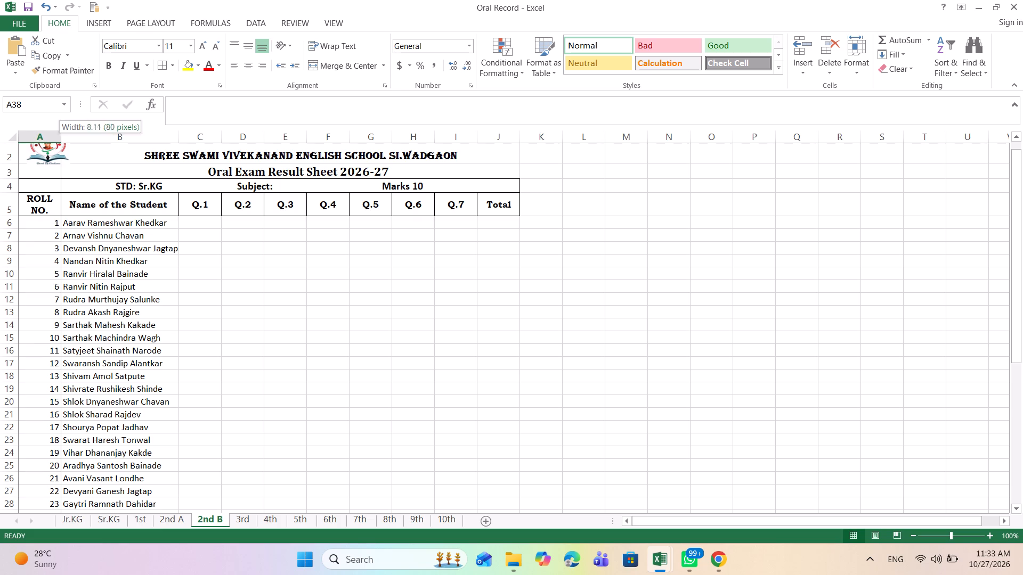
drag(59, 141, 46, 139)
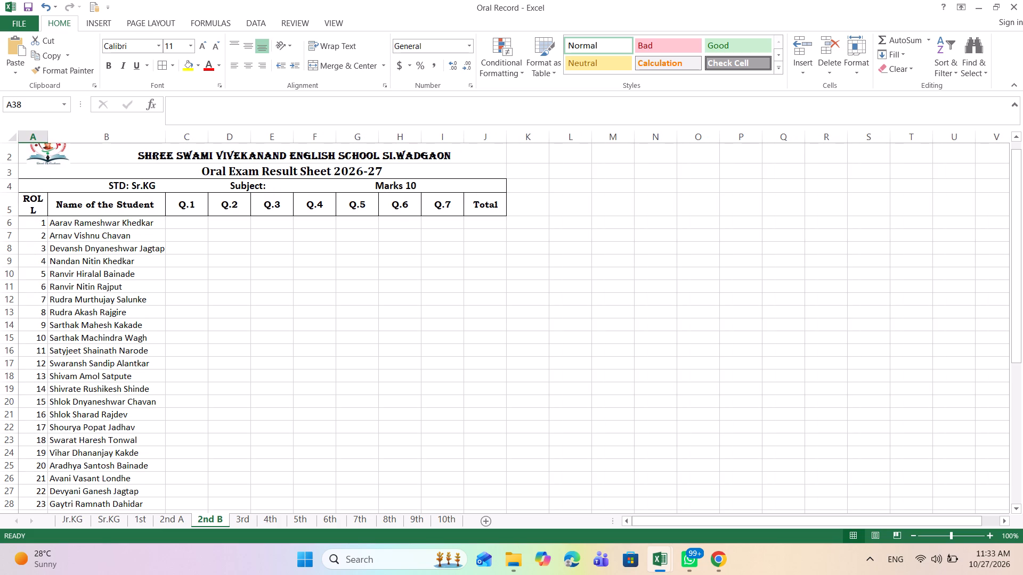
click(46, 138)
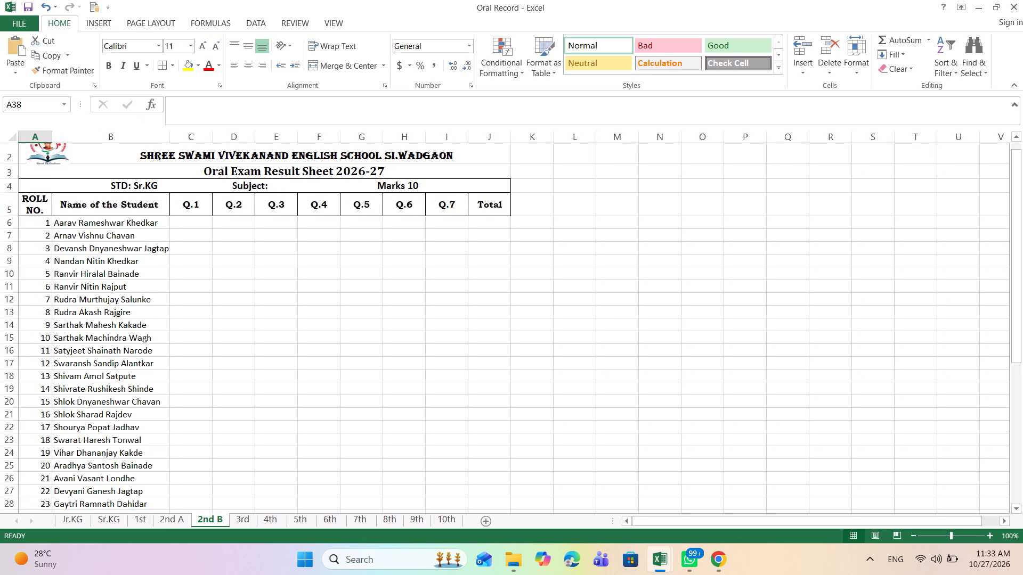
Centre the roll numbers 1 to 32 horizontally in cells A6 to A37 of the 2nd B sheet.
drag(40, 225, 50, 330)
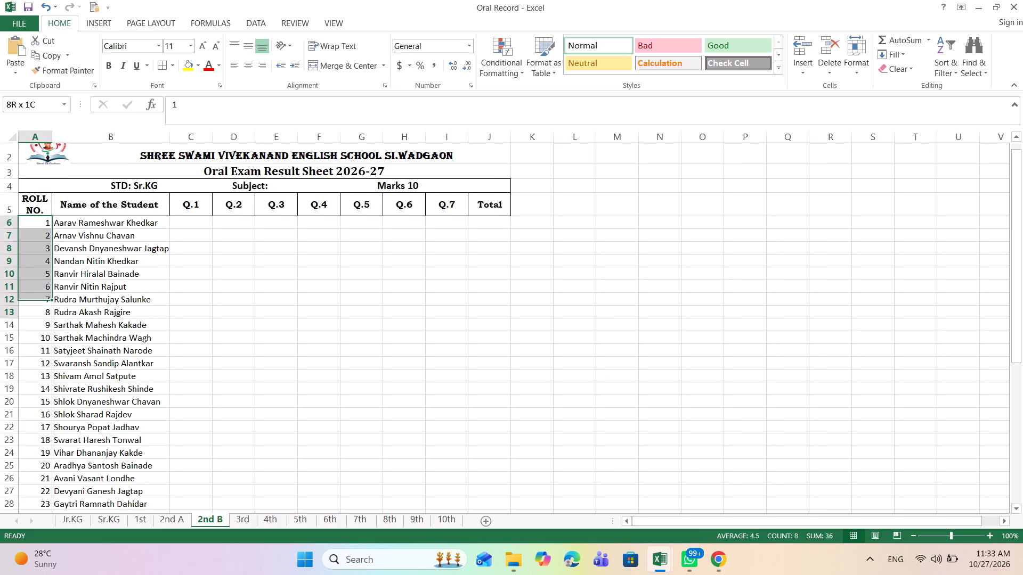
drag(50, 330, 43, 512)
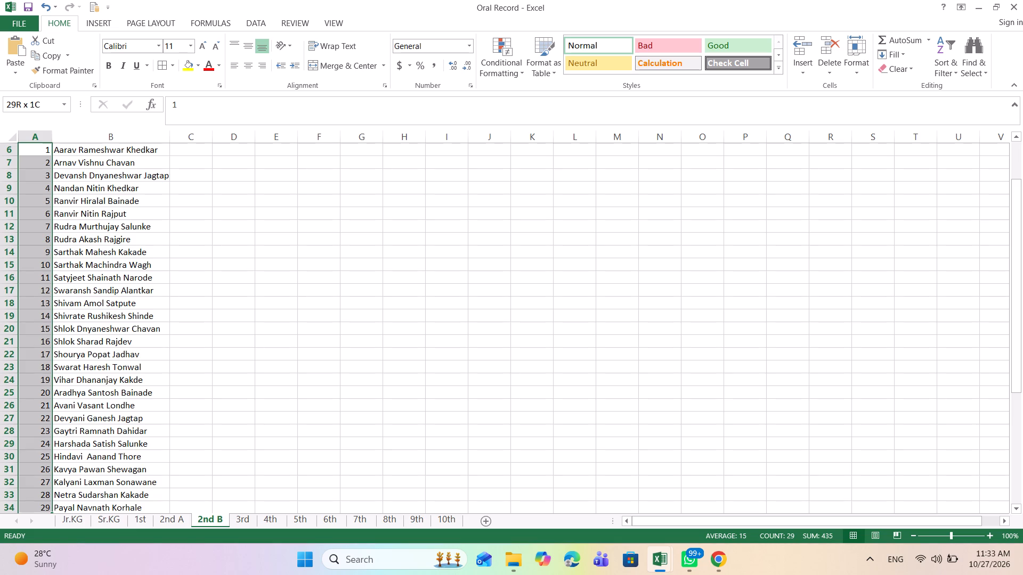
drag(43, 512, 45, 496)
click(245, 62)
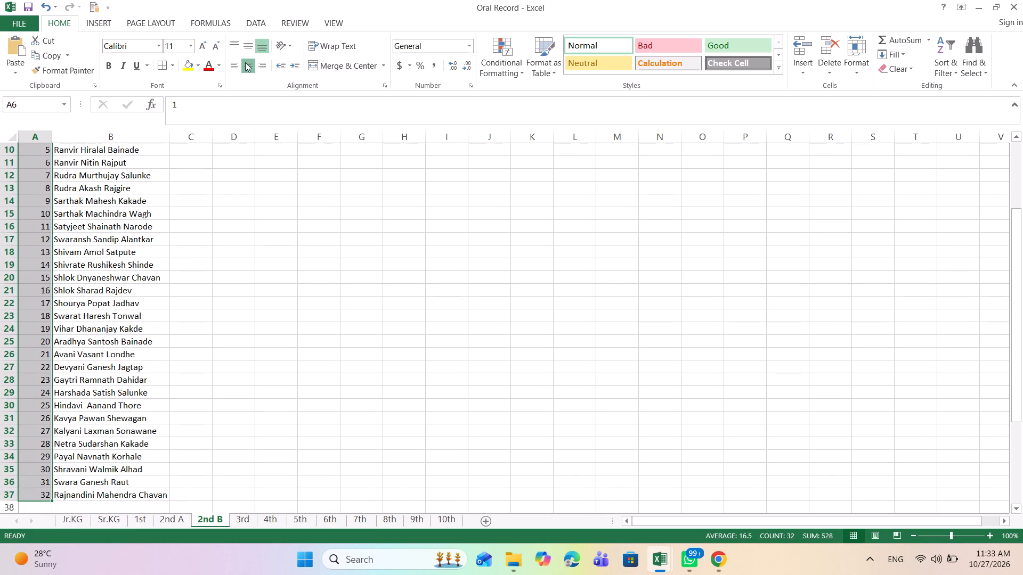
click(122, 250)
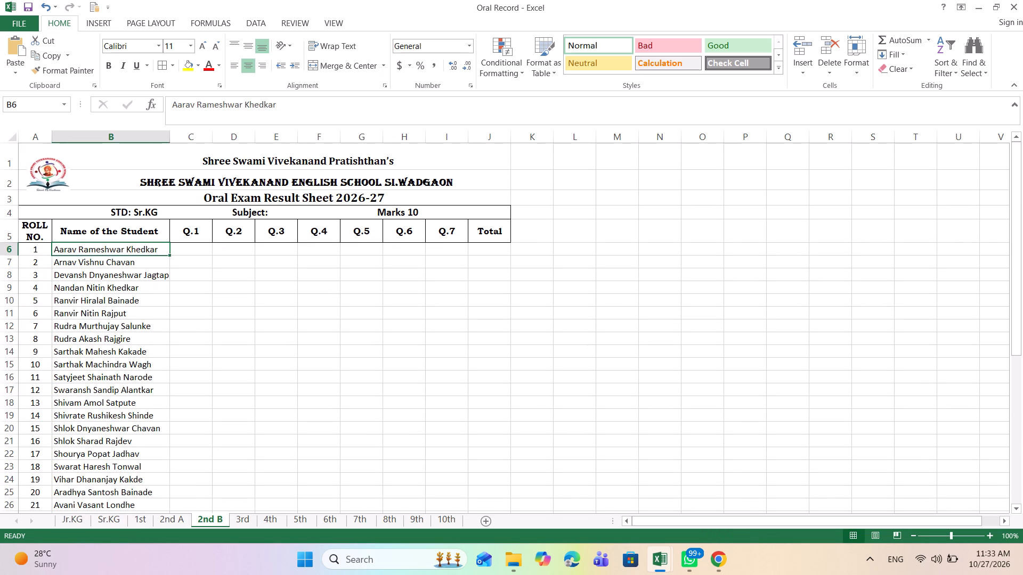
Narrow the question columns Q.1 to Q.7 so their headings just fit, and slightly narrow the Total column.
scroll(228, 421, down, 3)
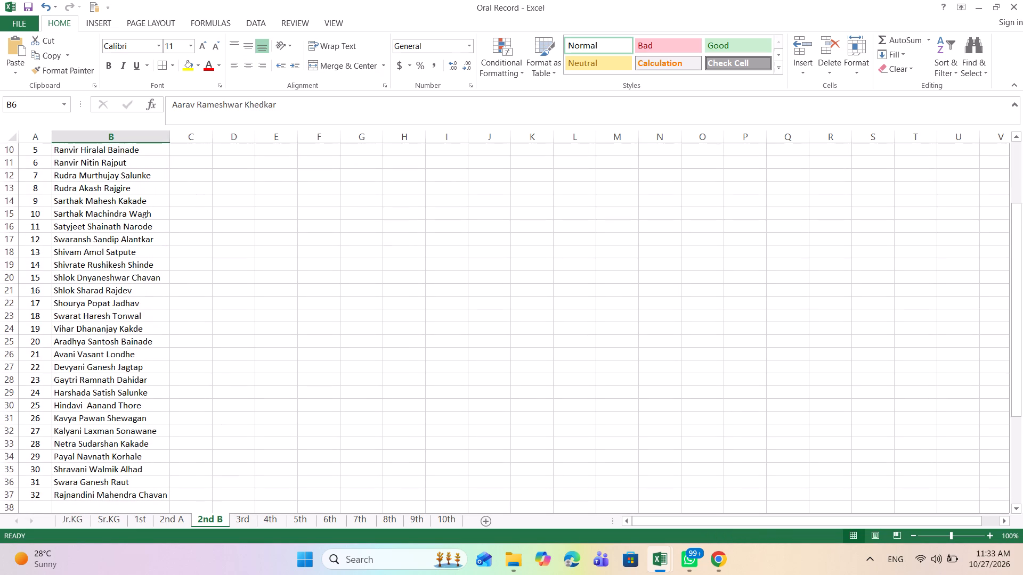
scroll(228, 421, up, 2)
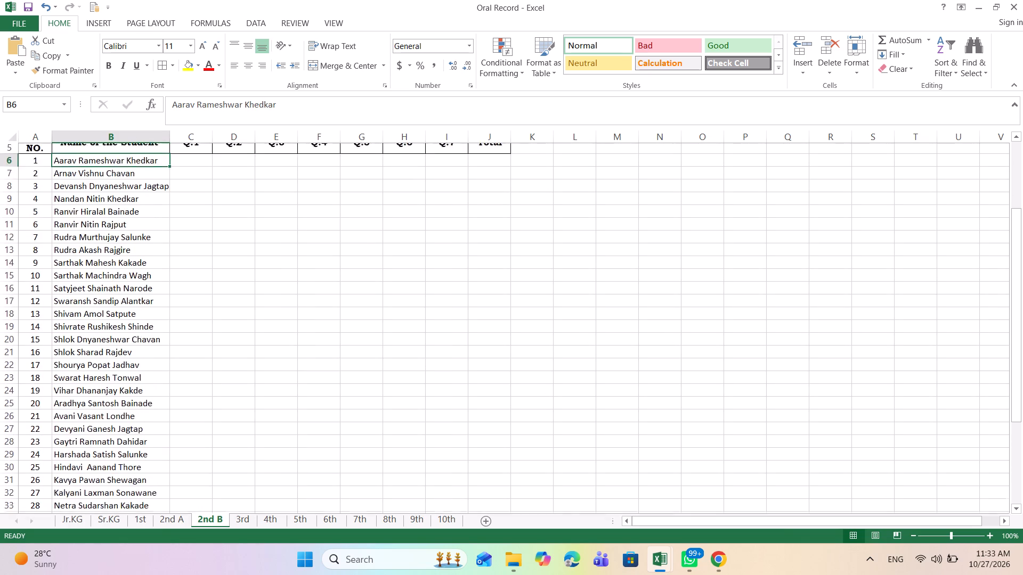
scroll(228, 421, up, 1)
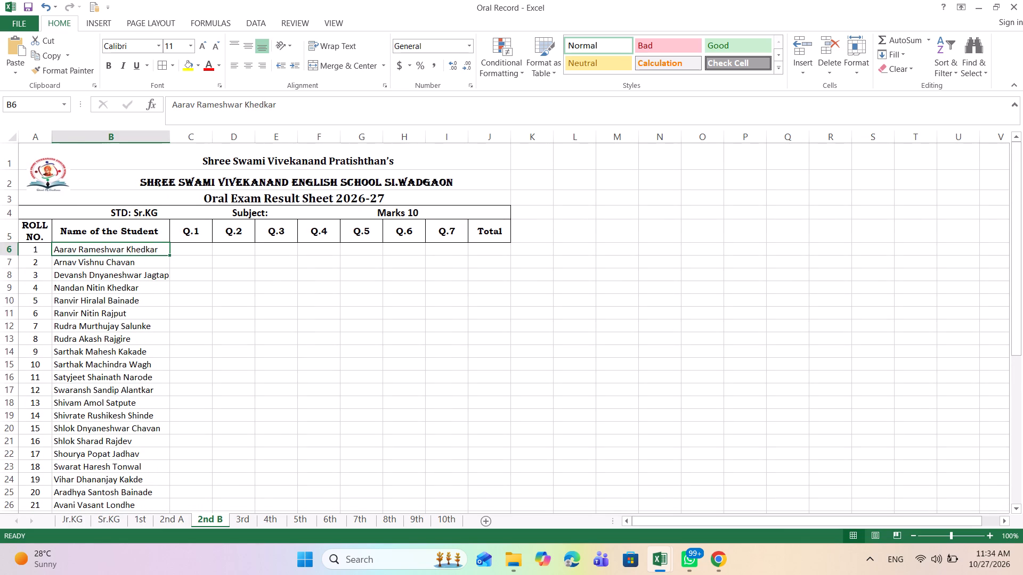
drag(213, 140, 198, 138)
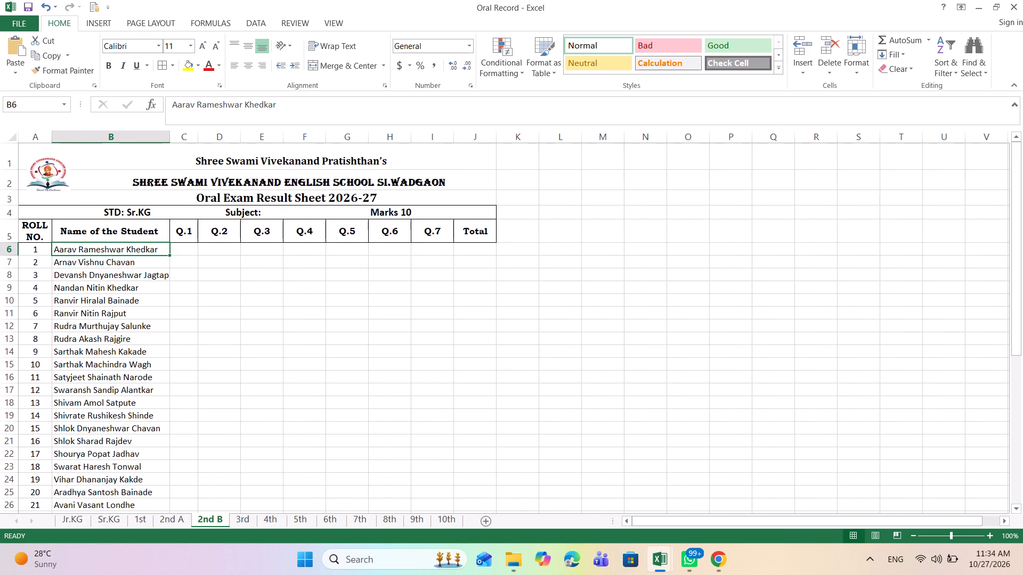
drag(240, 139, 229, 139)
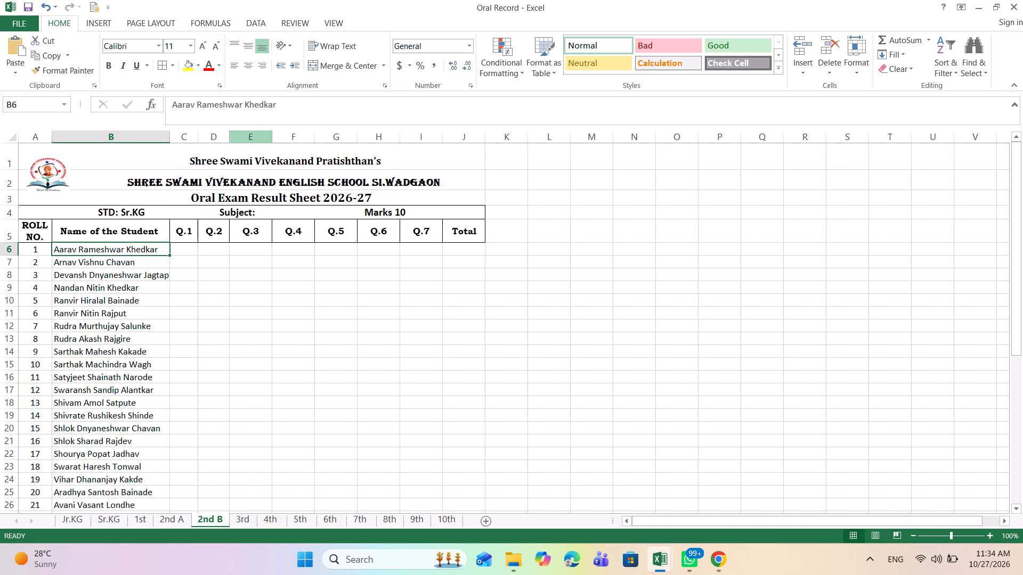
drag(272, 139, 262, 137)
drag(306, 139, 295, 138)
drag(336, 140, 326, 139)
drag(366, 139, 355, 139)
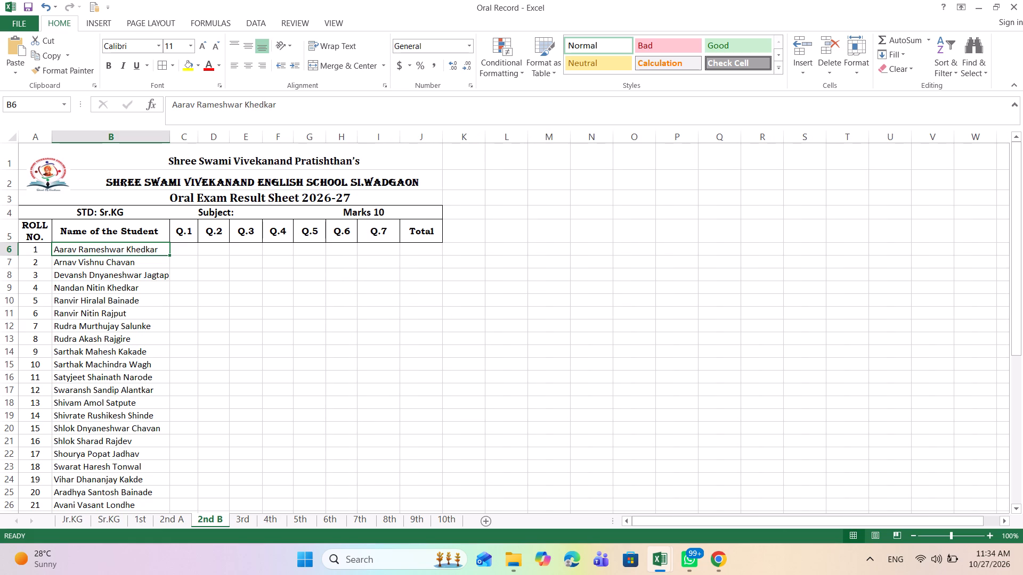
drag(402, 139, 389, 139)
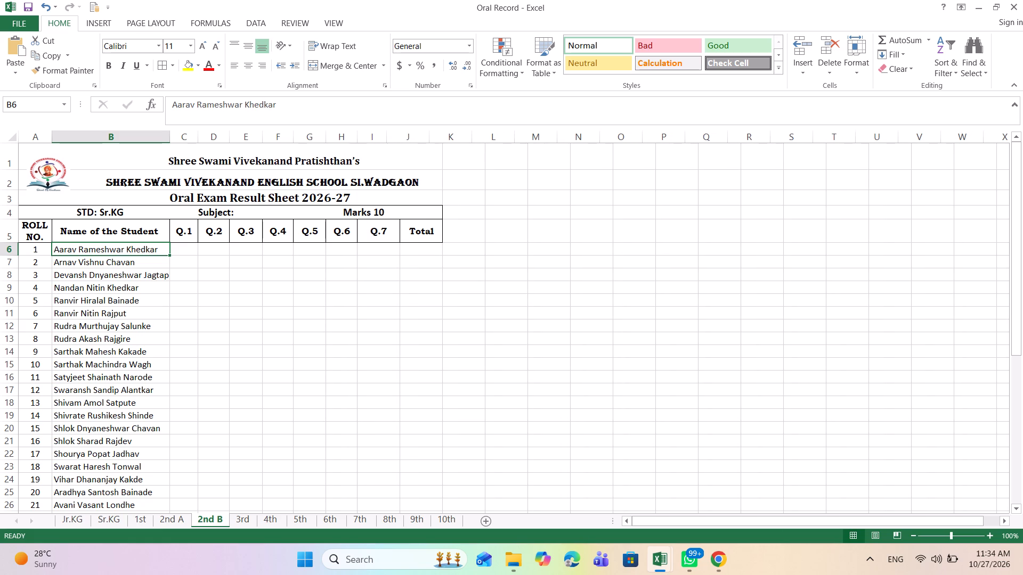
click(429, 140)
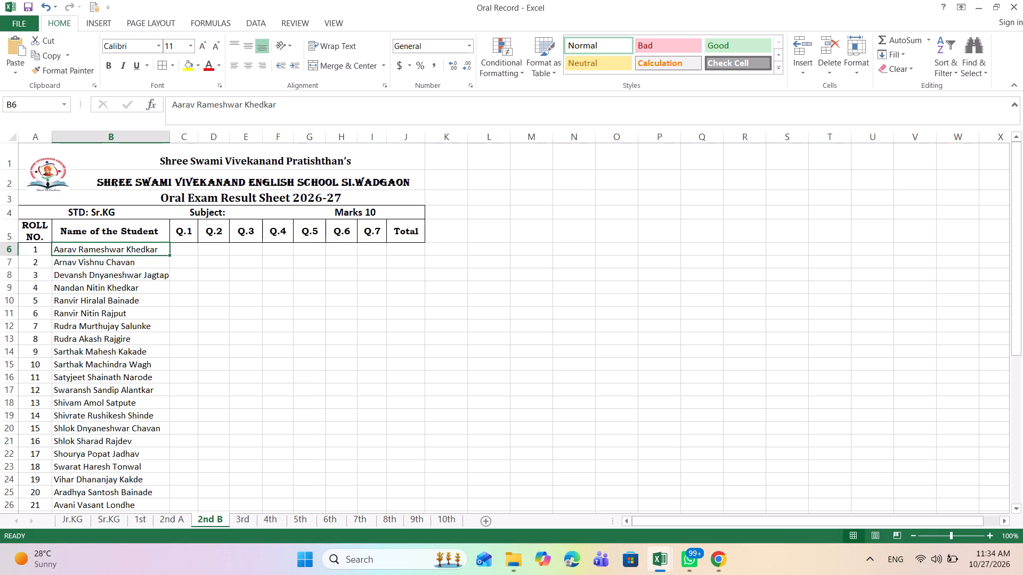
Change the class in the STD line of row 4 on the 2nd B sheet to "2nd B".
click(231, 297)
scroll(231, 297, down, 1)
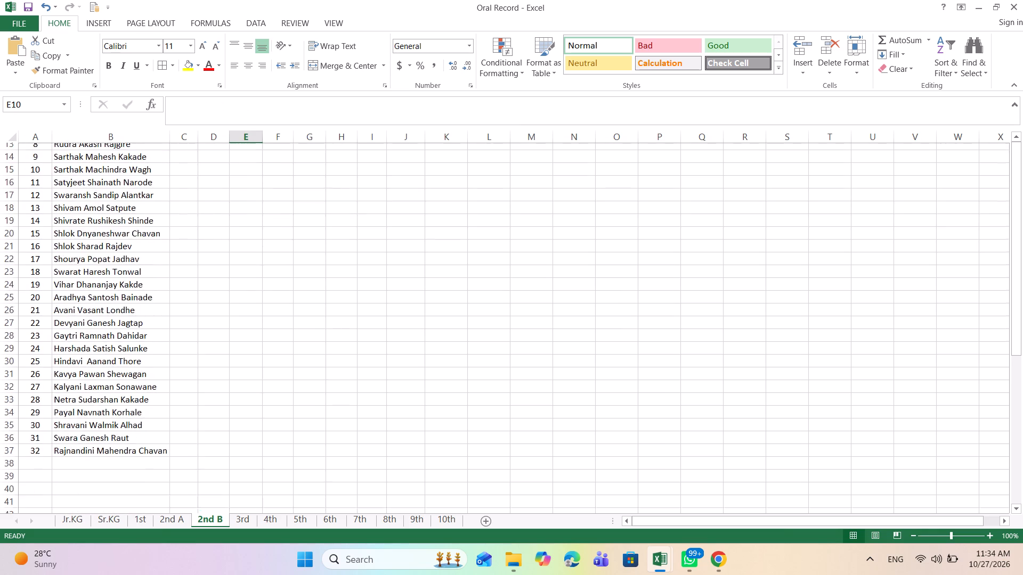
scroll(231, 297, down, 1)
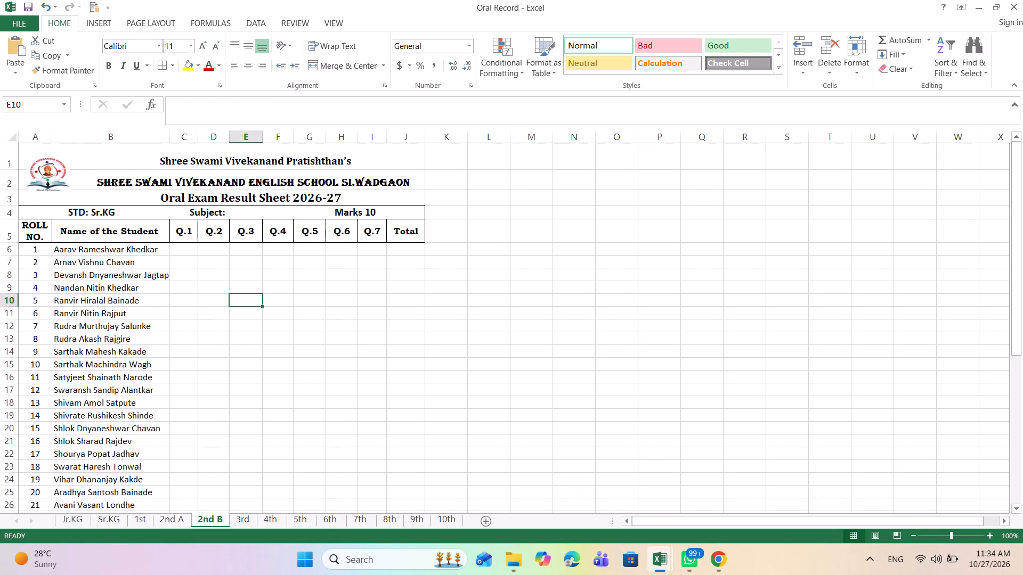
double_click(118, 211)
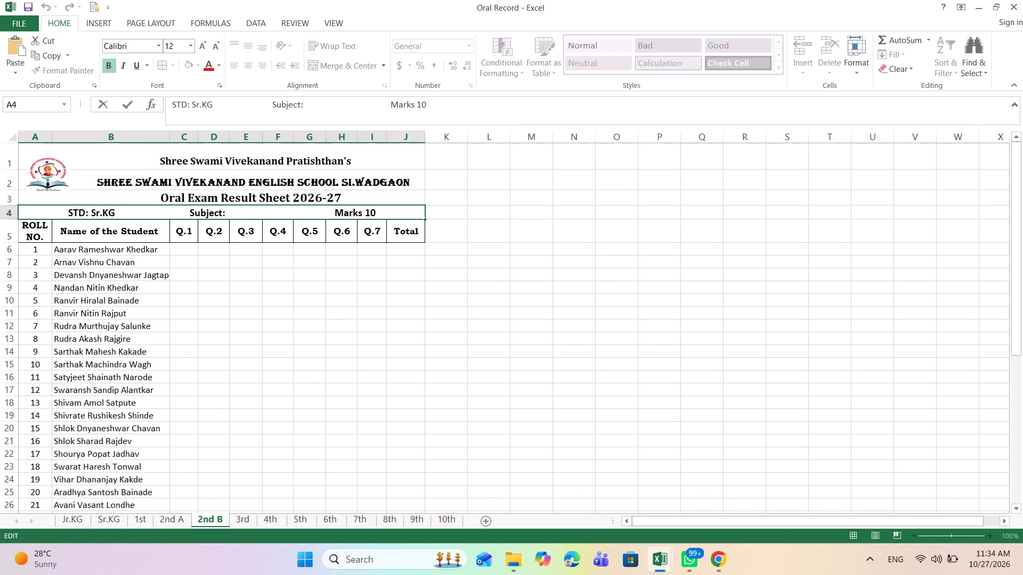
key(BackSpace)
key(BackSpace)
key(BackSpace)
key(BackSpace)
key(BackSpace)
key(BackSpace)
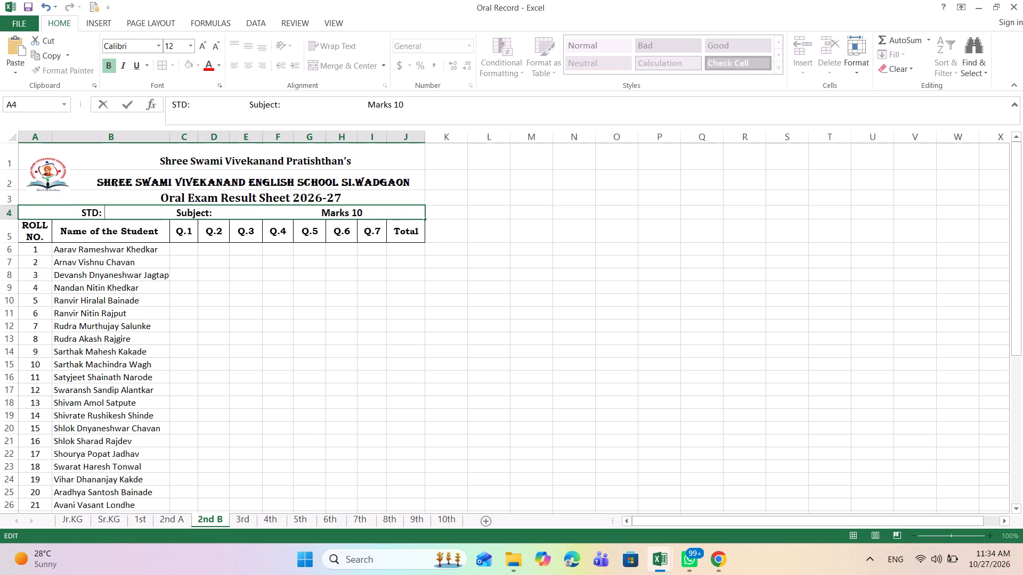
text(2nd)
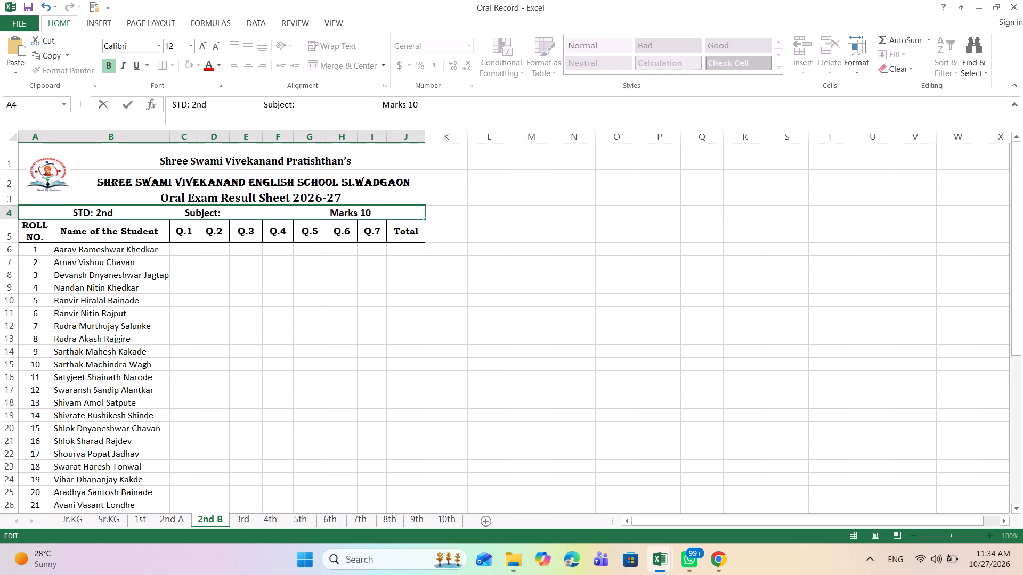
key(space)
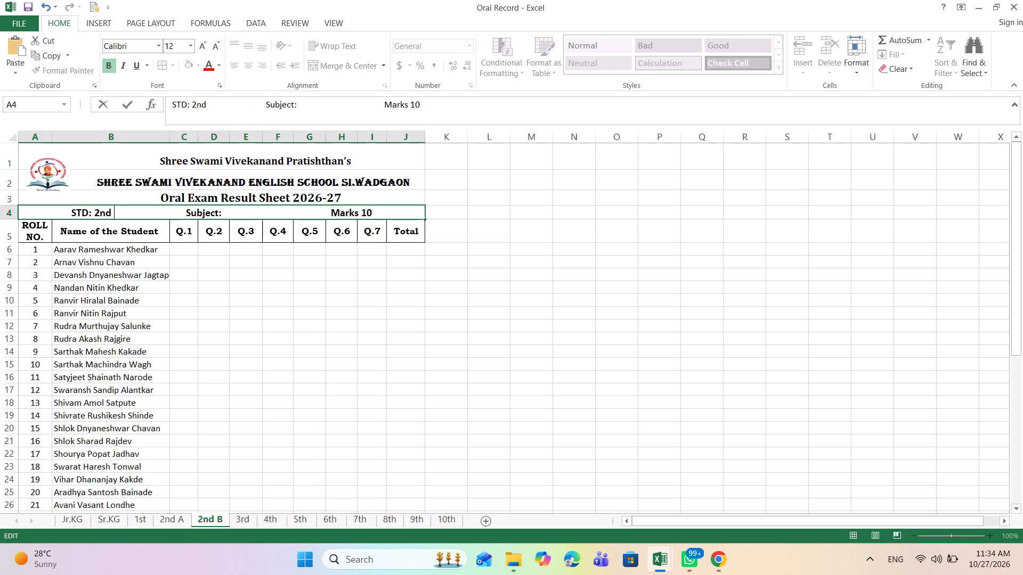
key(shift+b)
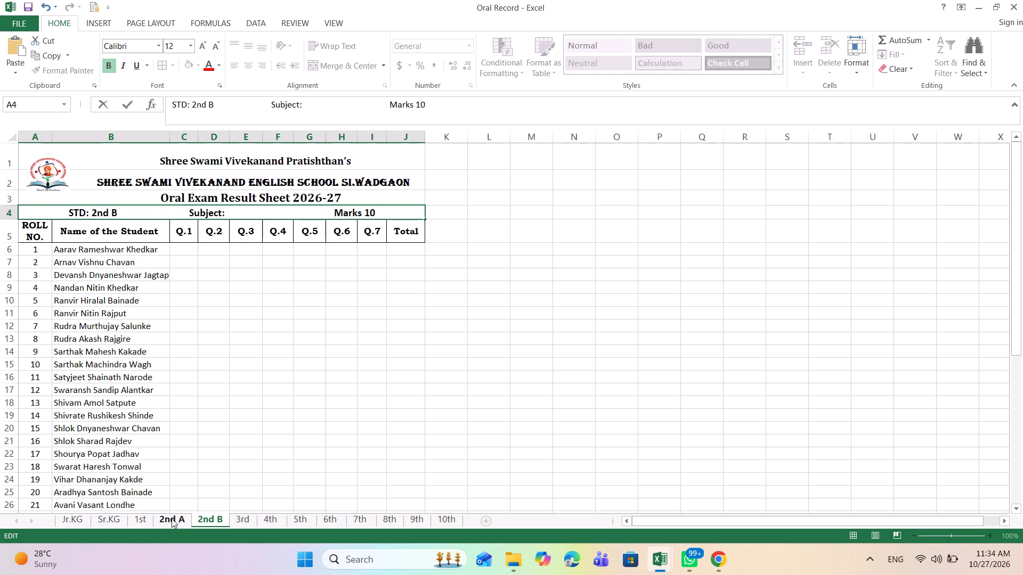
On the 2nd A sheet, change the class in the STD line of row 4 to "2nd A".
click(172, 519)
click(172, 354)
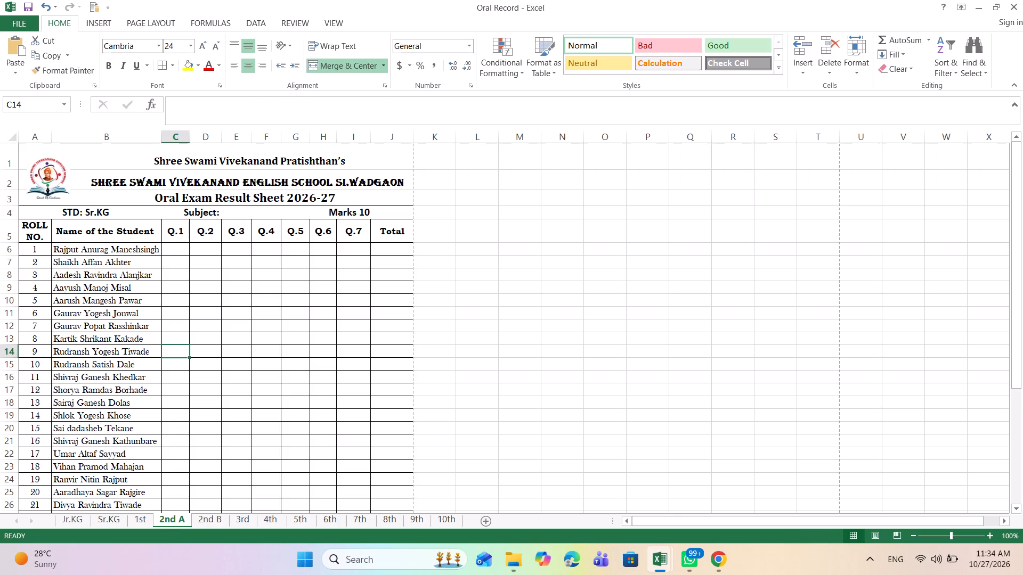
double_click(115, 211)
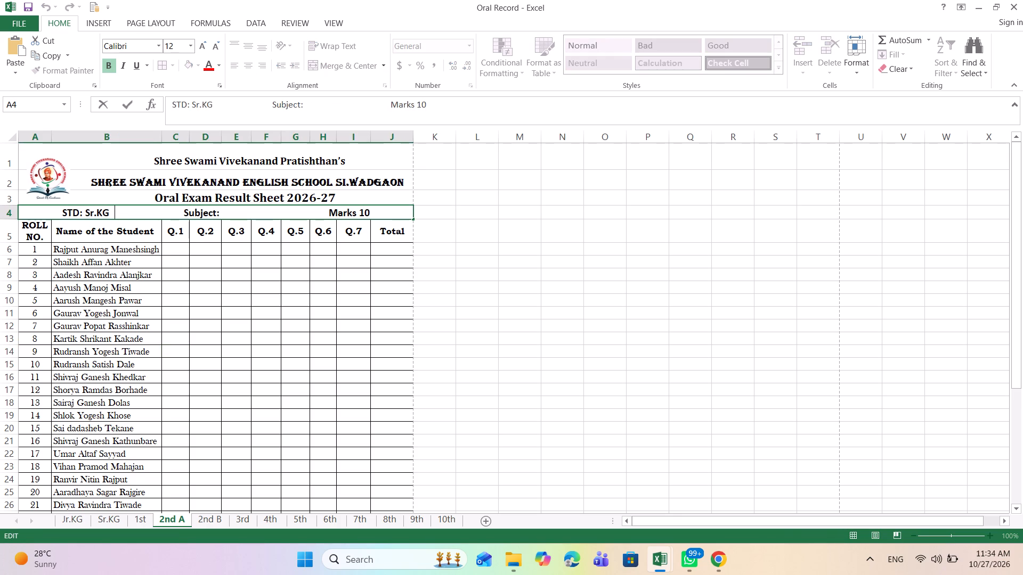
key(Left)
key(Left)
key(BackSpace)
key(BackSpace)
key(BackSpace)
key(BackSpace)
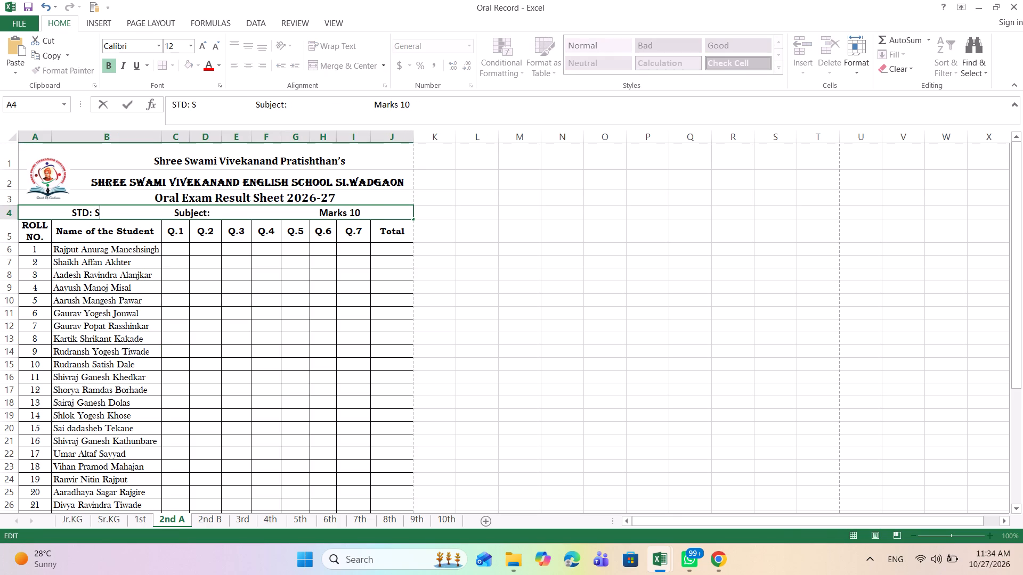
key(BackSpace)
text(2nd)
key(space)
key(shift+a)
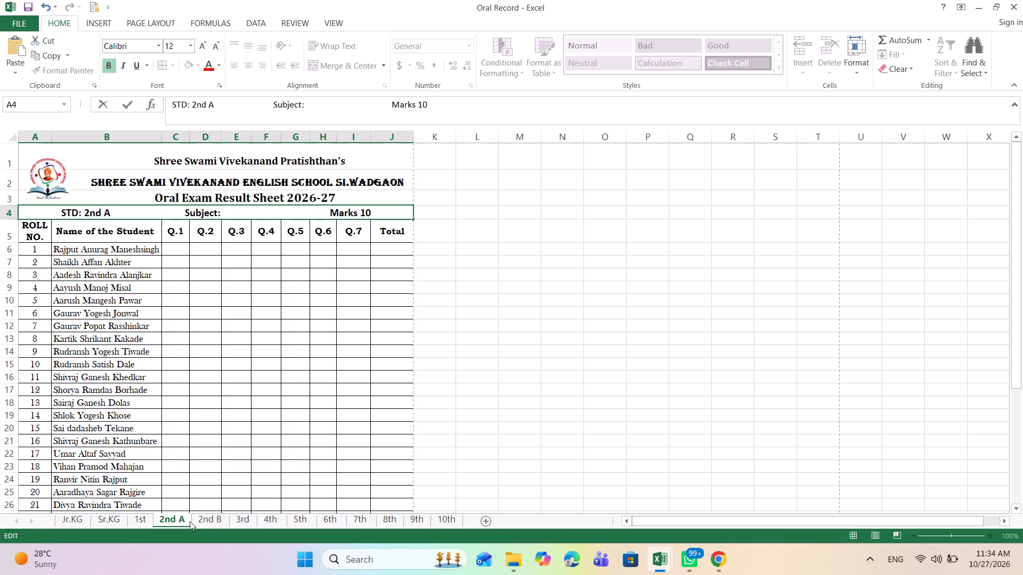
On the 2nd B sheet, apply all borders to the student table from A6 to J37.
click(205, 517)
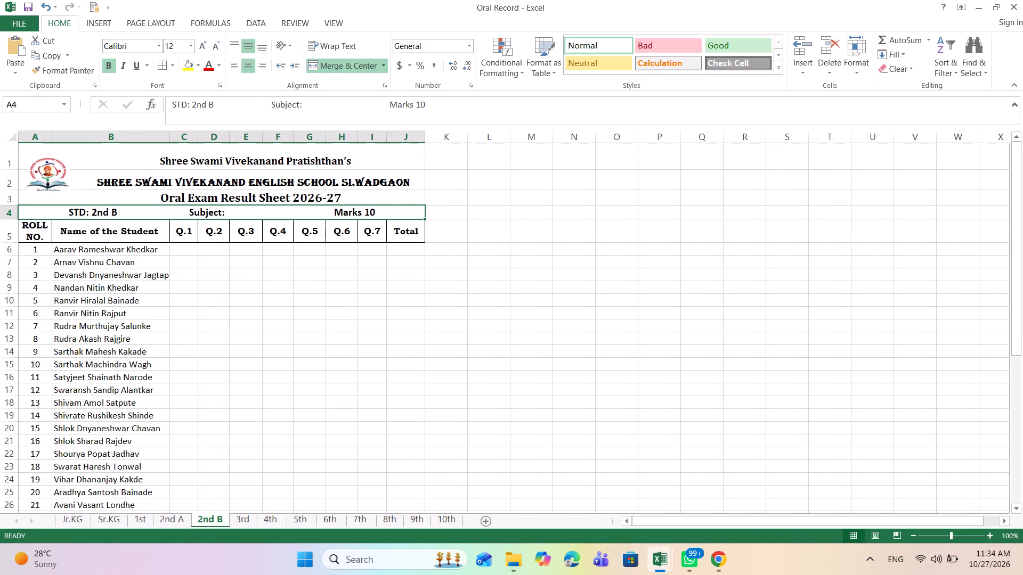
drag(38, 249, 371, 311)
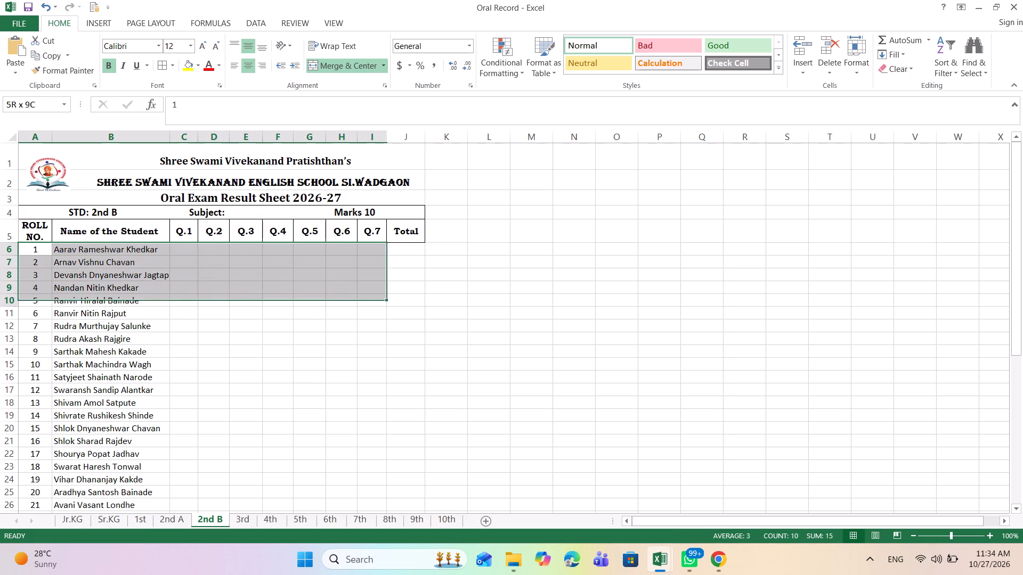
drag(371, 311, 402, 530)
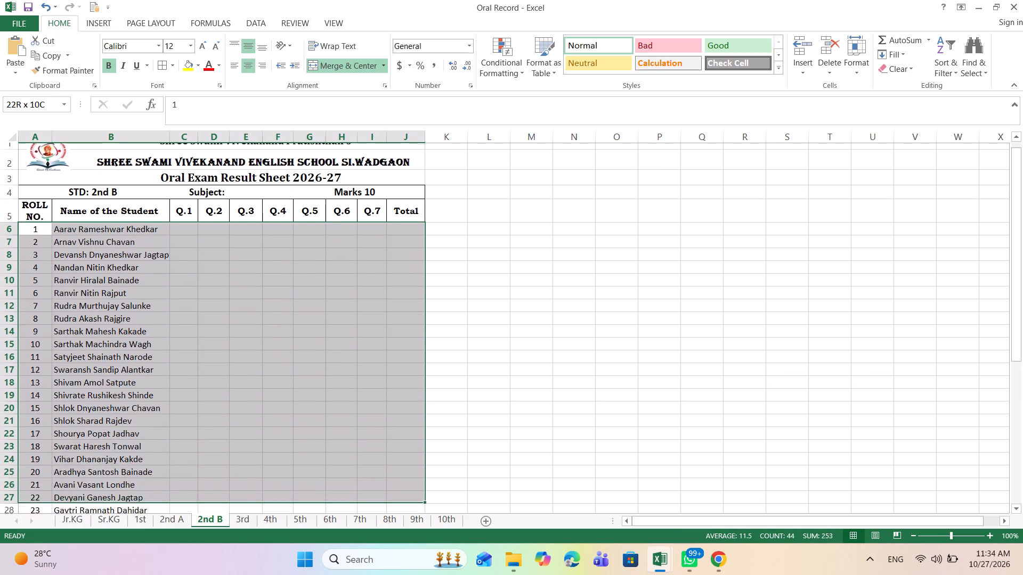
drag(402, 530, 401, 503)
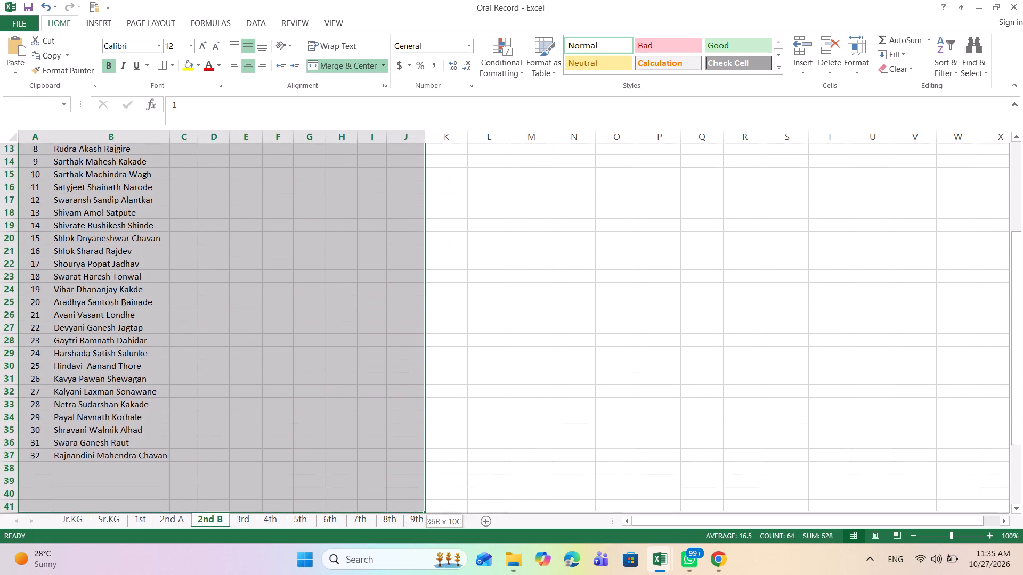
drag(401, 503, 400, 443)
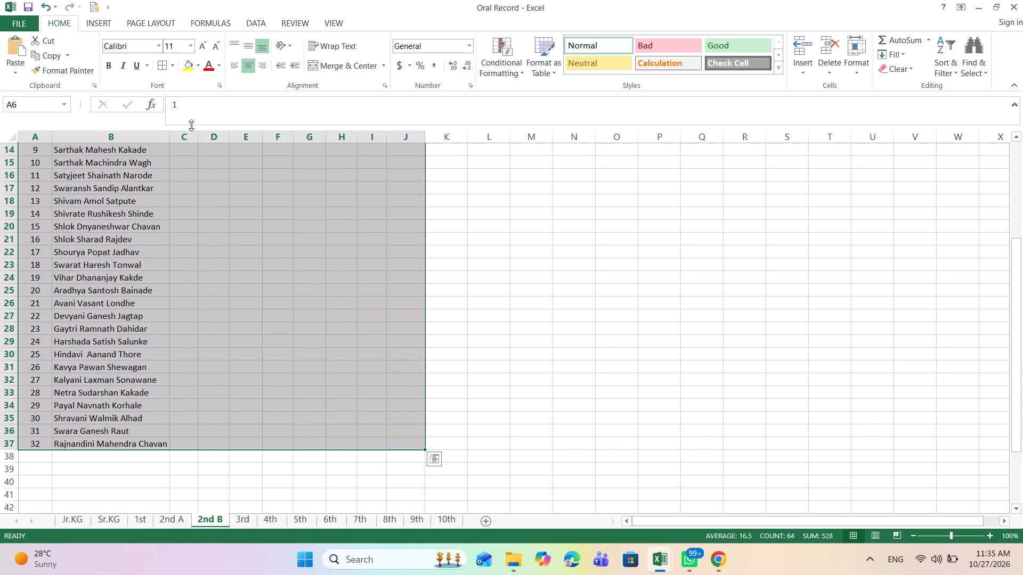
click(173, 63)
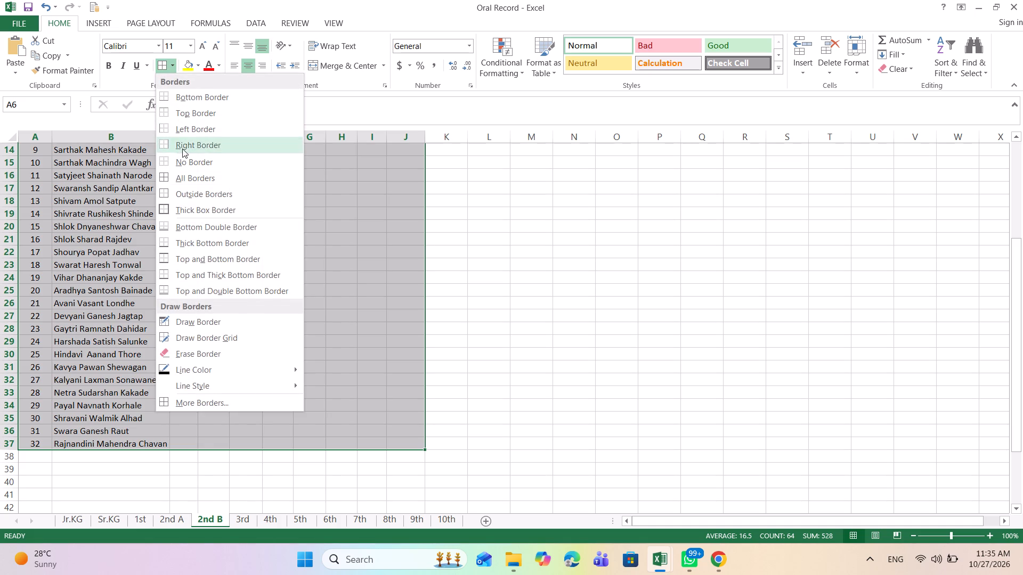
click(193, 177)
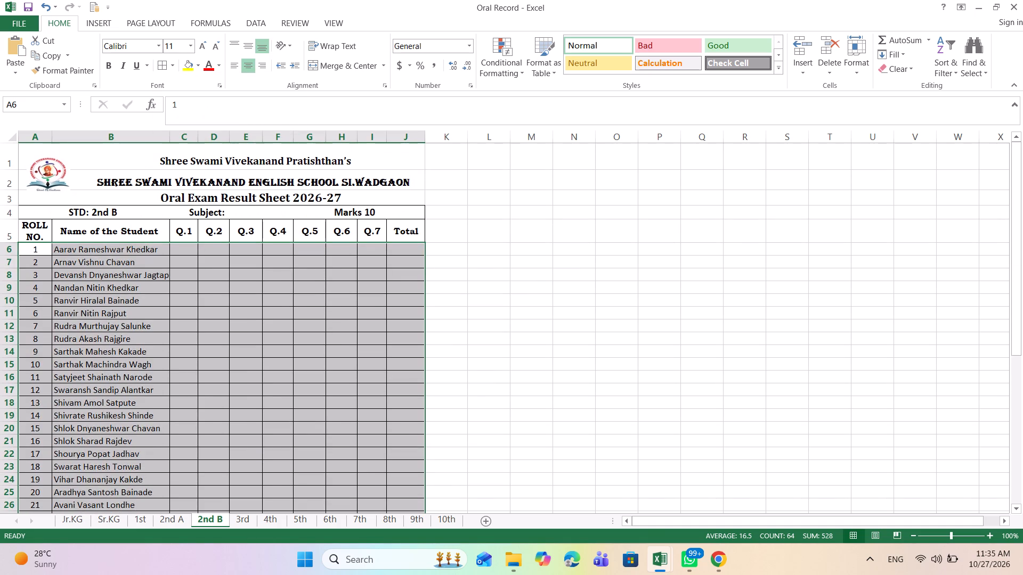
click(195, 290)
click(181, 251)
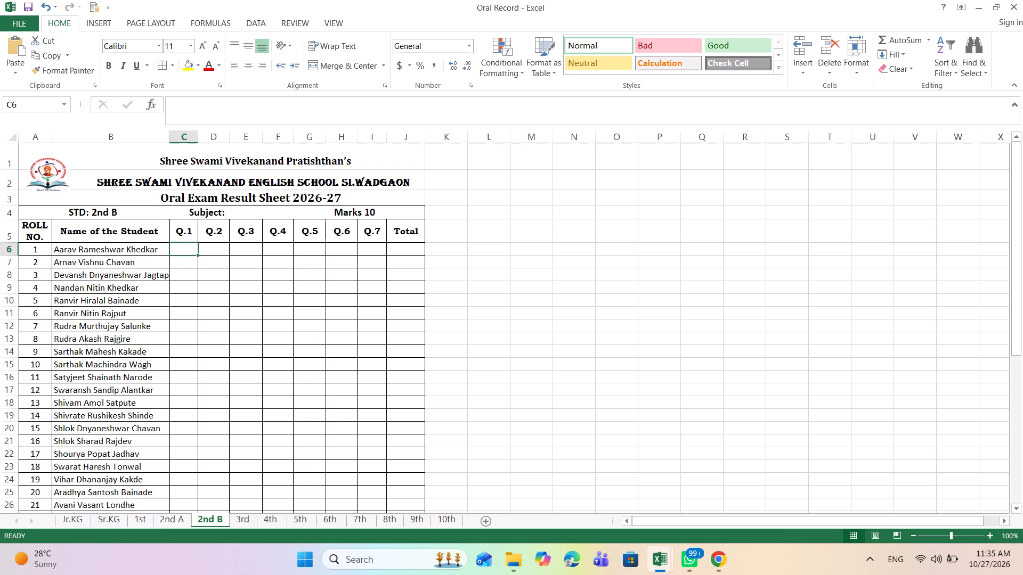
Copy the signature line from row 41 of the 2nd A sheet and paste it at A42 on the 2nd B sheet.
click(52, 172)
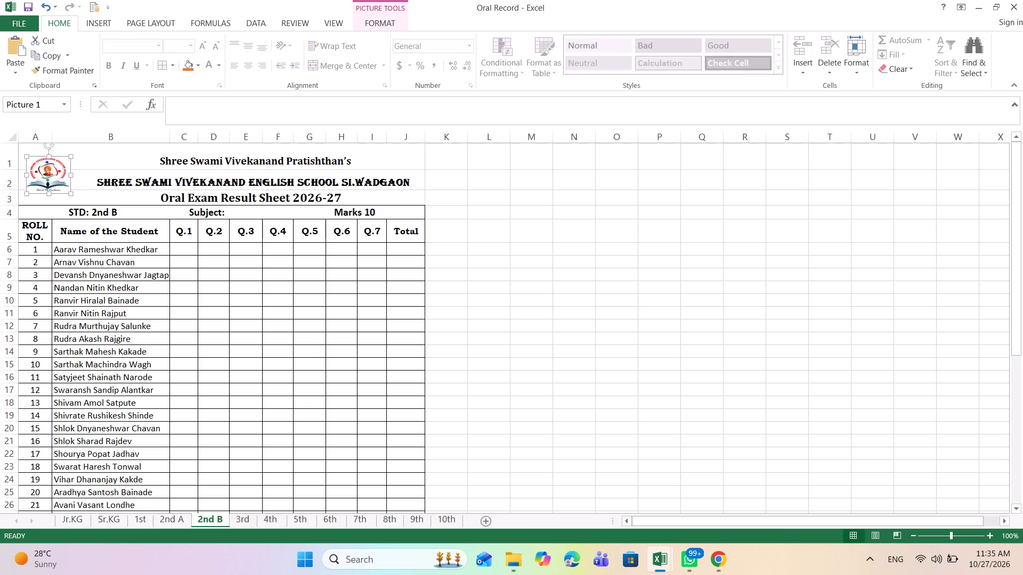
scroll(216, 364, down, 5)
scroll(216, 364, up, 3)
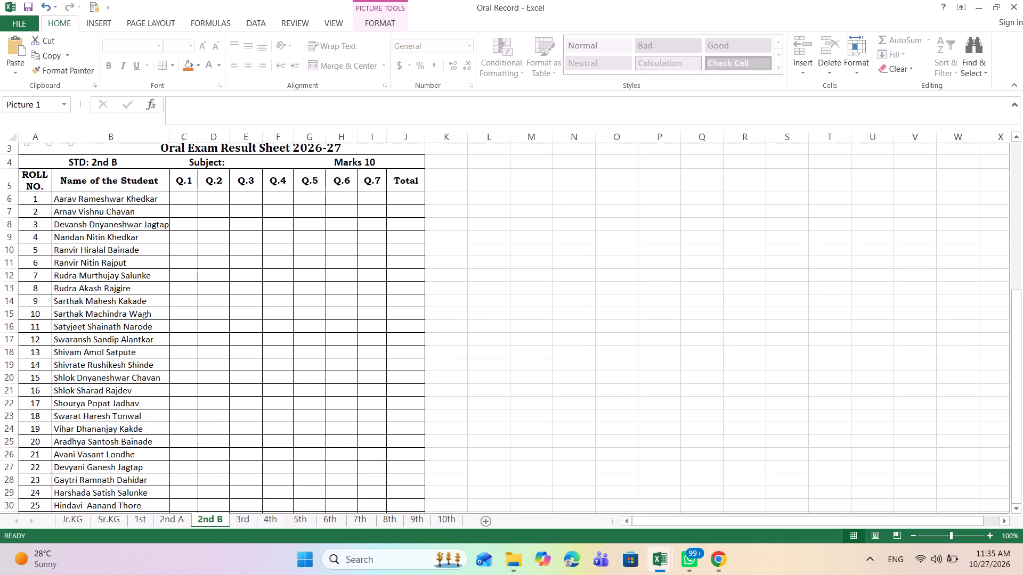
click(178, 522)
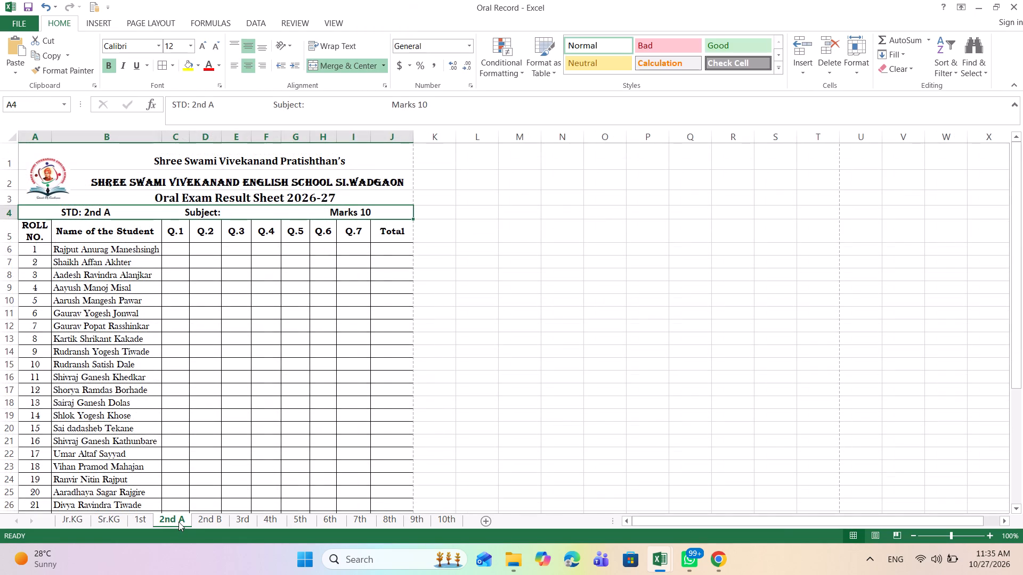
scroll(190, 367, down, 4)
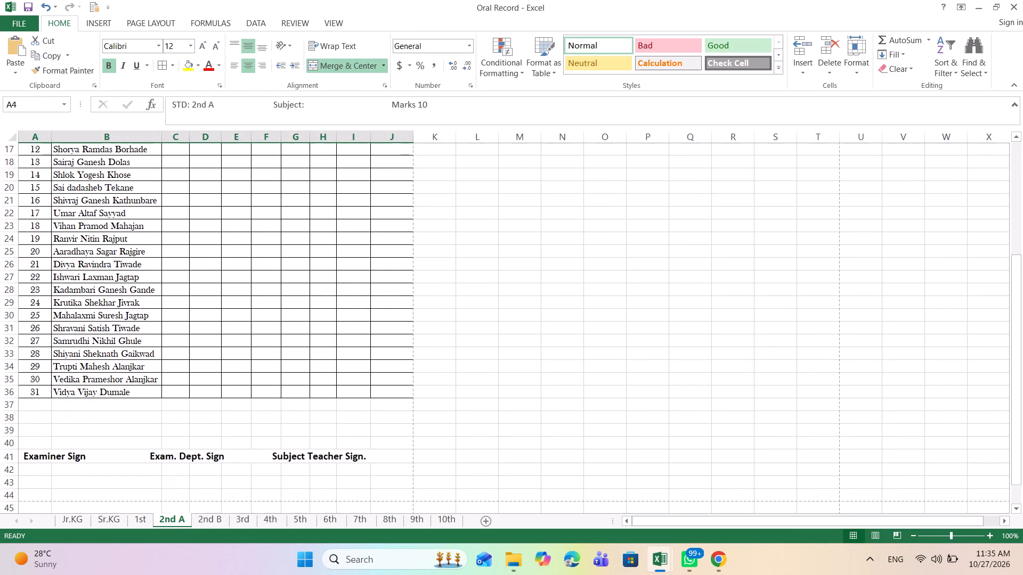
scroll(190, 367, up, 4)
scroll(190, 367, down, 3)
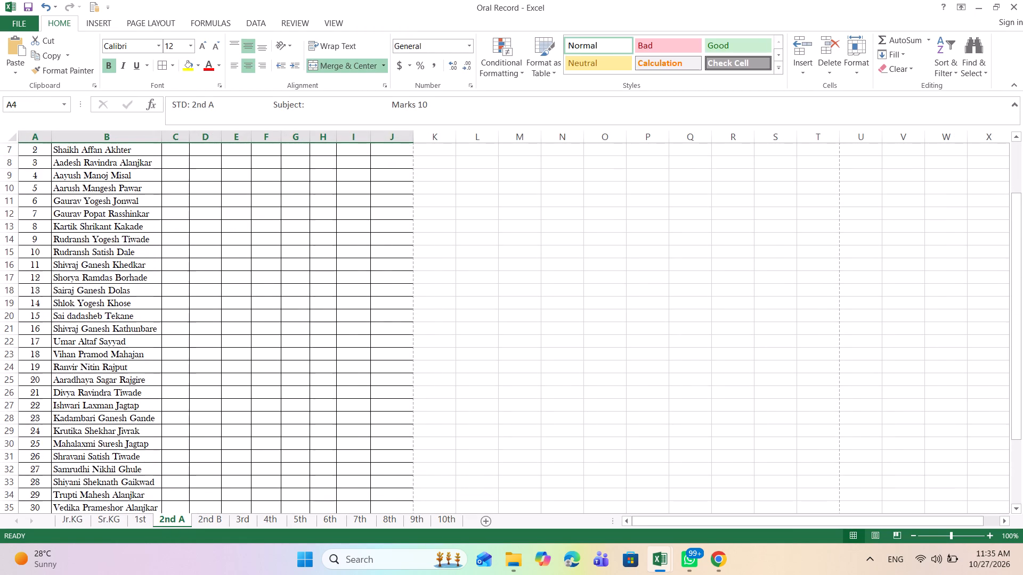
scroll(152, 330, down, 2)
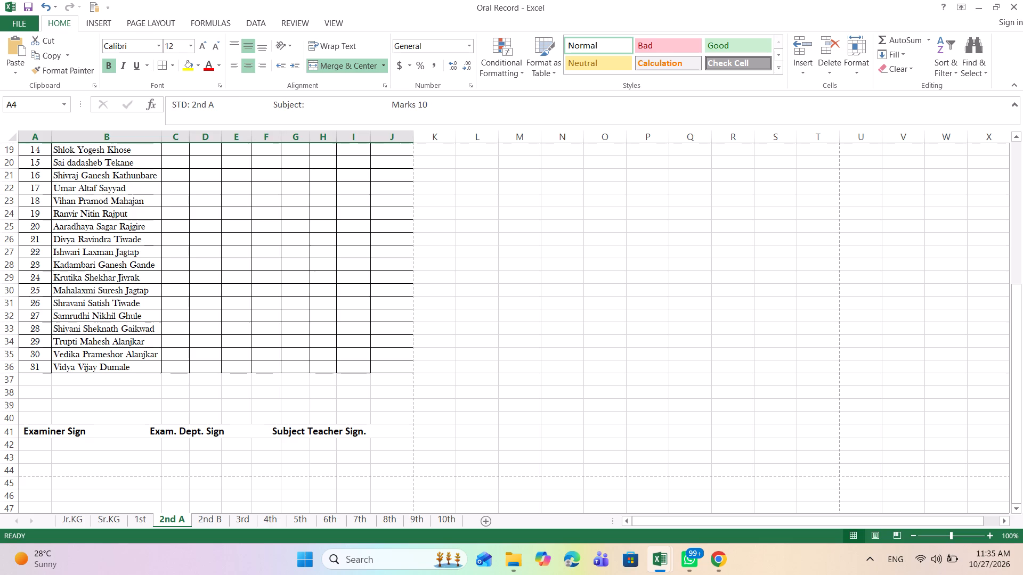
click(78, 433)
key(ctrl+c)
key(ctrl+c)
key(ctrl+c)
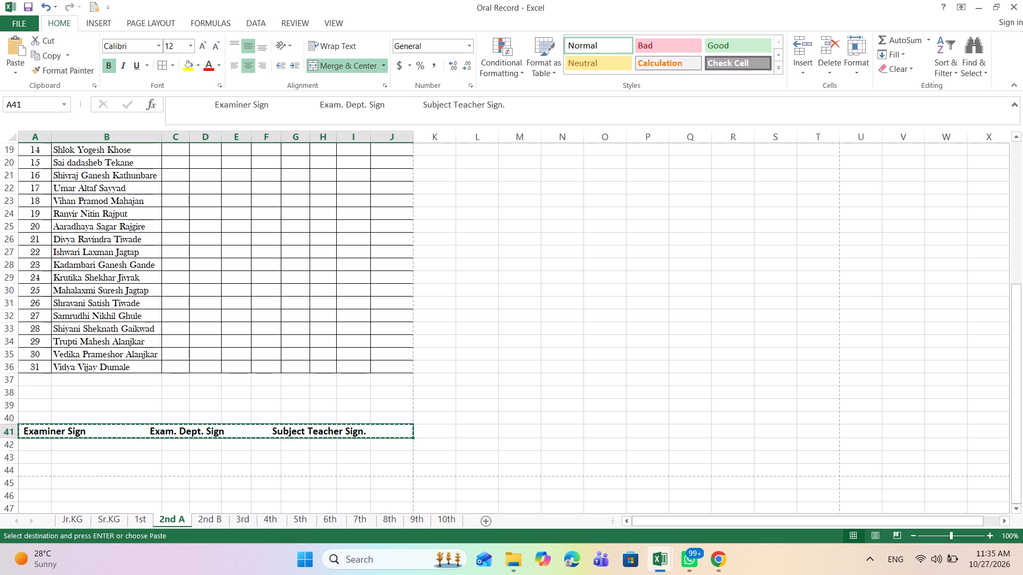
click(205, 519)
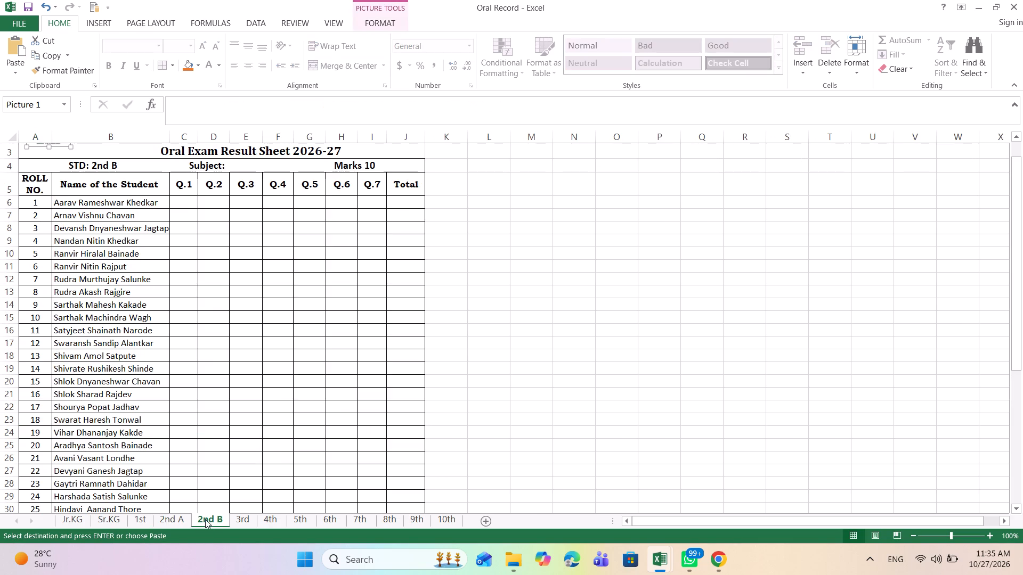
scroll(142, 408, down, 3)
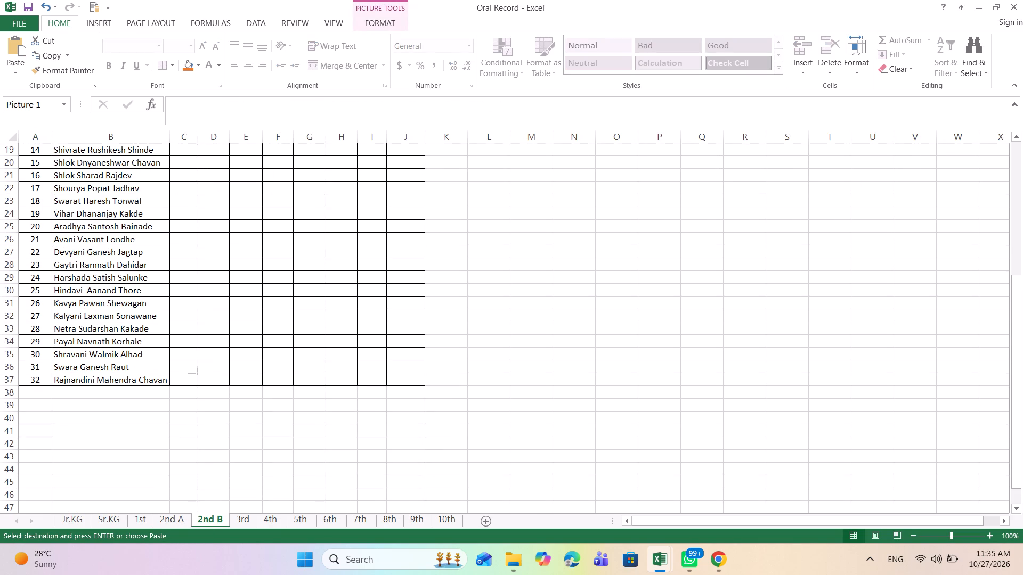
click(31, 447)
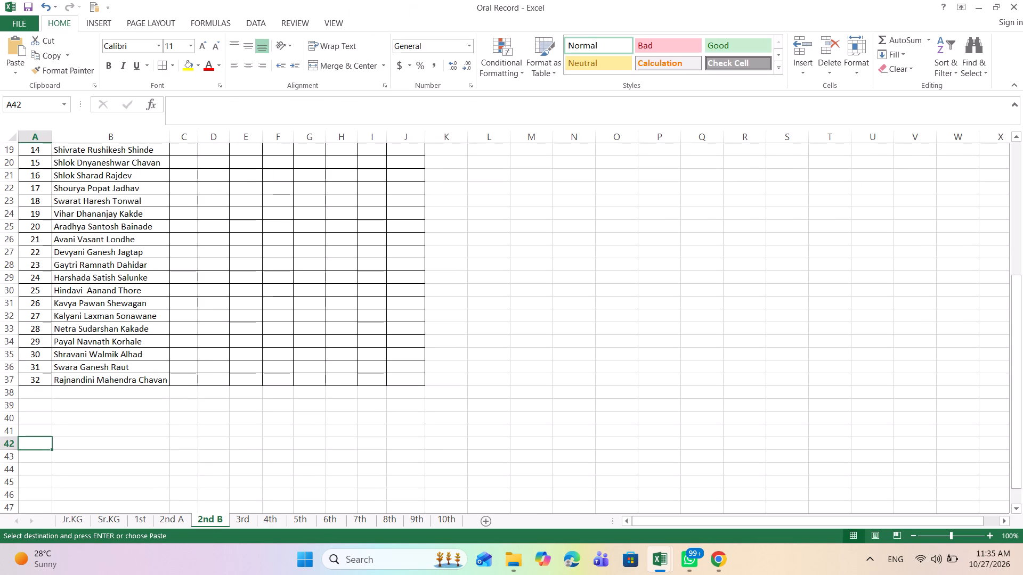
key(ctrl+v)
click(143, 511)
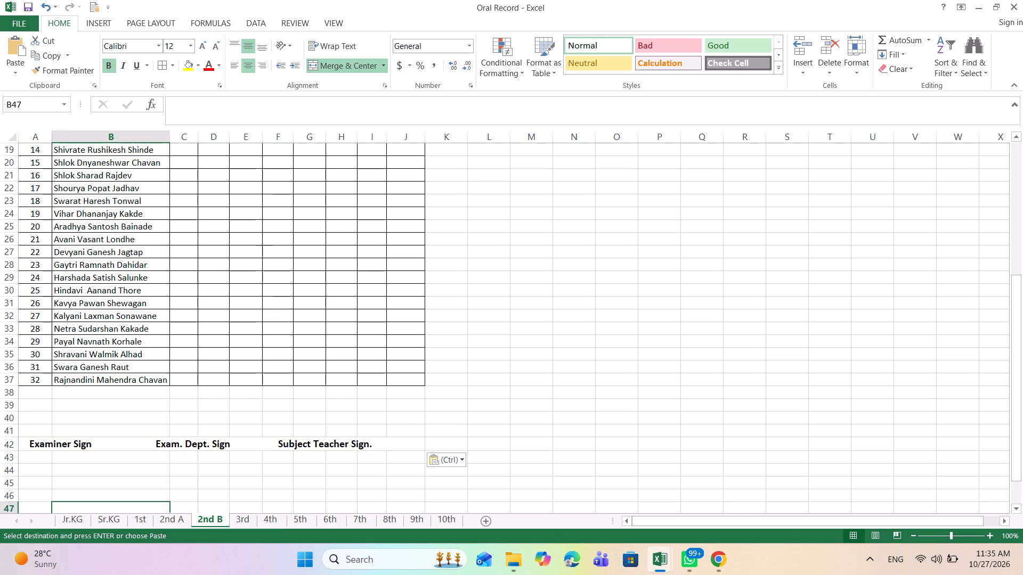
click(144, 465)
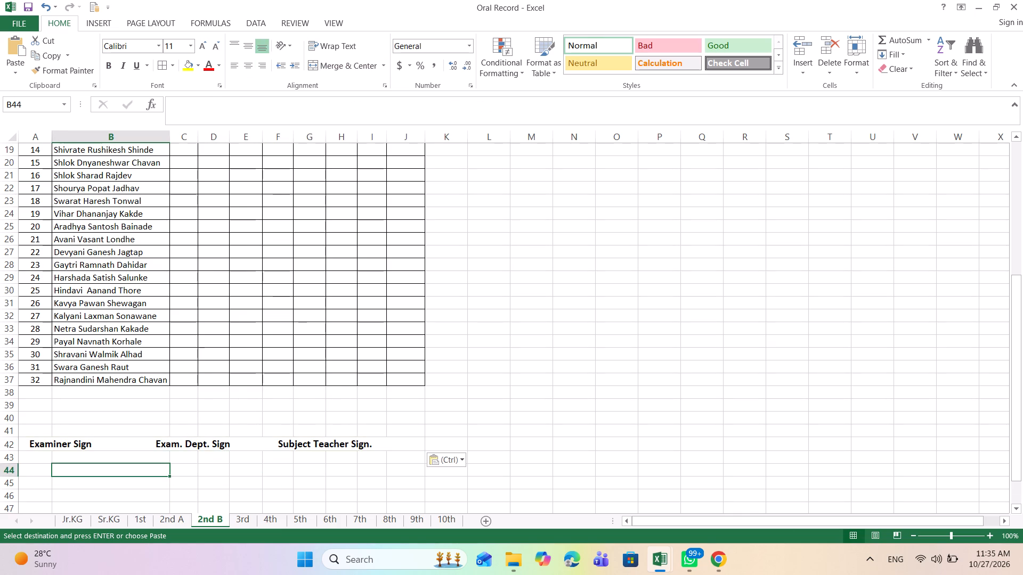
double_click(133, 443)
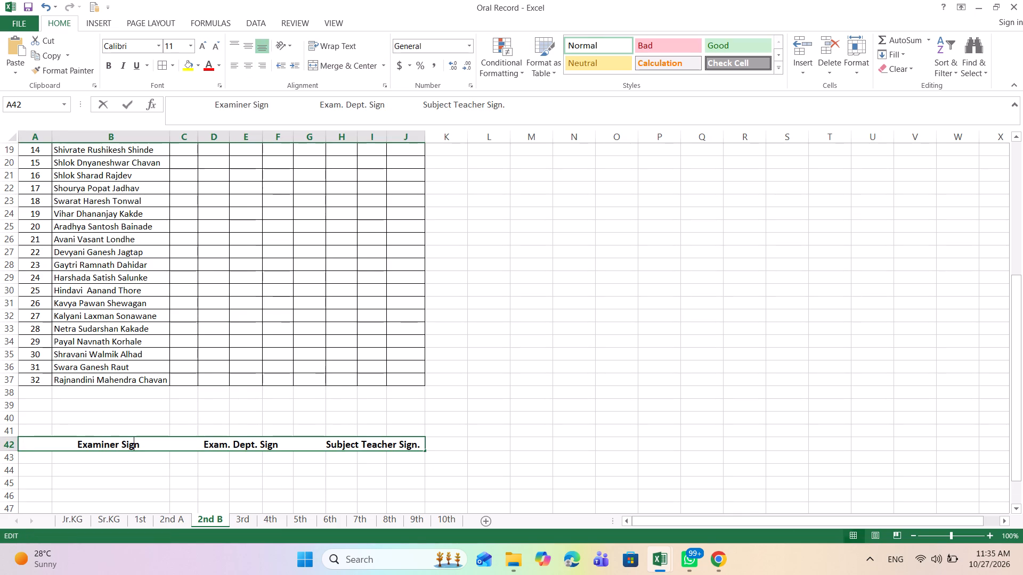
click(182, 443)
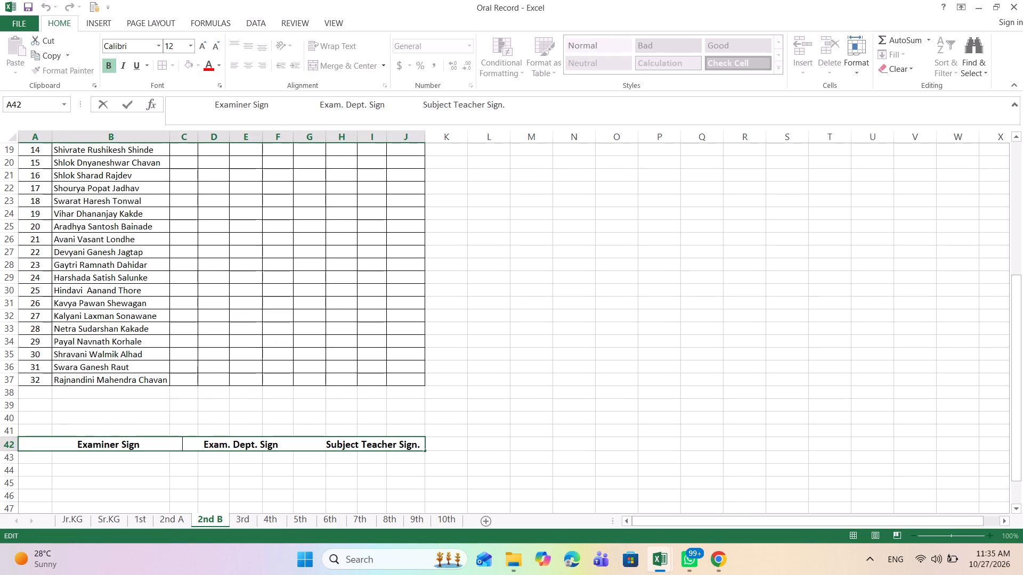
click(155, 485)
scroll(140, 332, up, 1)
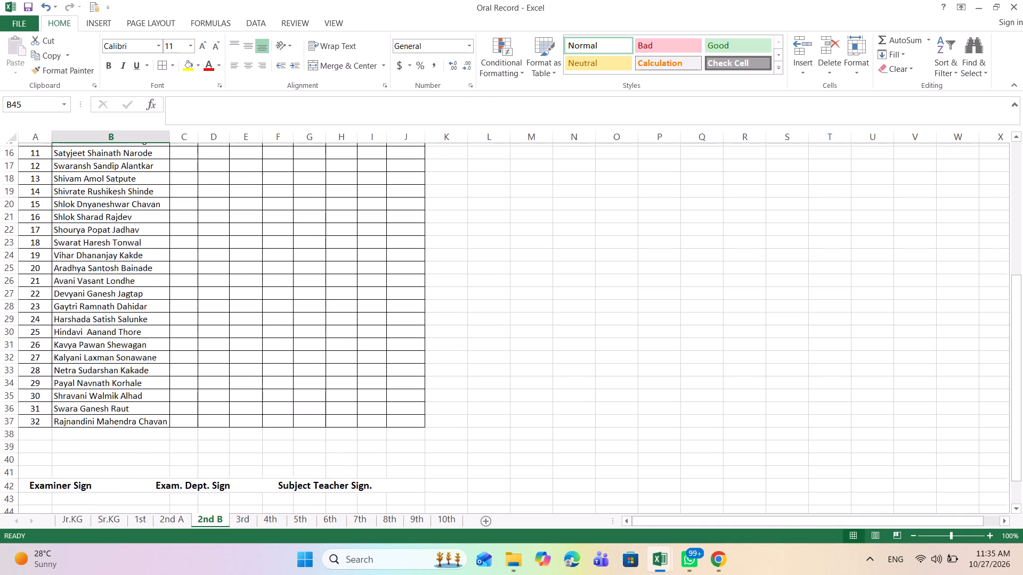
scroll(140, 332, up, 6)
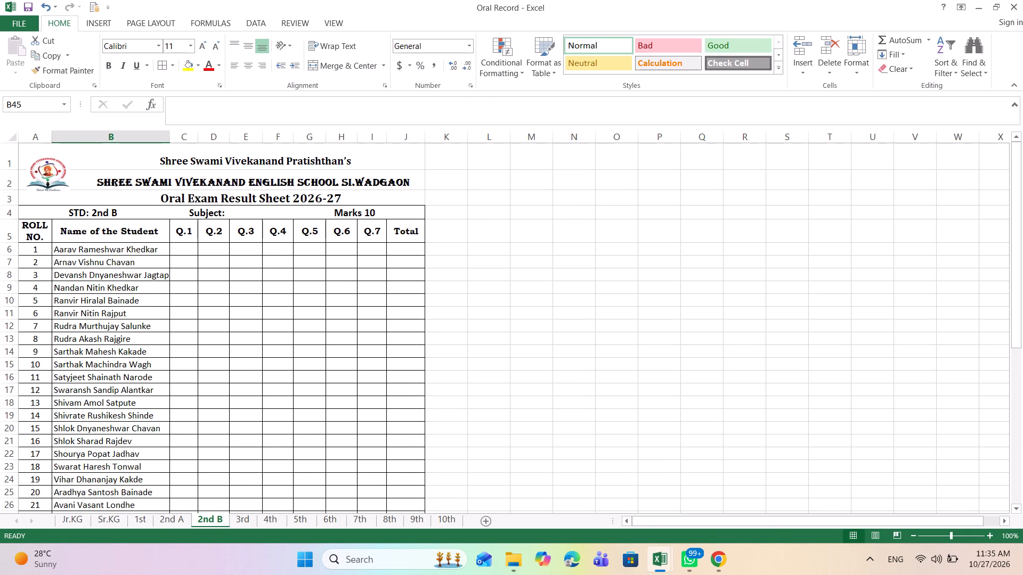
Save the 2nd B sheet as a PDF named "2nd B" in the Oral Record folder on the Desktop and check the published file.
click(15, 21)
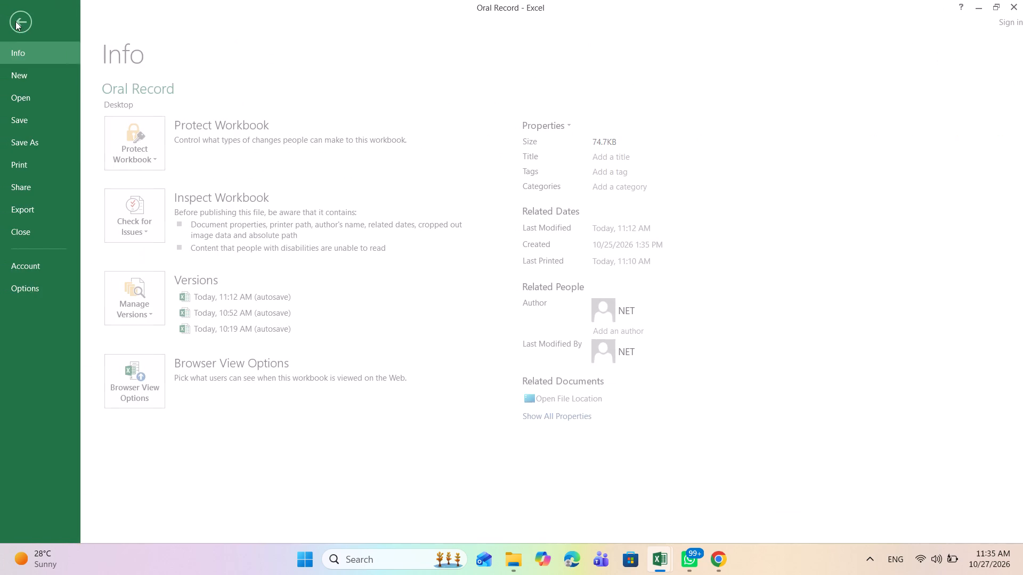
click(26, 144)
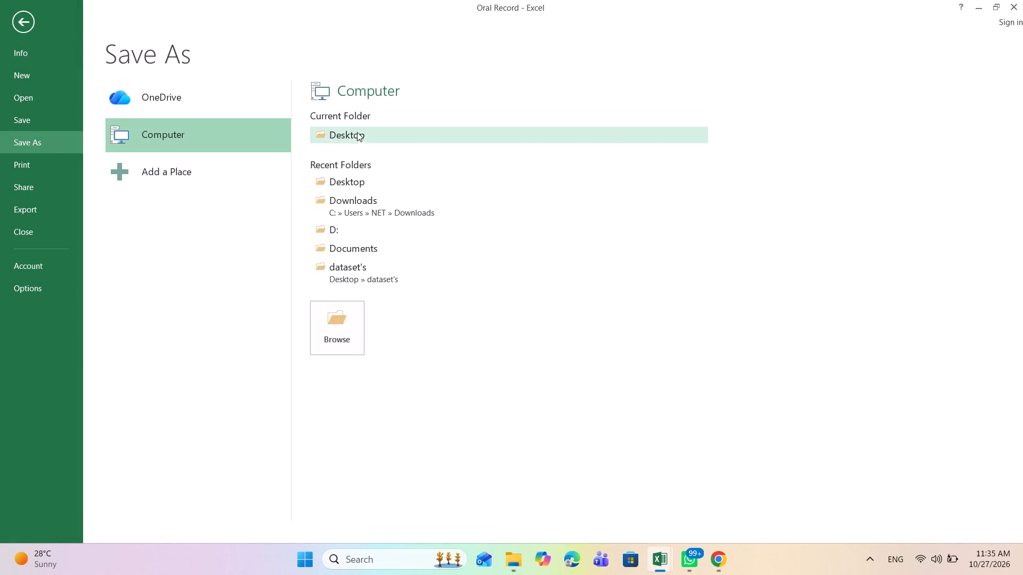
click(356, 130)
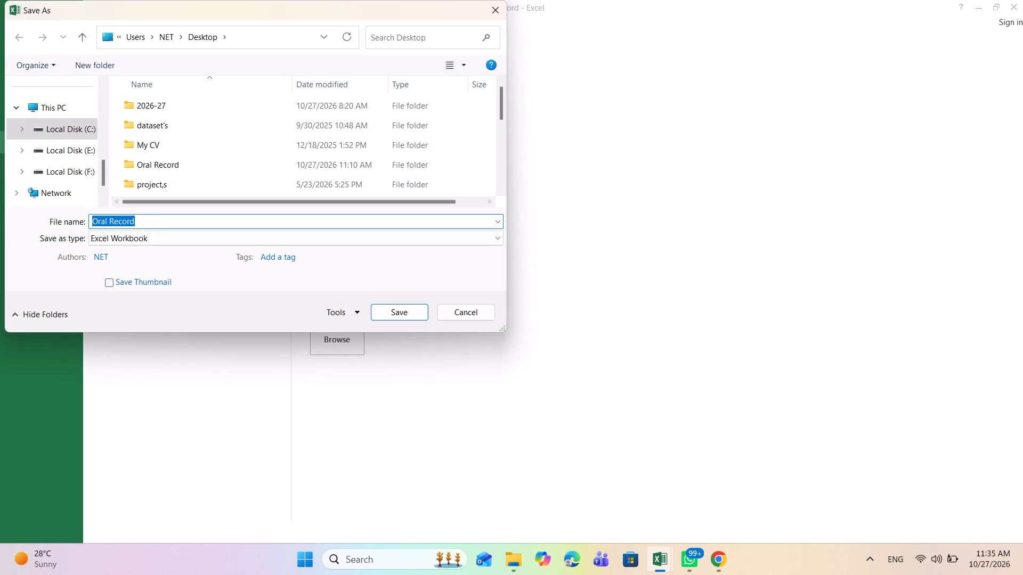
double_click(152, 167)
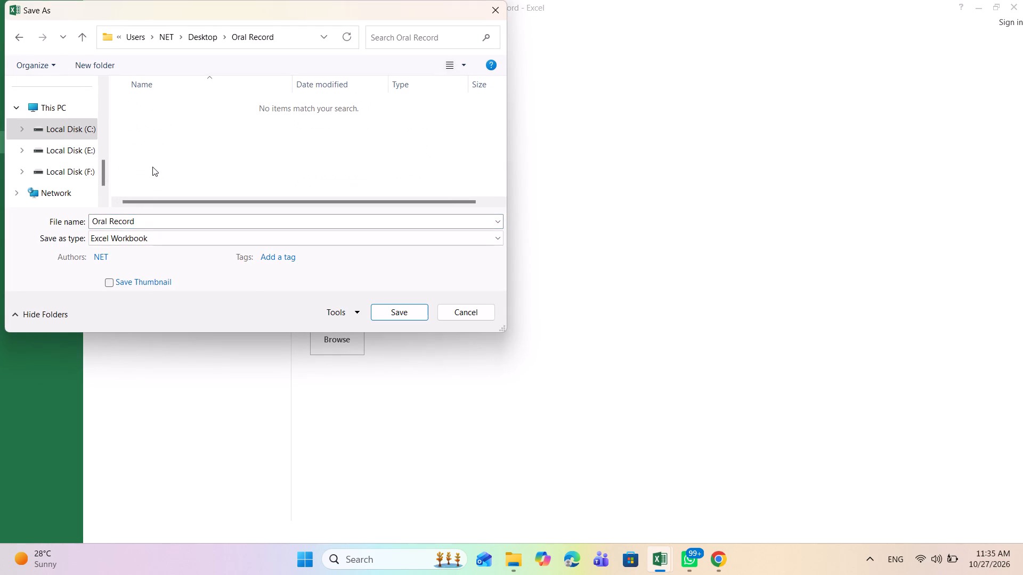
click(140, 218)
key(BackSpace)
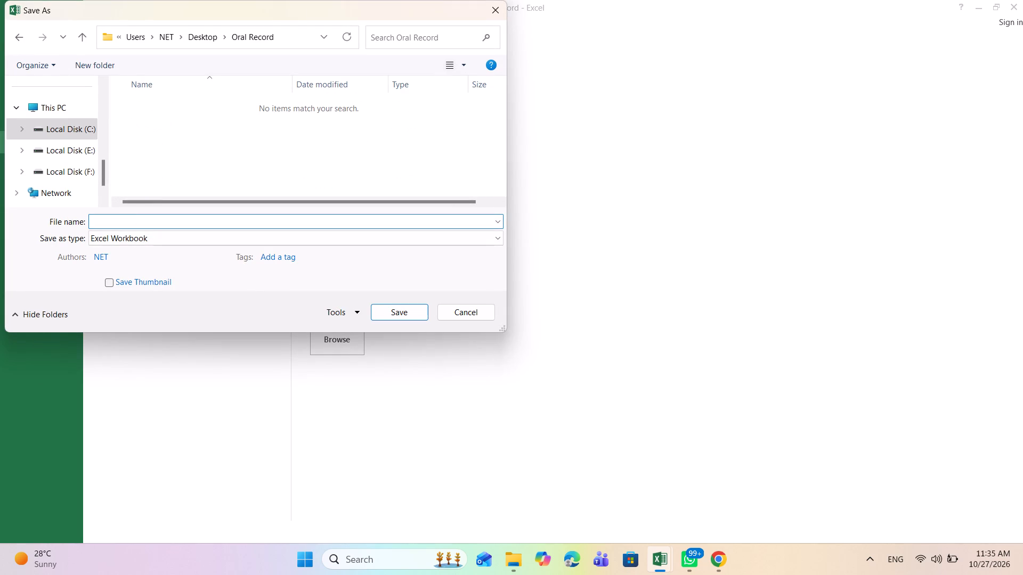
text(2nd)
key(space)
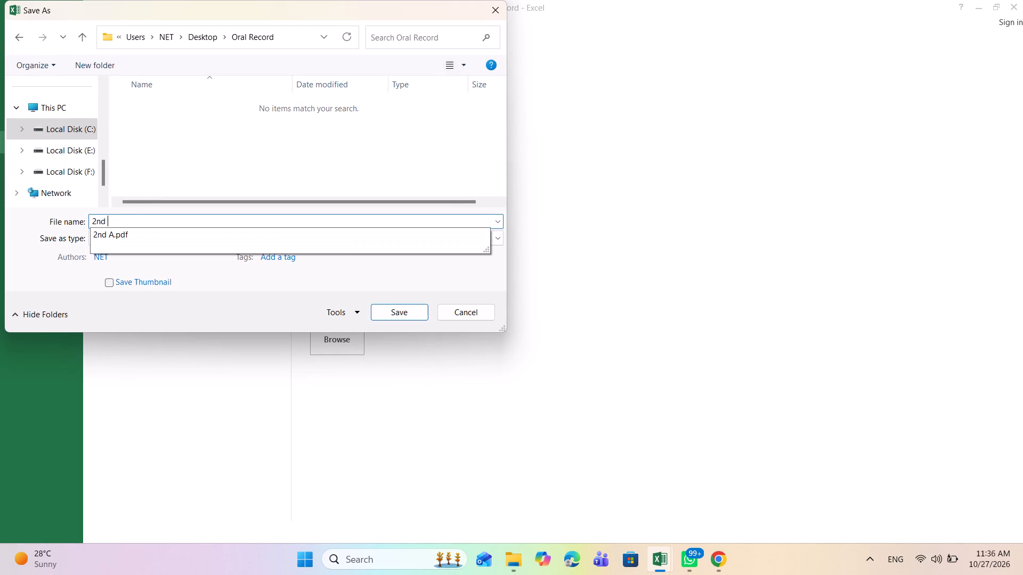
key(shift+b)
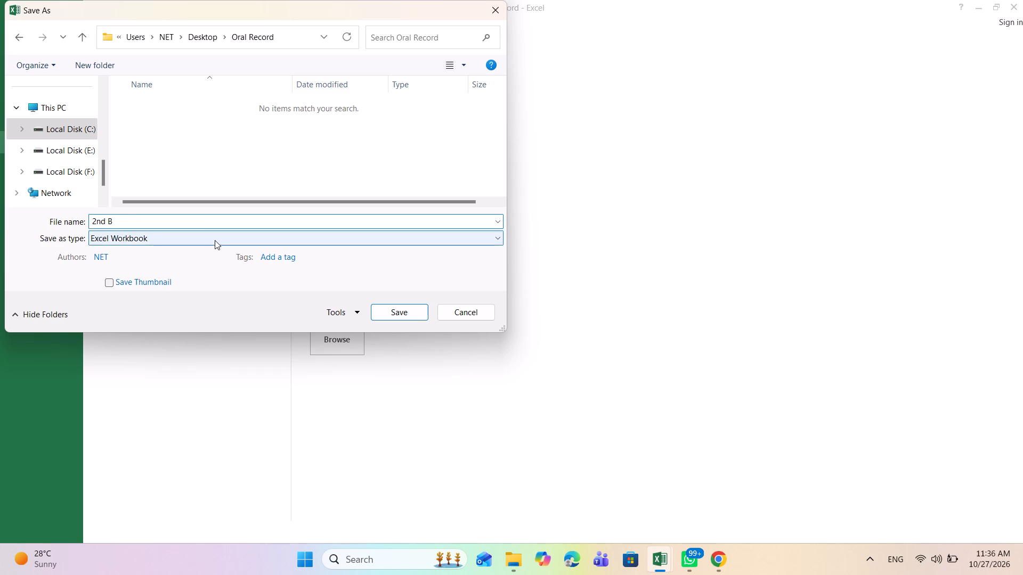
click(215, 240)
click(96, 504)
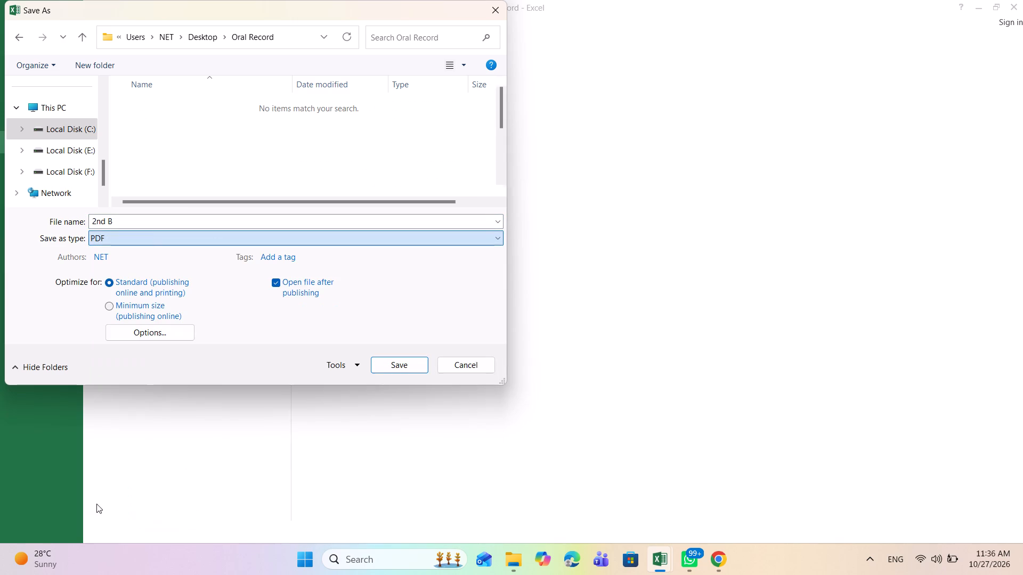
click(406, 366)
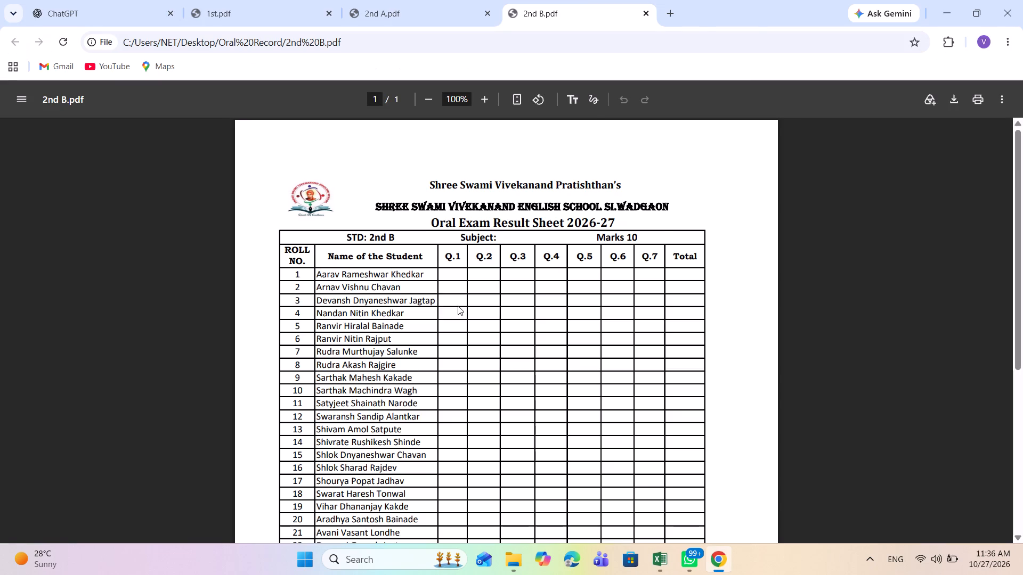
scroll(458, 306, down, 4)
scroll(458, 306, up, 6)
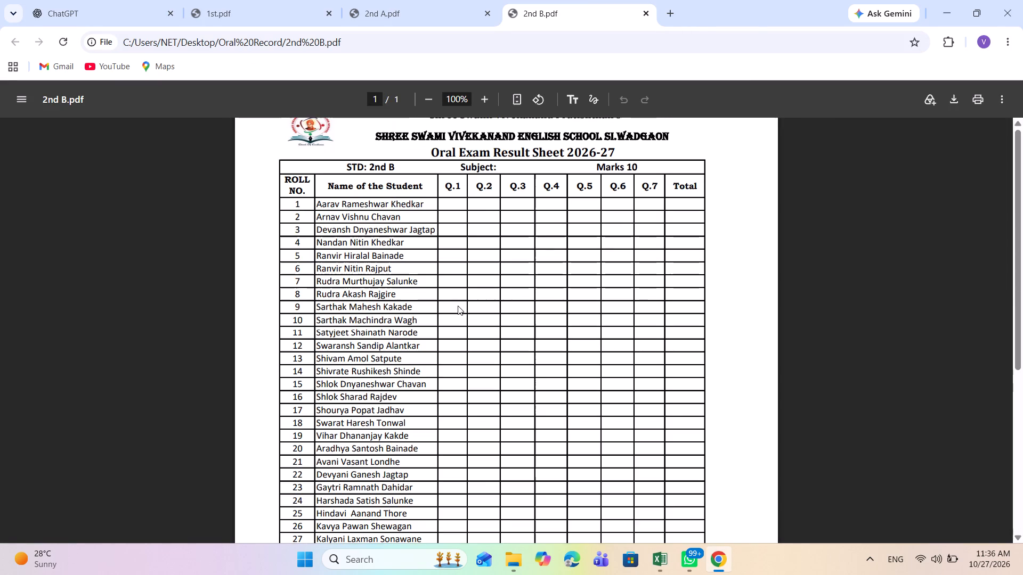
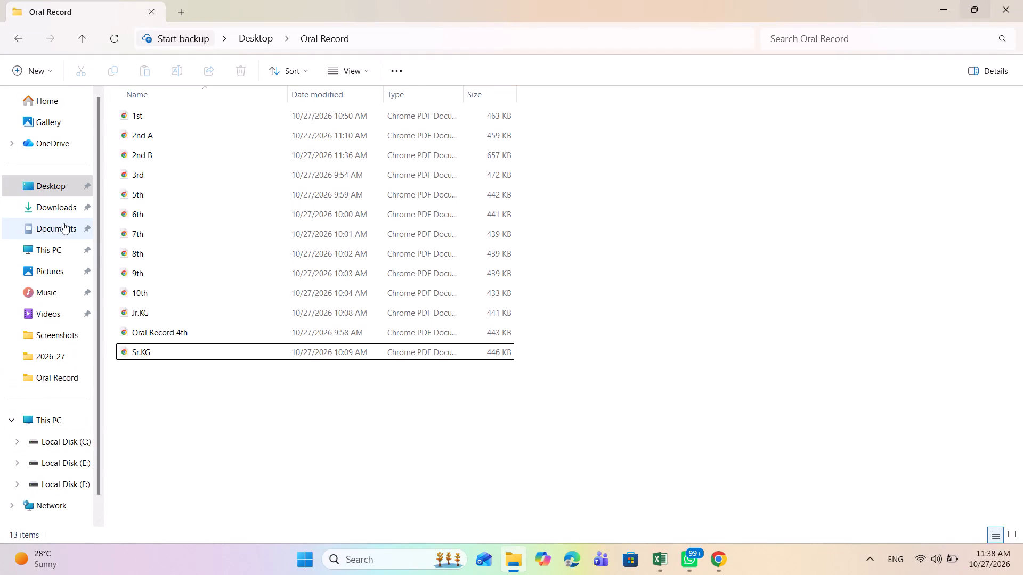
Delete all files in the Today and Earlier this week groups of the Downloads folder, from 2ndA to the last 7TH PDF.
click(51, 209)
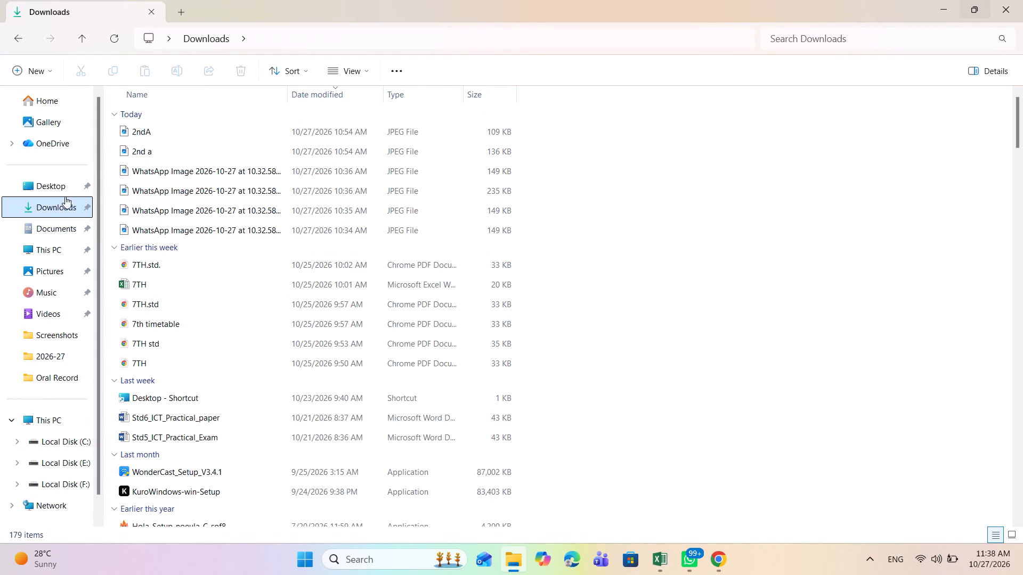
click(141, 132)
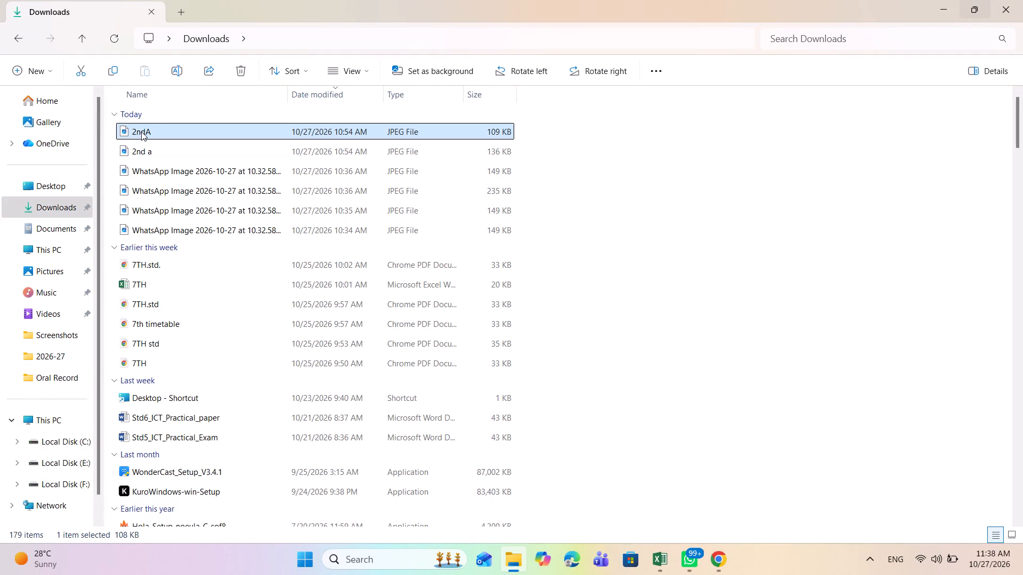
key(shift+Down)
key(shift+Down)
key(shift+Down)
key(shift+Down)
key(shift+Down)
key(shift+Down)
key(shift+Down)
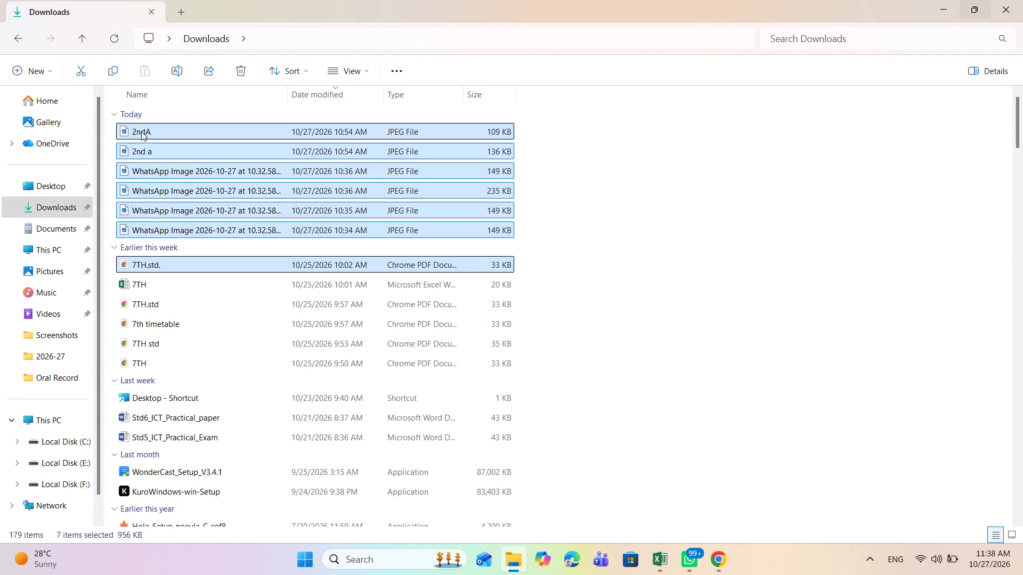
key(shift+Down)
key(shift+Down)
key(shift+Down)
key(shift+Down)
key(shift+Down)
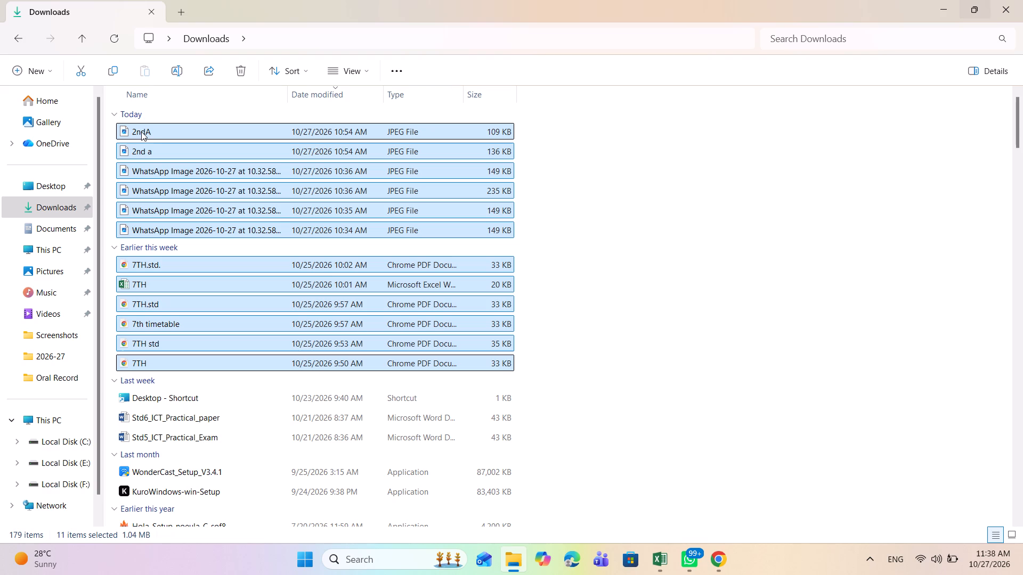
key(Delete)
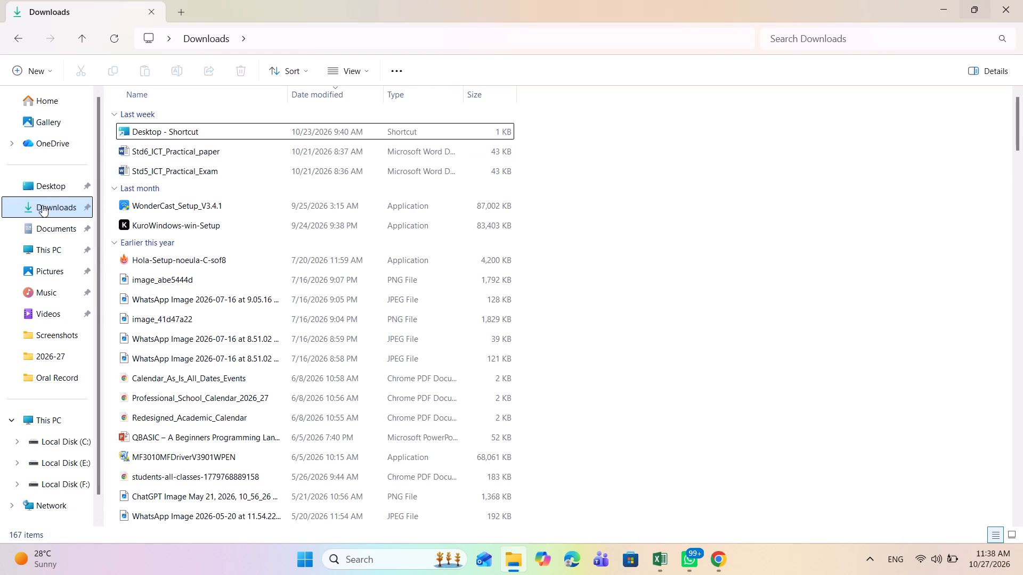
Delete the 5th and 6th PDF files stored directly on the Desktop, outside the Oral Record folder.
click(54, 185)
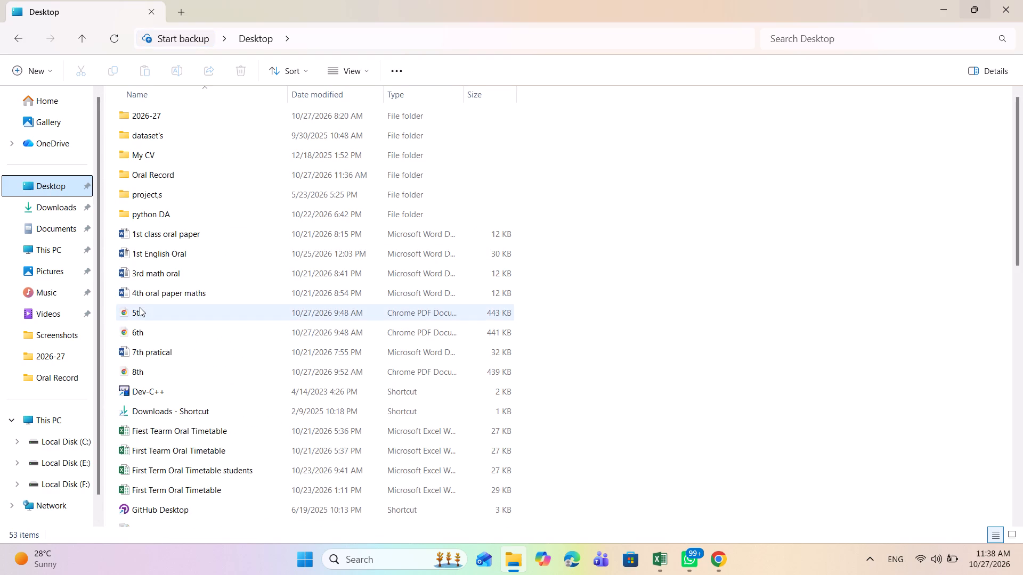
click(140, 307)
key(shift+Down)
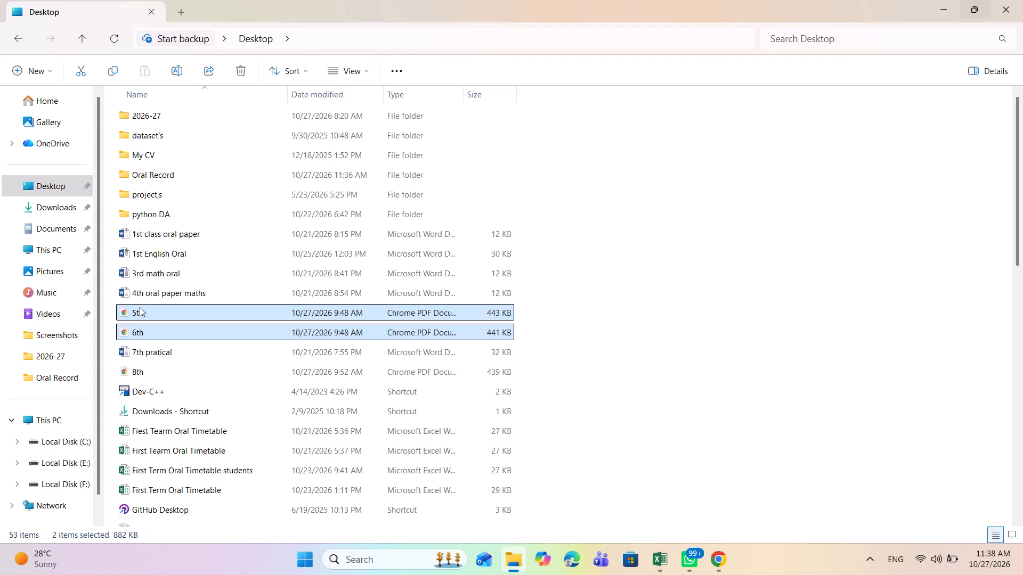
key(Delete)
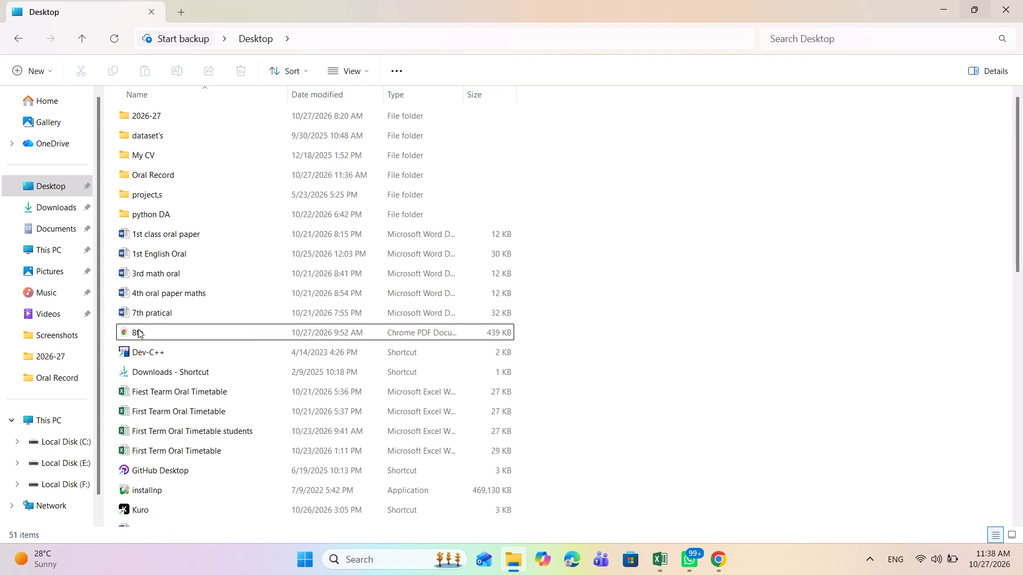
Delete the loose "8th" PDF from the Desktop folder.
click(138, 329)
key(Delete)
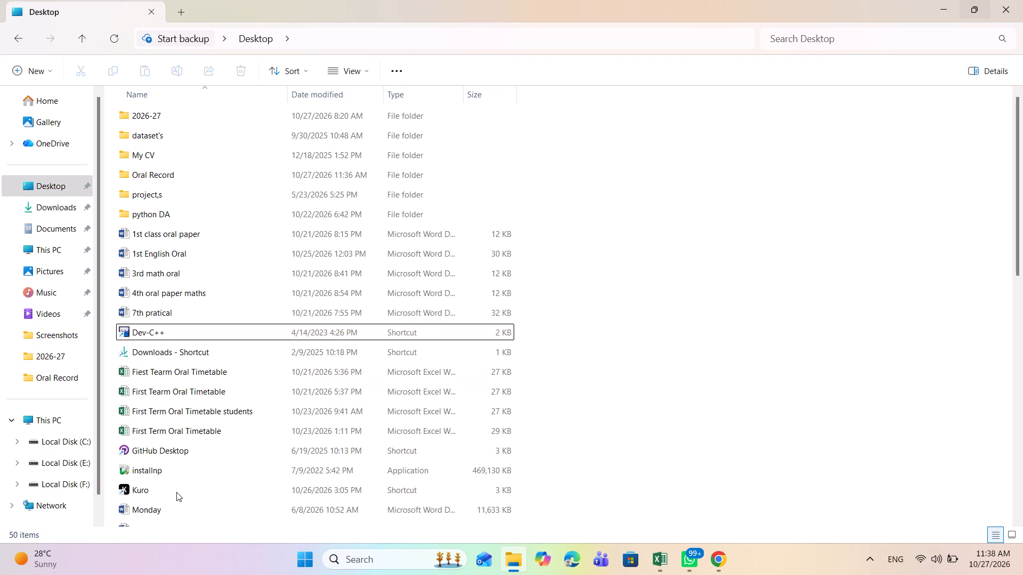
Delete the eight Oral Record PDFs on the Desktop, from "Oral Record 3rd" through "Oral Record", keeping the Excel workbook.
scroll(176, 492, down, 5)
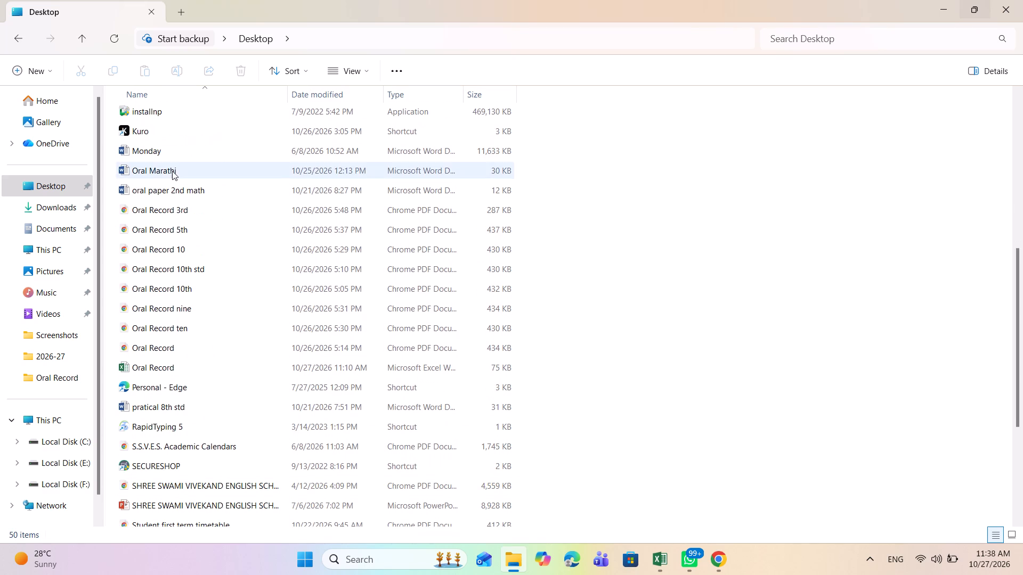
click(150, 204)
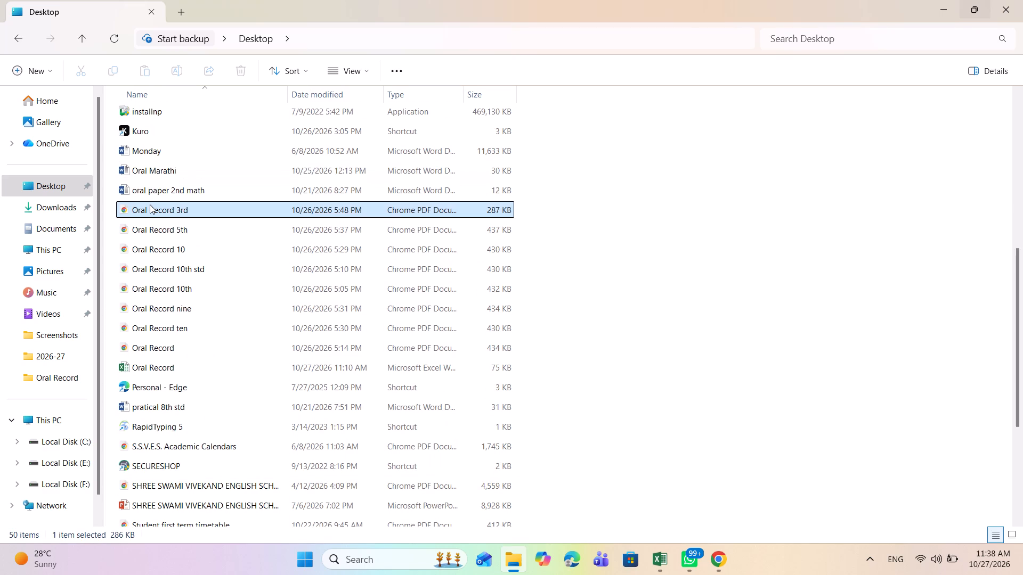
key(shift+Down)
key(shift+Down)
key(shift+Down)
key(shift+Down)
key(shift+Down)
key(shift+Down)
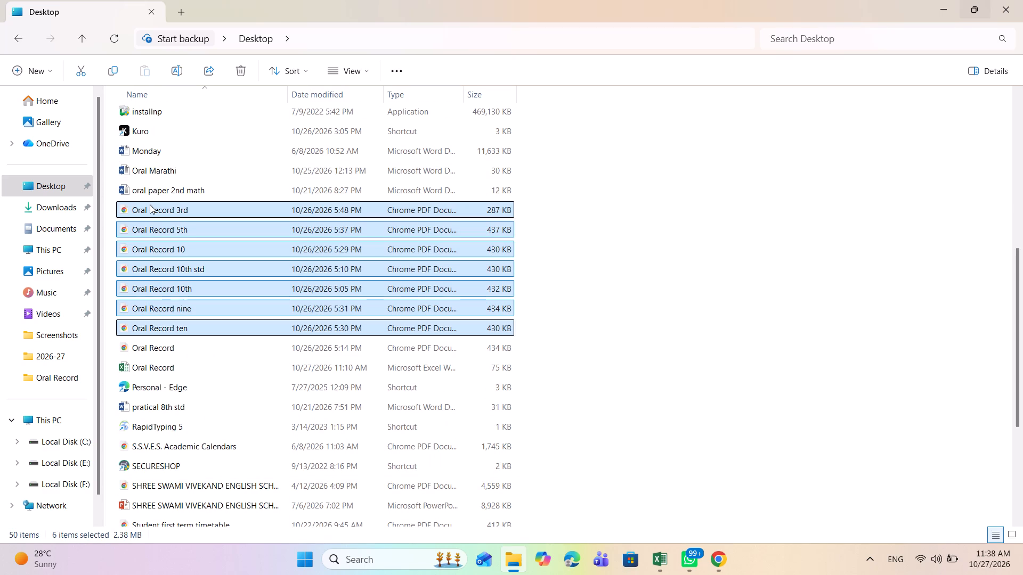
key(shift+Down)
key(Delete)
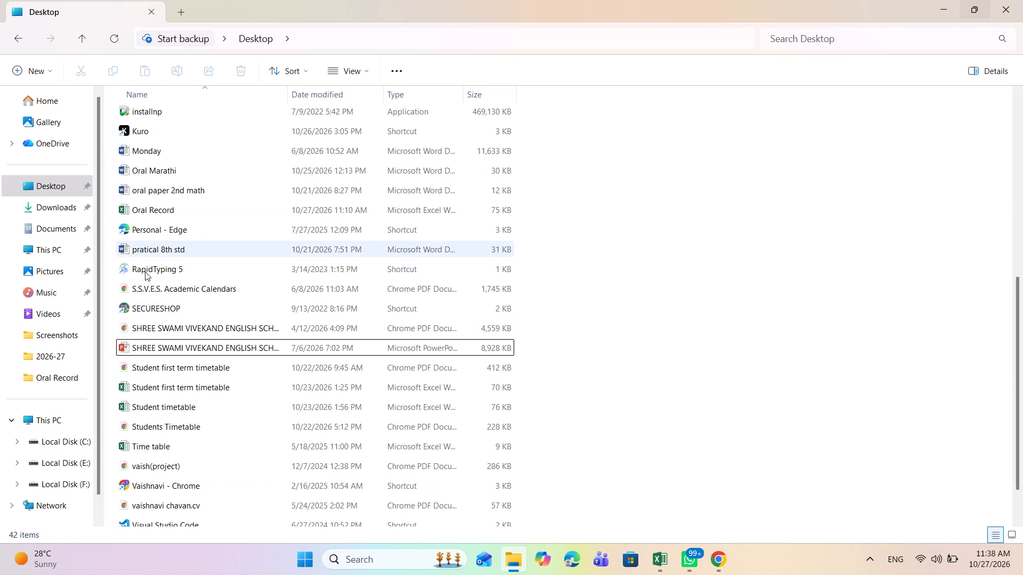
Look through the remaining Desktop files and the Documents folder for leftover Oral Record PDFs.
scroll(164, 367, down, 1)
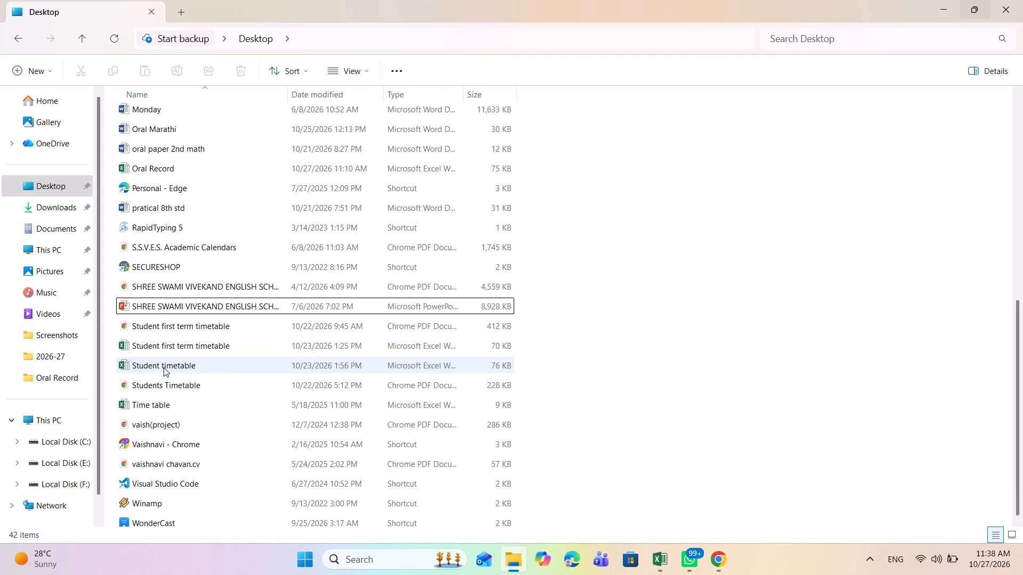
scroll(164, 367, down, 1)
scroll(163, 484, down, 2)
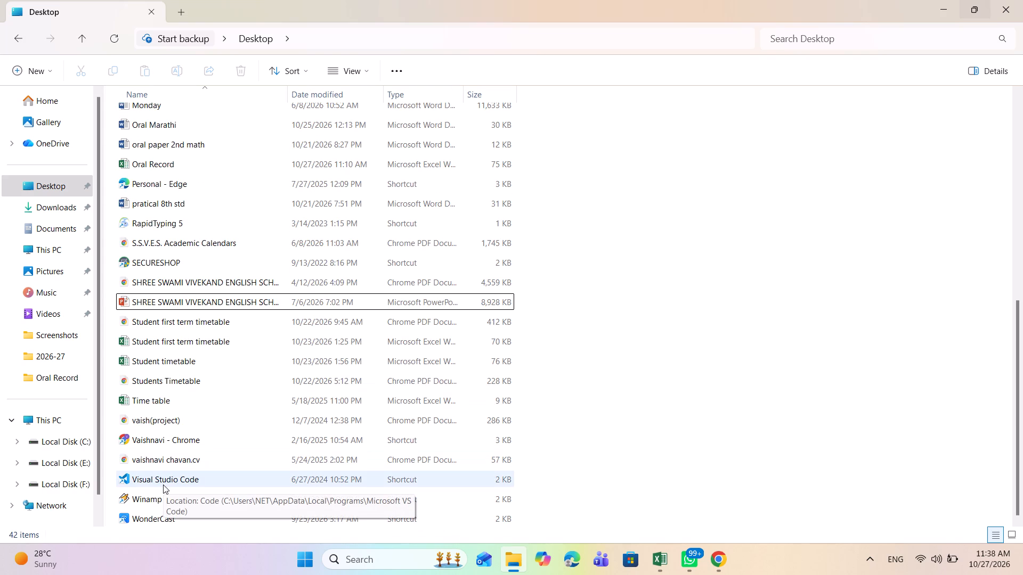
click(51, 224)
scroll(172, 326, down, 1)
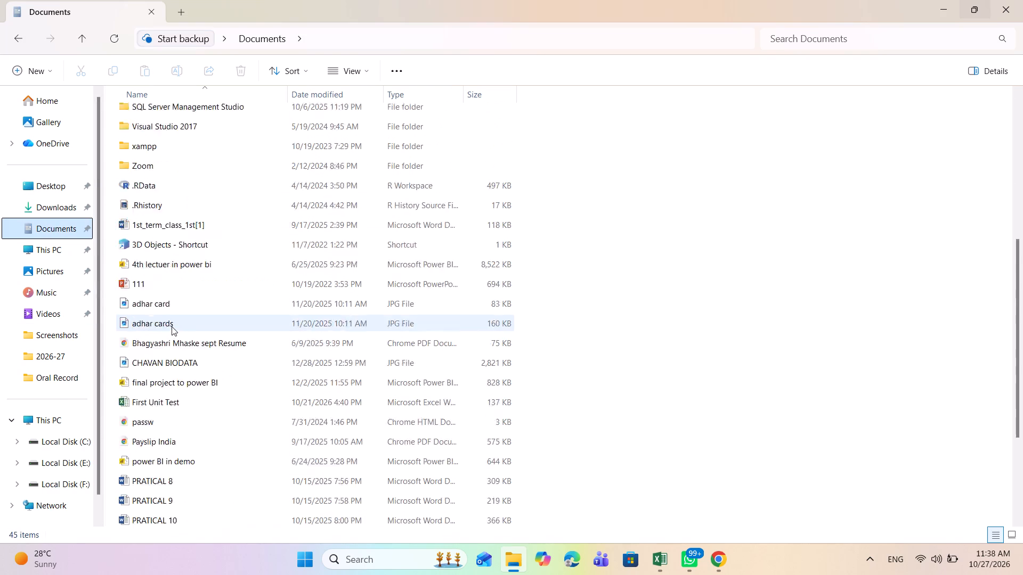
scroll(172, 326, down, 5)
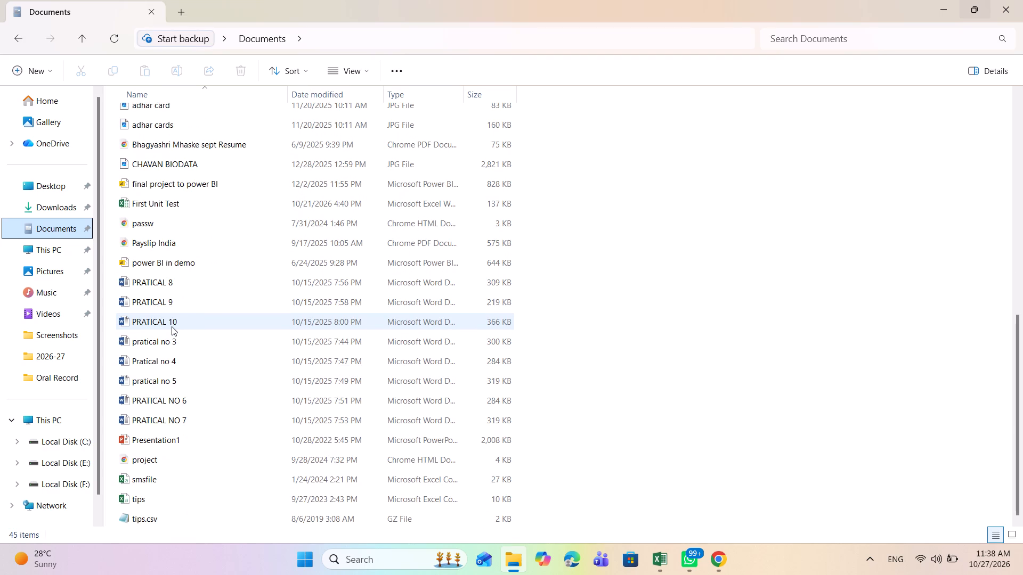
scroll(172, 326, down, 3)
scroll(172, 326, up, 7)
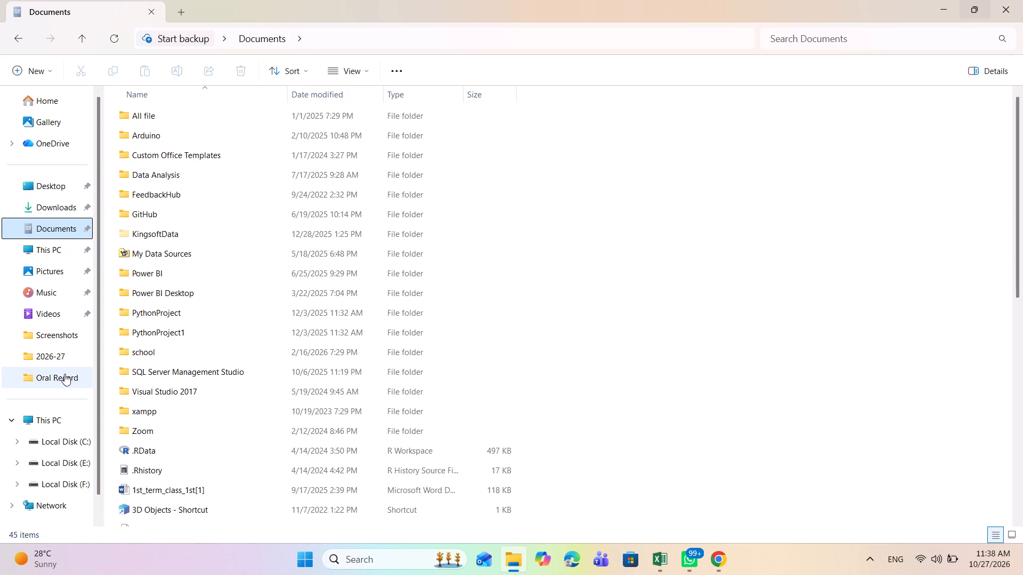
In the 2026-27 folder, delete the ten Oral Record PDFs from "Oral Record 3rd std" through "Oral Record ten".
double_click(55, 354)
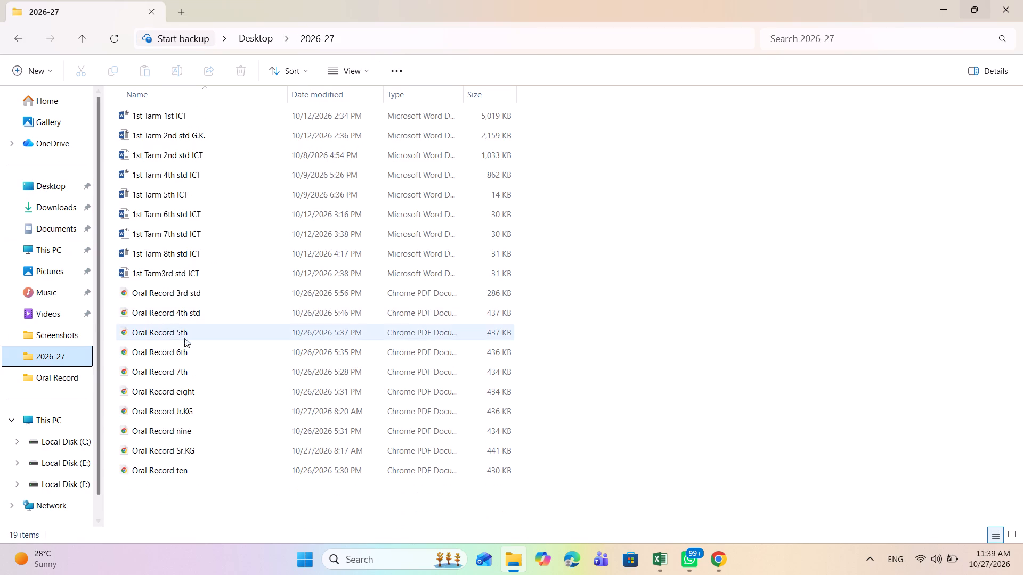
click(164, 291)
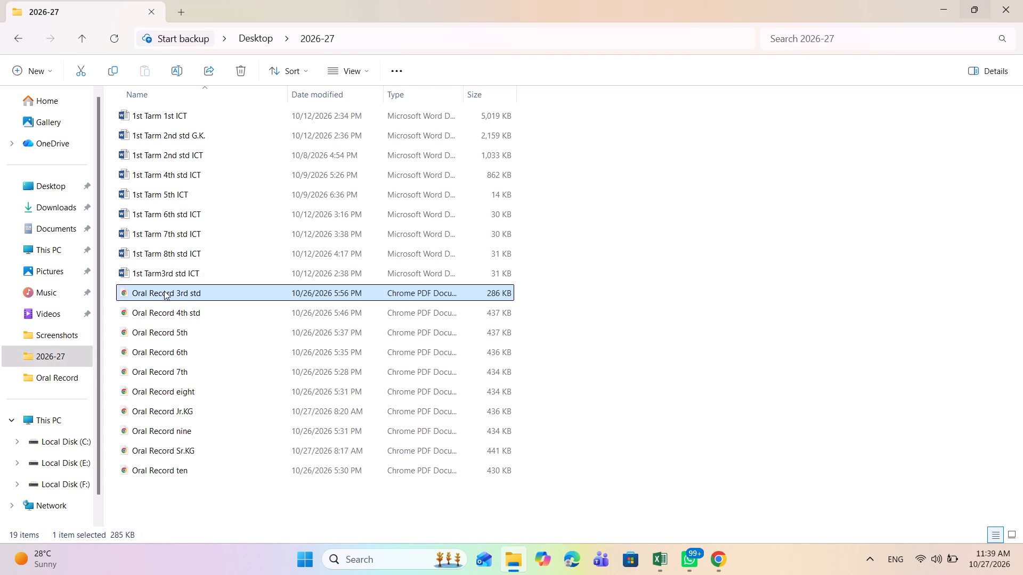
key(shift+Down)
key(shift+Down)
key(shift+Down)
key(shift+Down)
key(shift+Down)
key(shift+Down)
key(shift+Down)
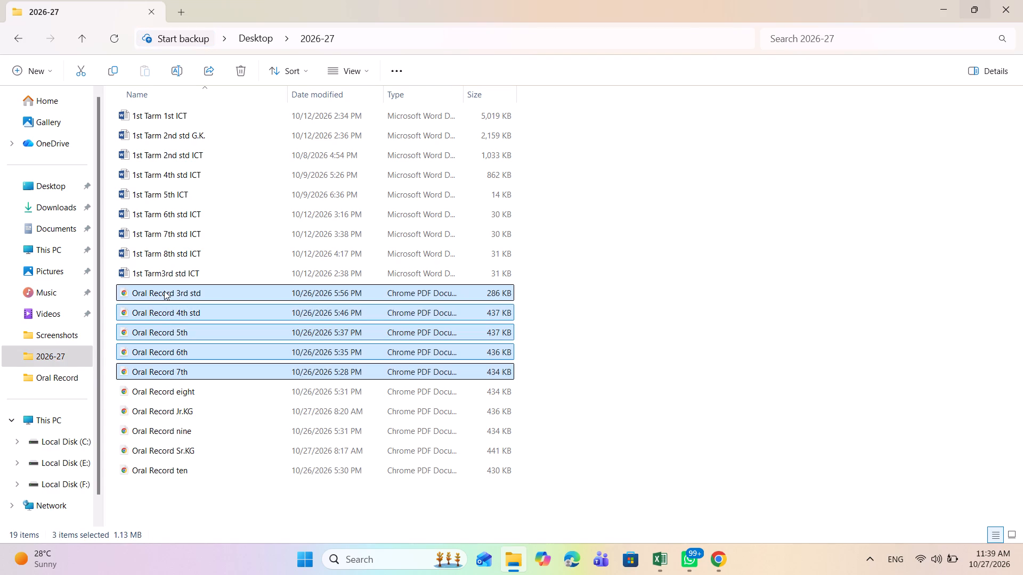
key(shift+Down)
key(shift+Down)
key(Delete)
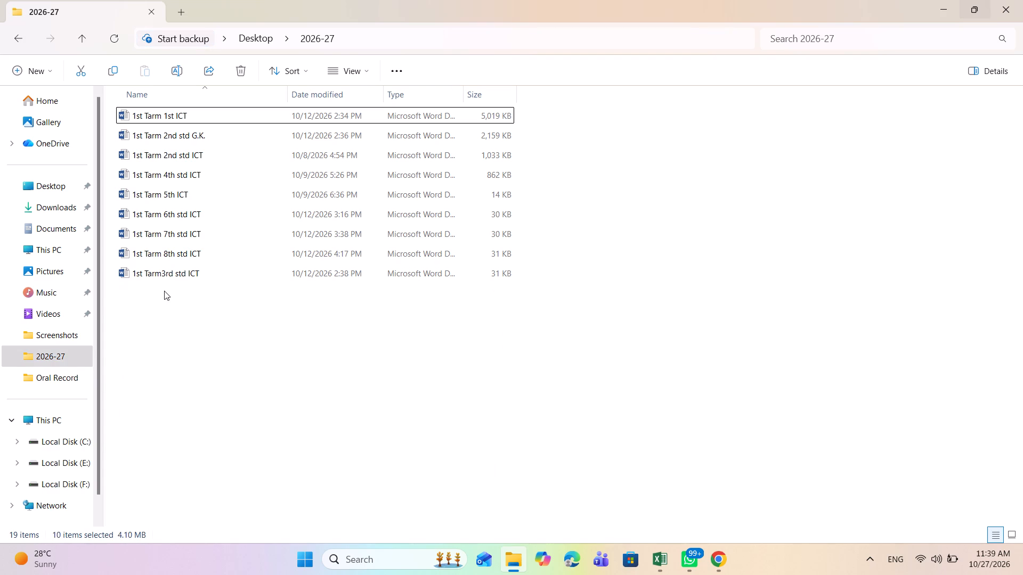
scroll(185, 234, up, 6)
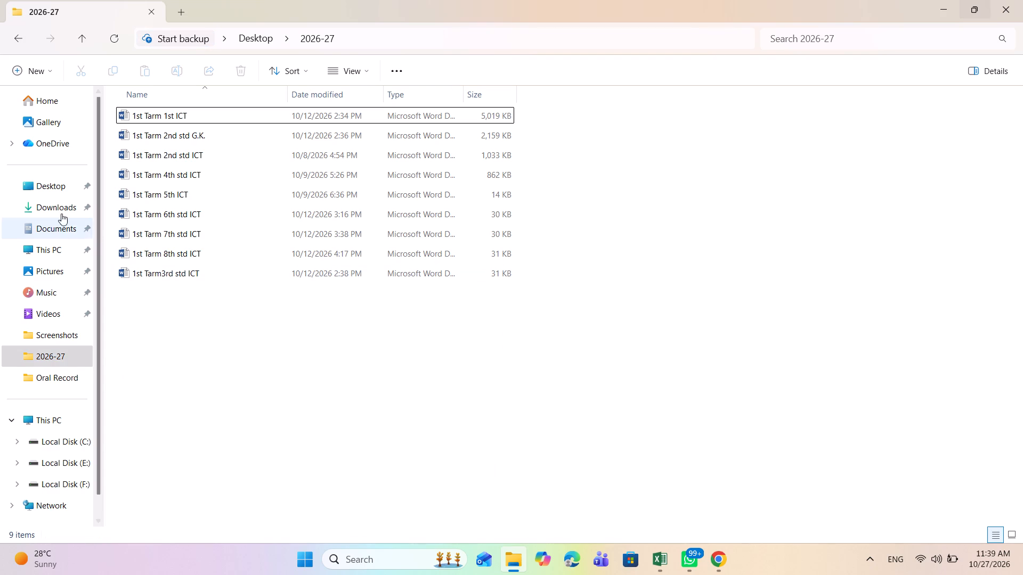
On the Desktop, delete the four oral timetable workbooks from "Fiest Tearm Oral Timetable" through "First Term Oral Timetable".
click(57, 188)
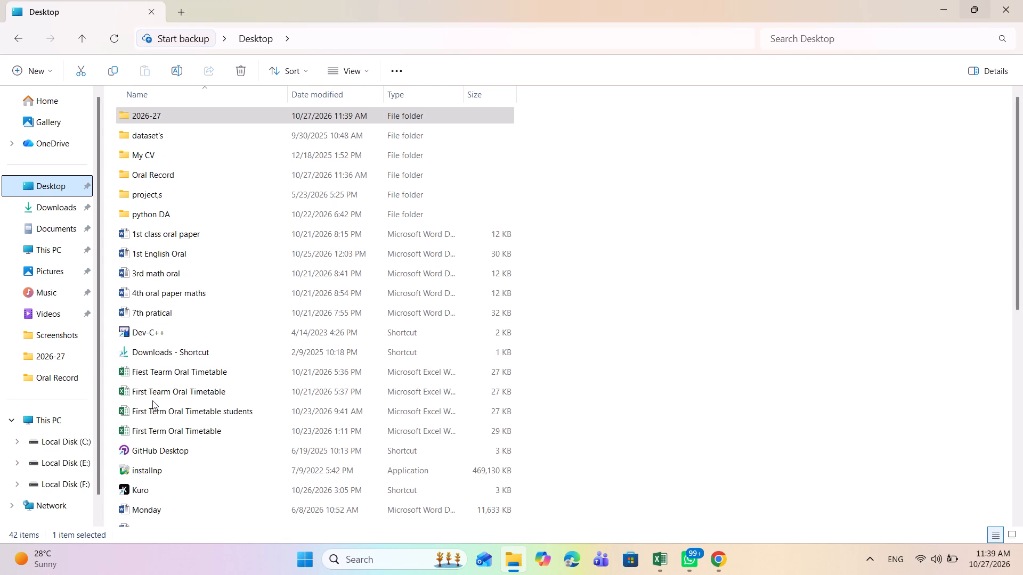
scroll(150, 389, down, 3)
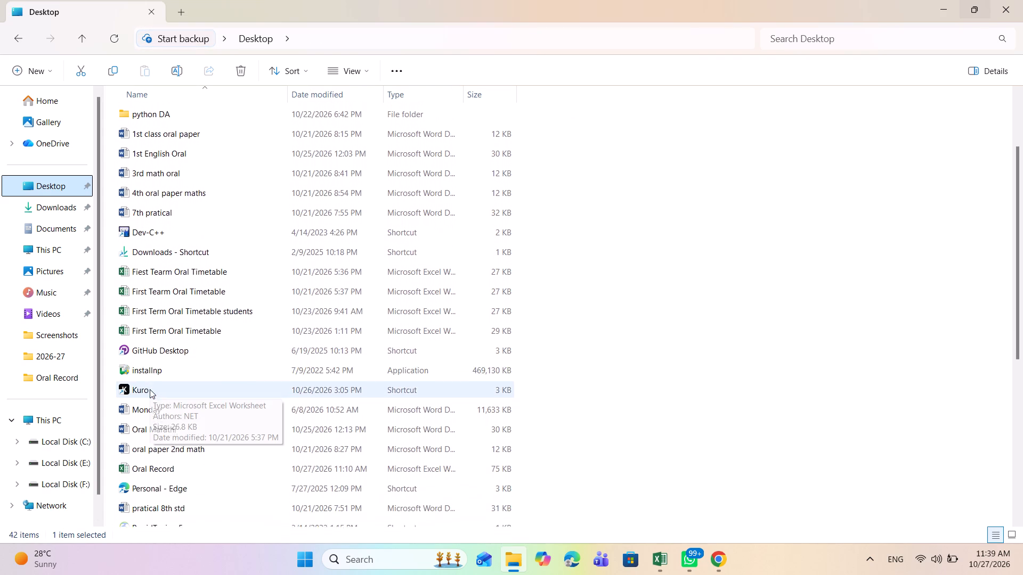
scroll(150, 389, down, 1)
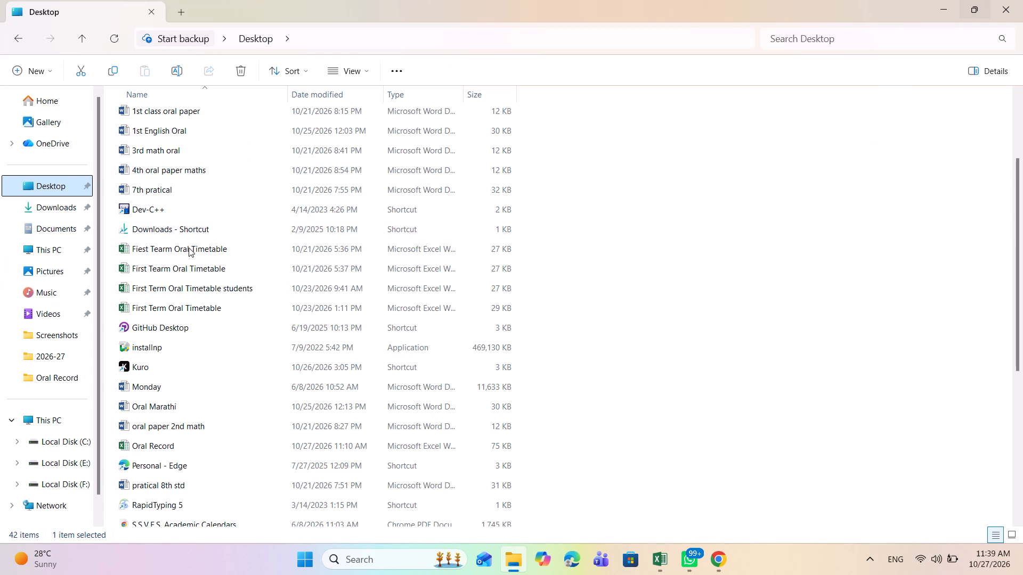
scroll(189, 248, up, 2)
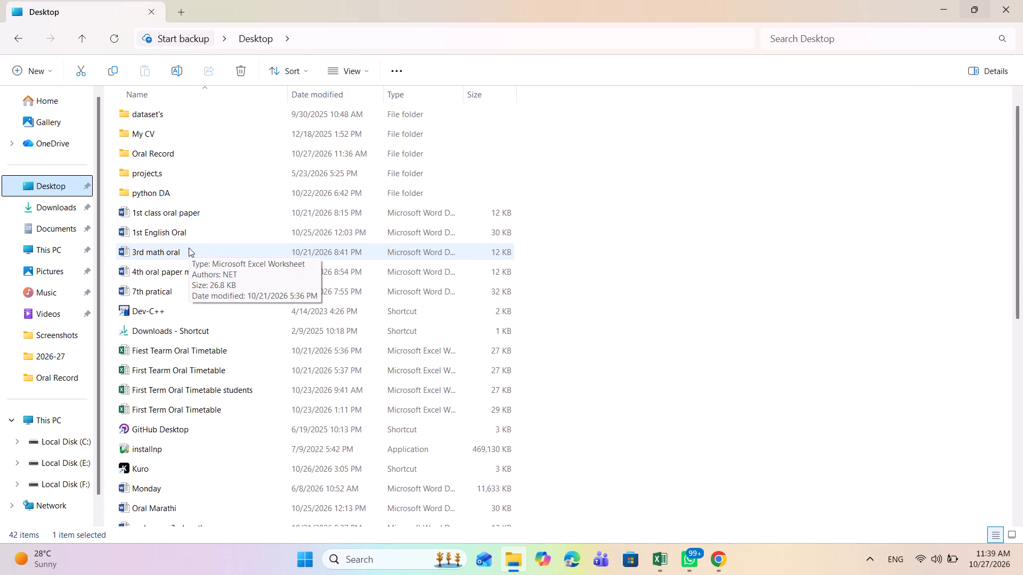
scroll(189, 248, up, 1)
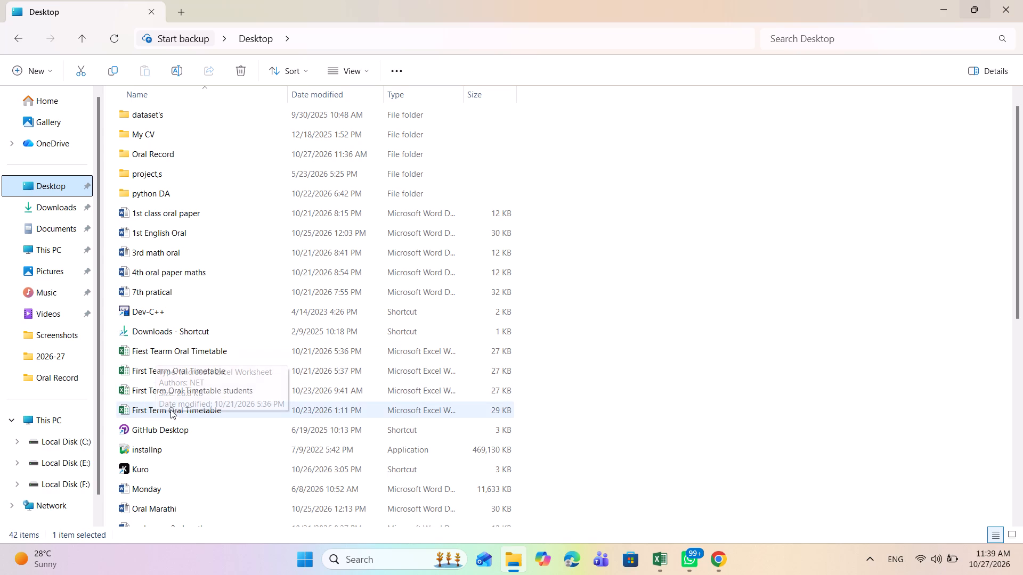
scroll(196, 429, down, 2)
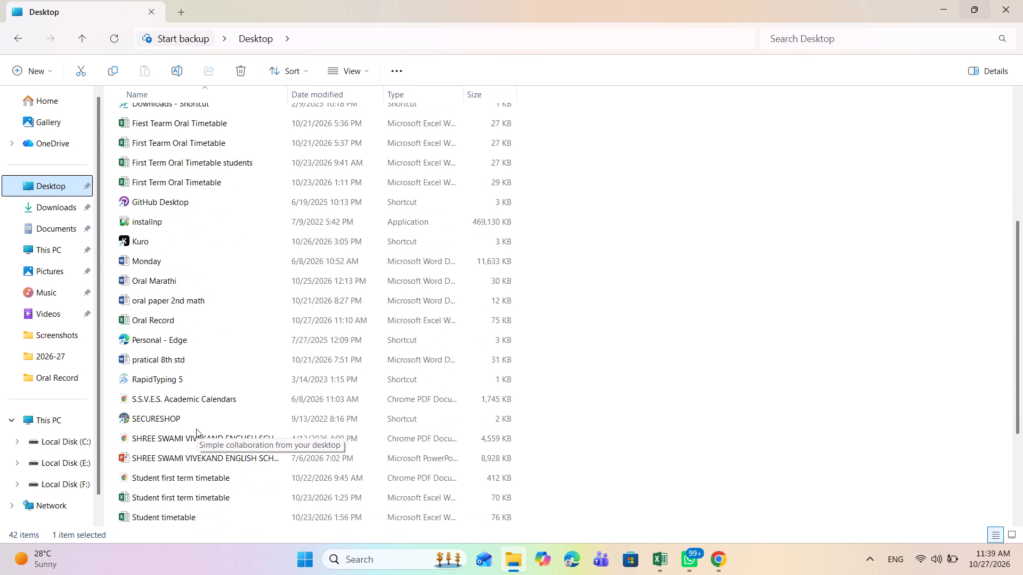
scroll(196, 429, up, 2)
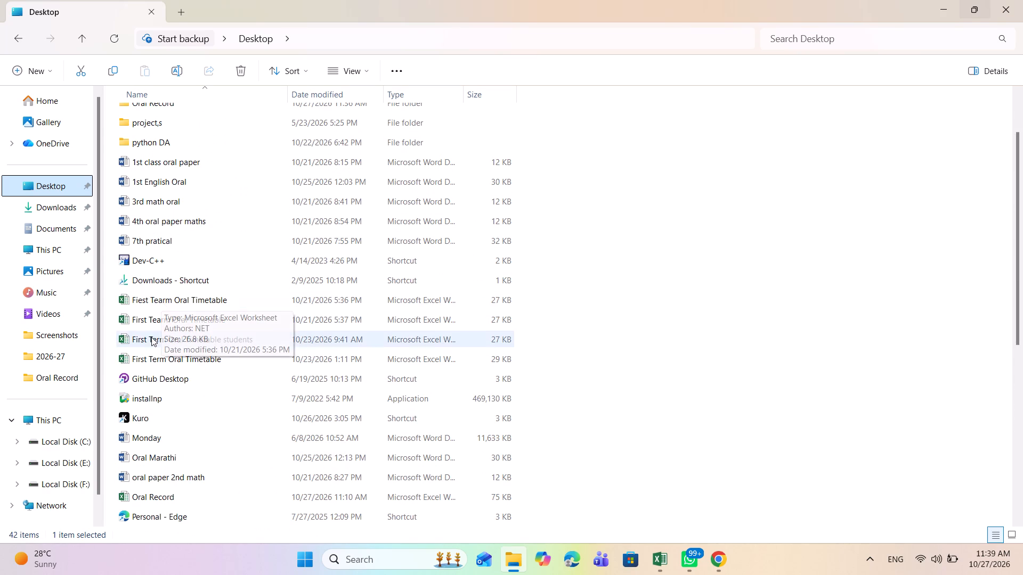
click(153, 300)
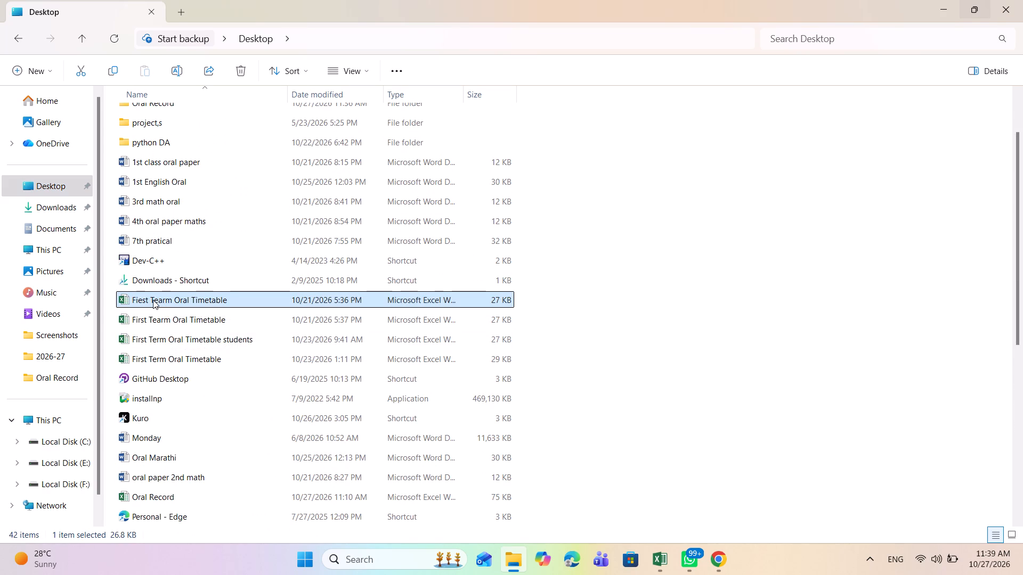
key(shift+Down)
key(shift+Down)
key(shift+Down)
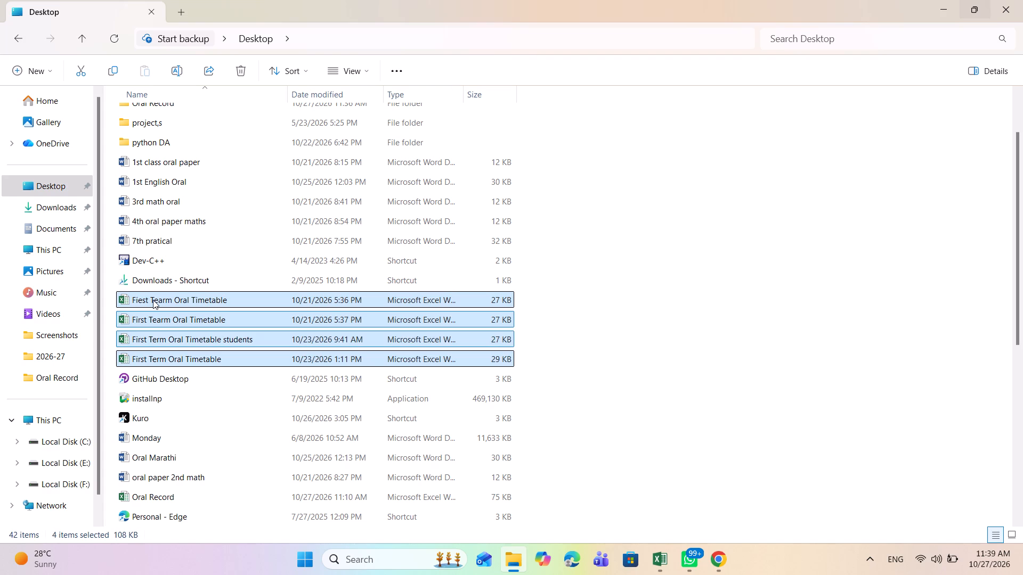
key(Delete)
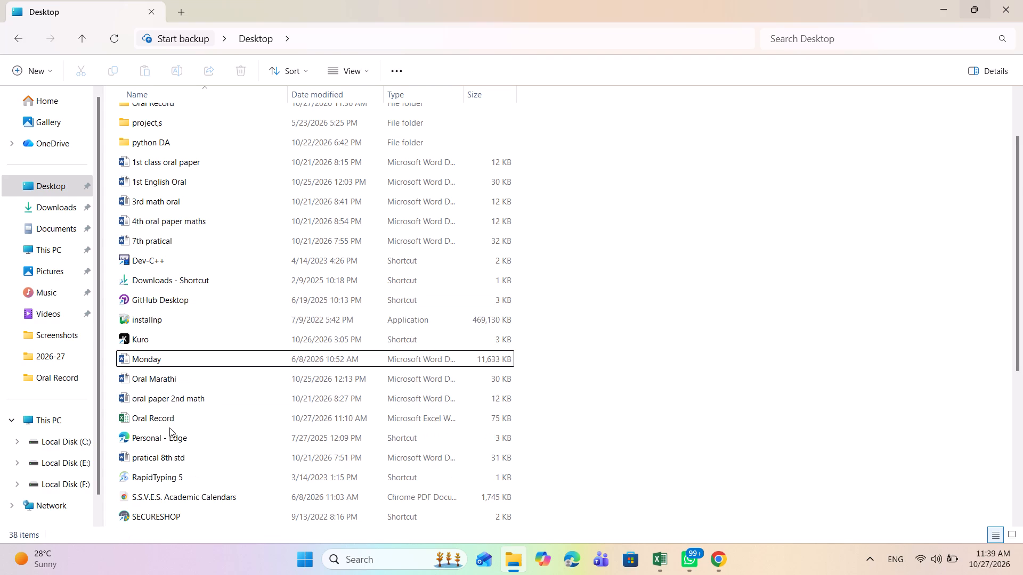
Switch to the Oral Record workbook in Excel, review the 2nd B and 2nd A sheets down to their signature lines, and open the 1st sheet.
scroll(169, 429, down, 1)
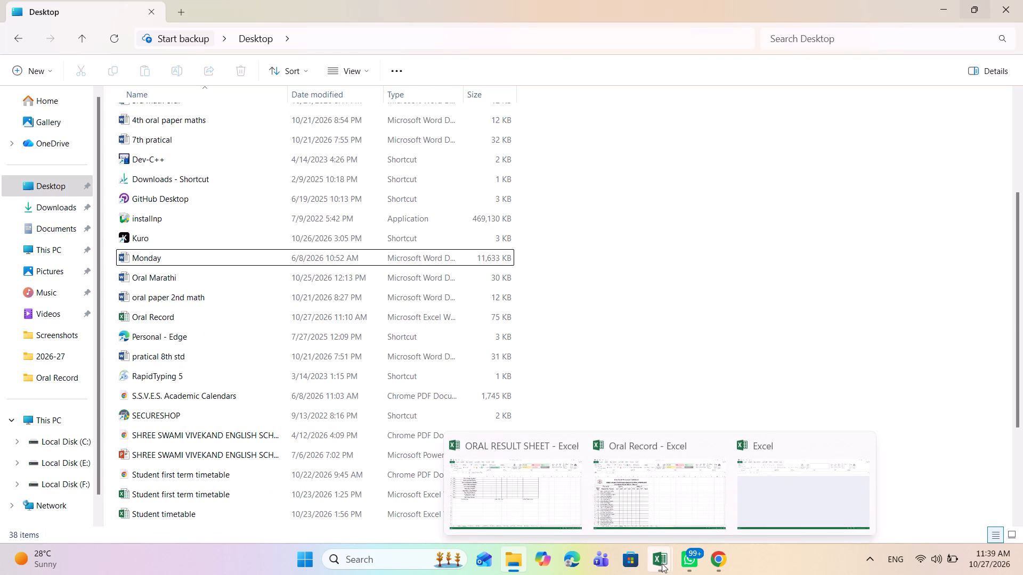
click(647, 487)
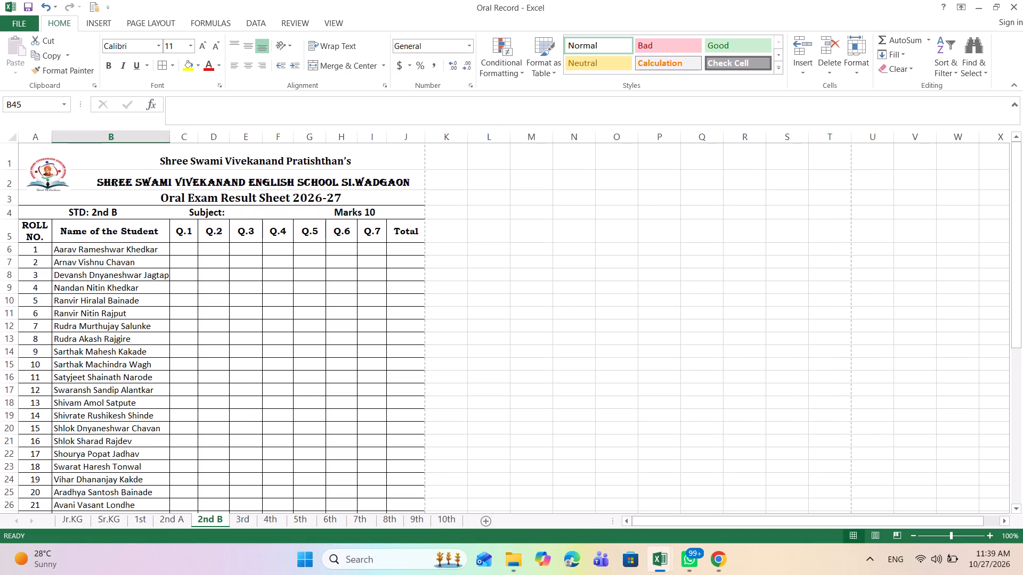
scroll(277, 377, down, 3)
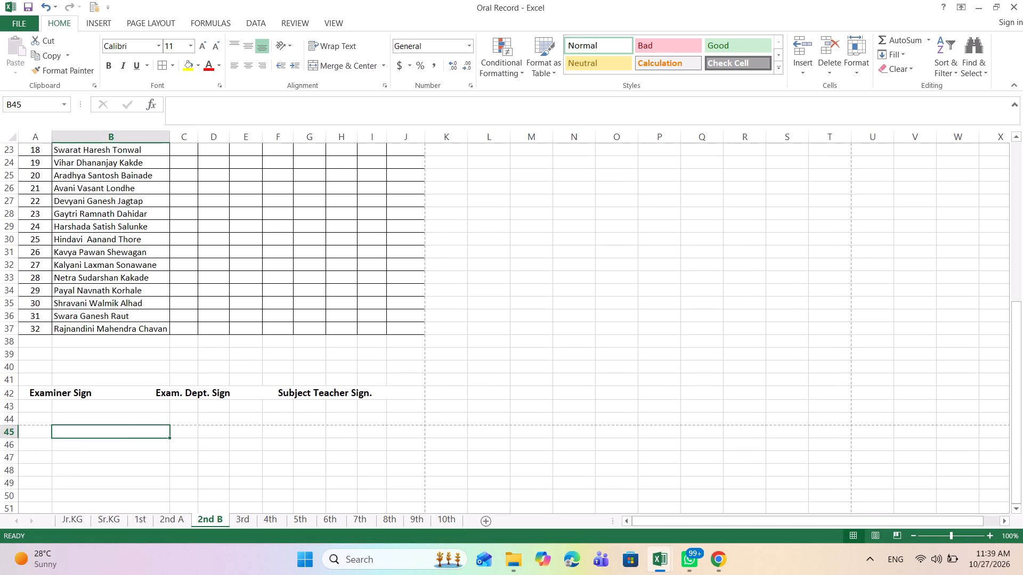
scroll(277, 377, down, 1)
scroll(277, 377, up, 4)
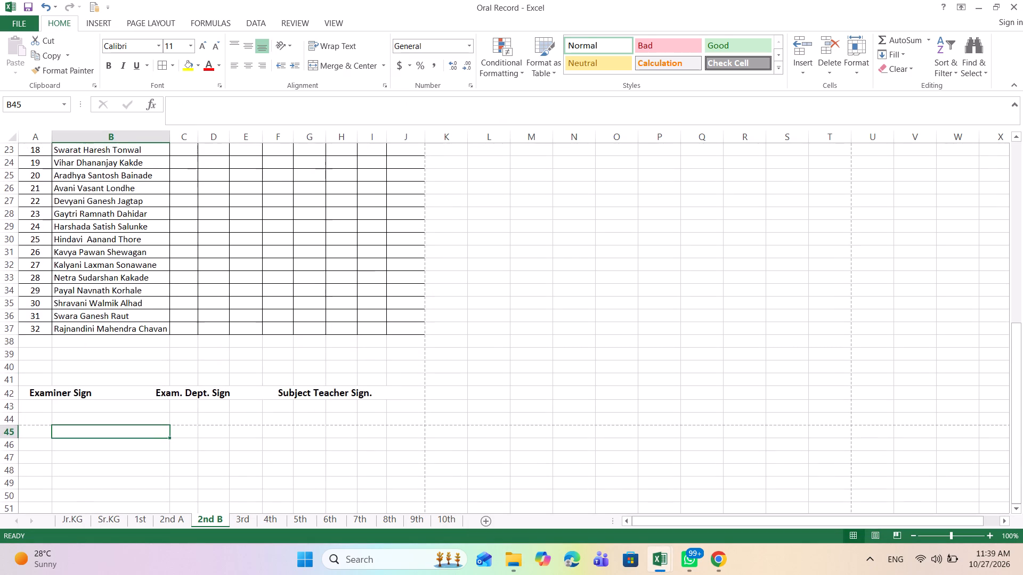
scroll(277, 377, up, 9)
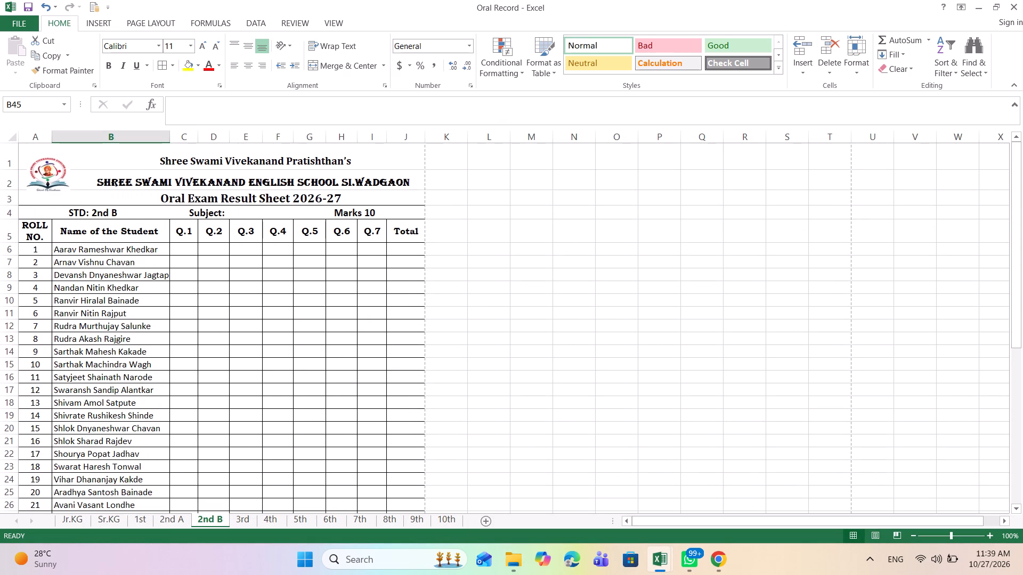
click(177, 516)
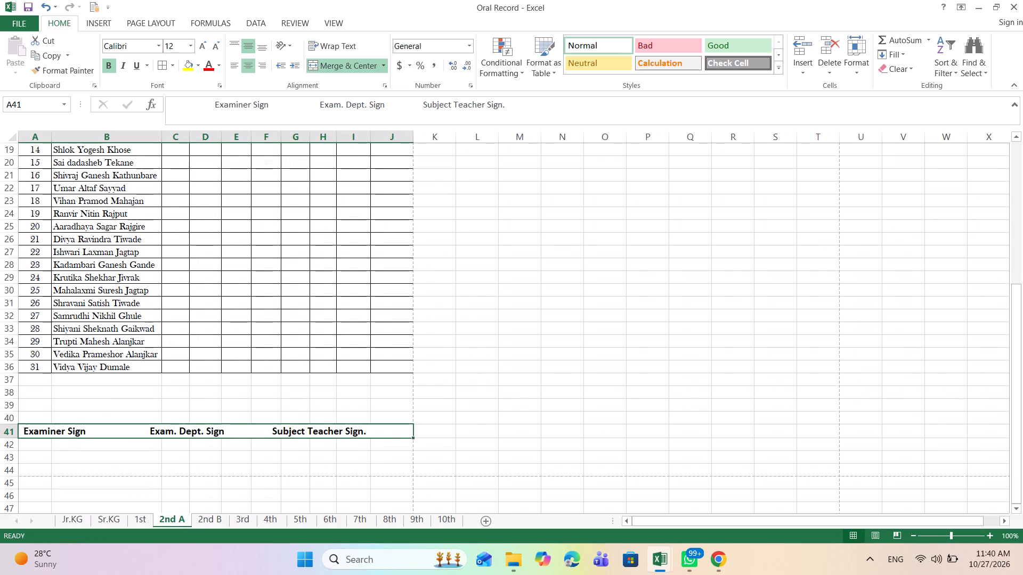
scroll(199, 406, up, 2)
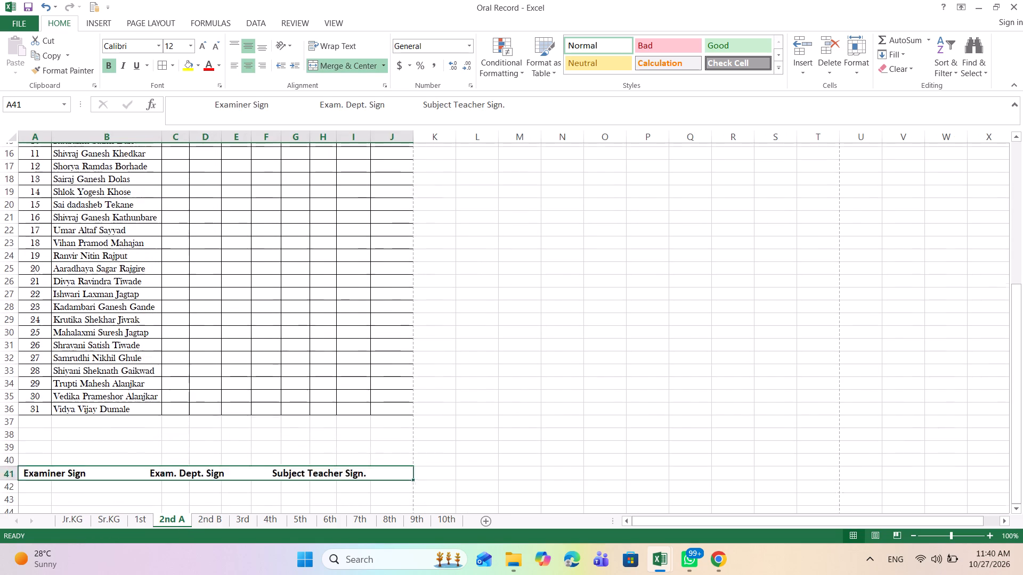
scroll(199, 406, up, 5)
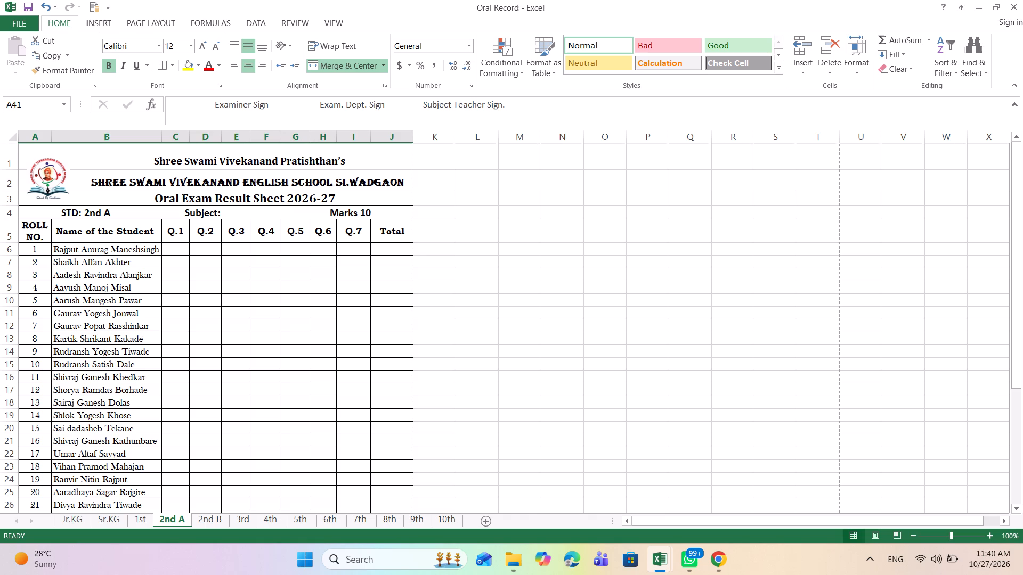
scroll(304, 261, down, 6)
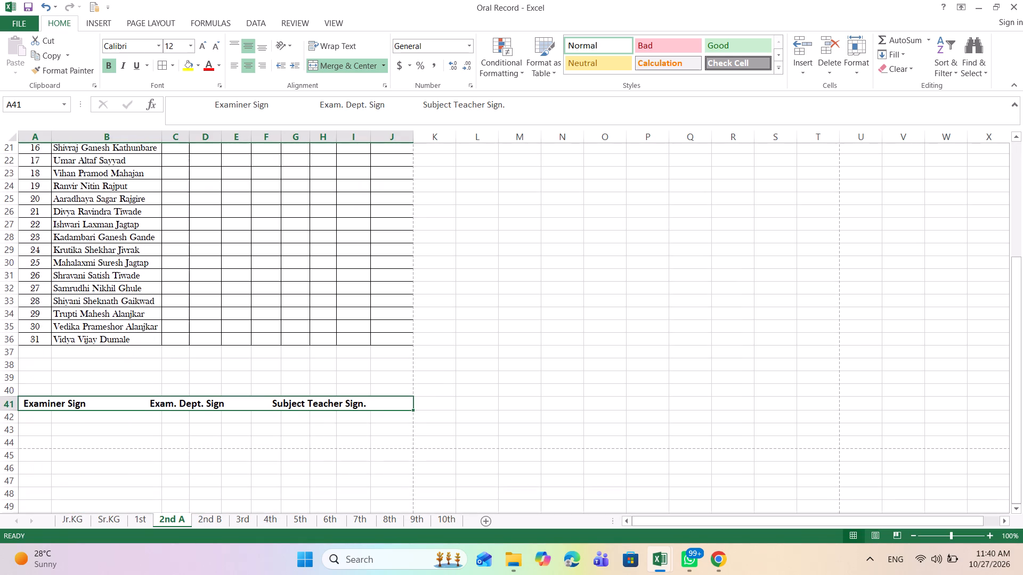
click(141, 521)
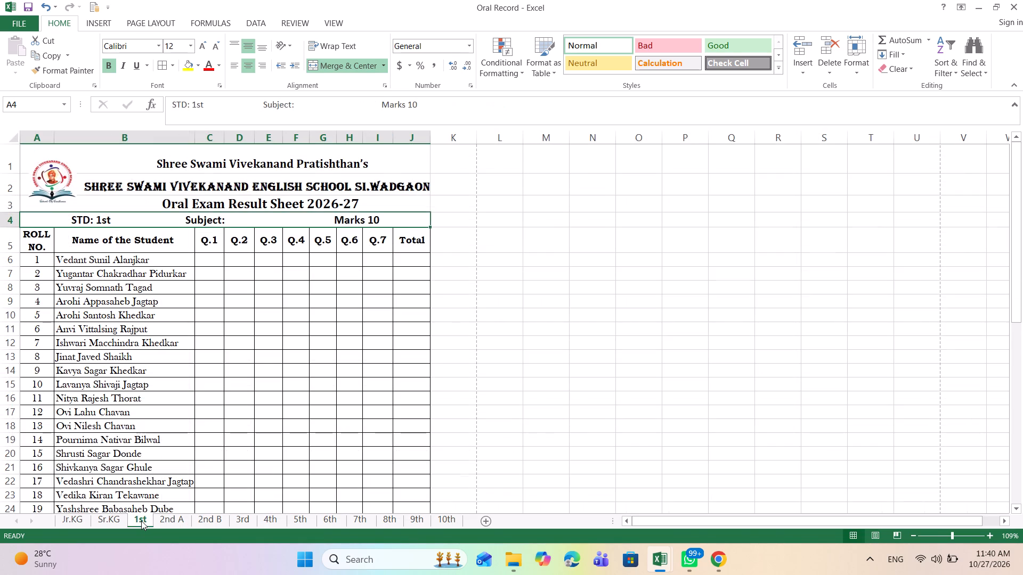
Review the 1st, Sr.KG and Jr.KG result sheets, checking headers, student rows and signature lines.
scroll(197, 399, down, 5)
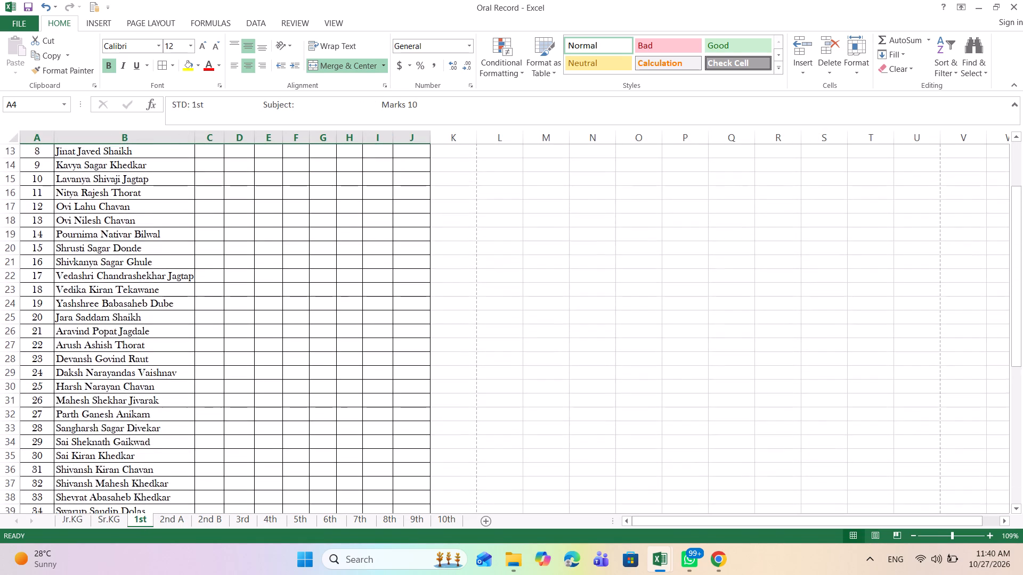
scroll(197, 399, down, 4)
scroll(197, 399, up, 5)
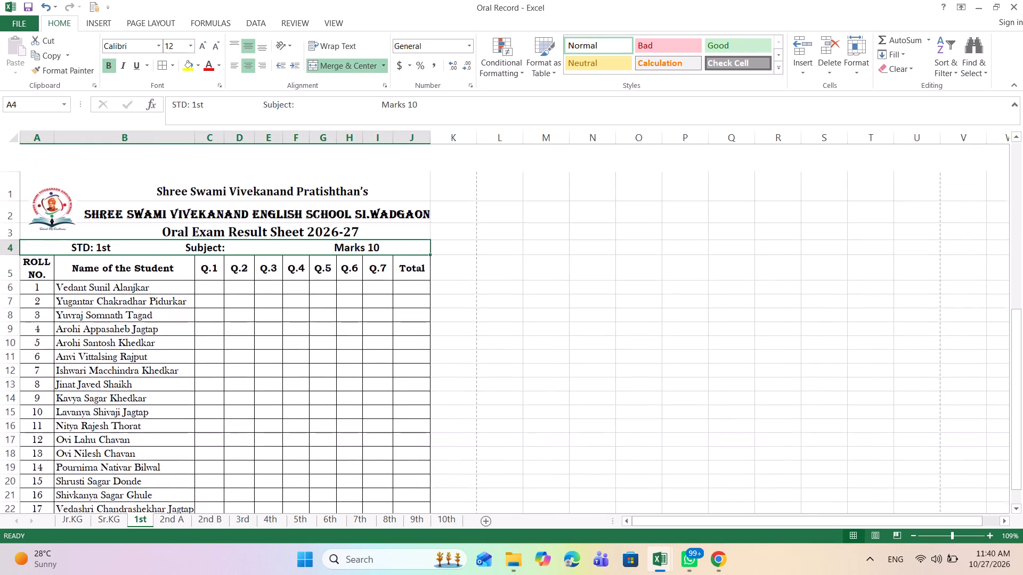
scroll(197, 399, up, 2)
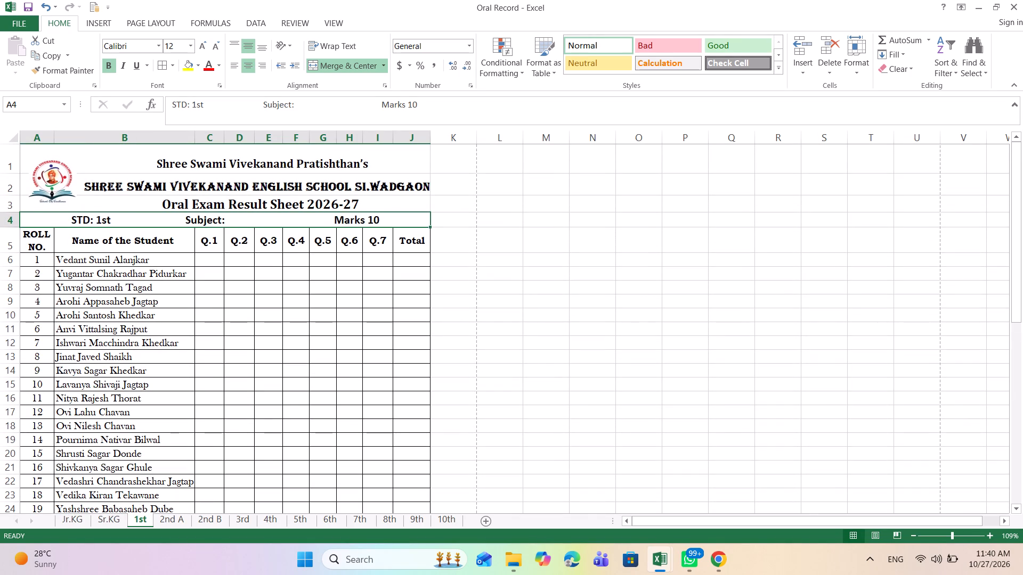
click(116, 515)
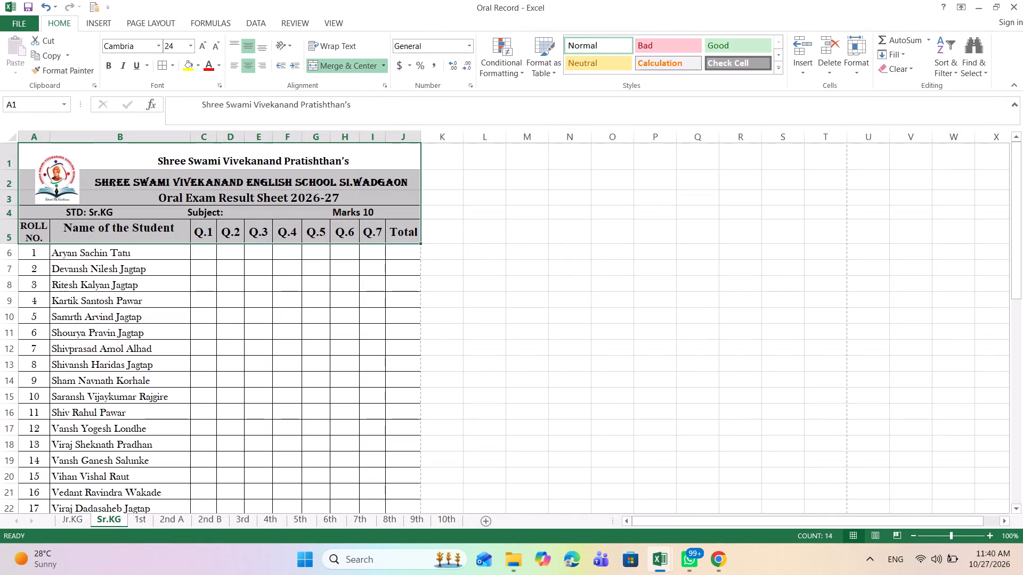
click(229, 295)
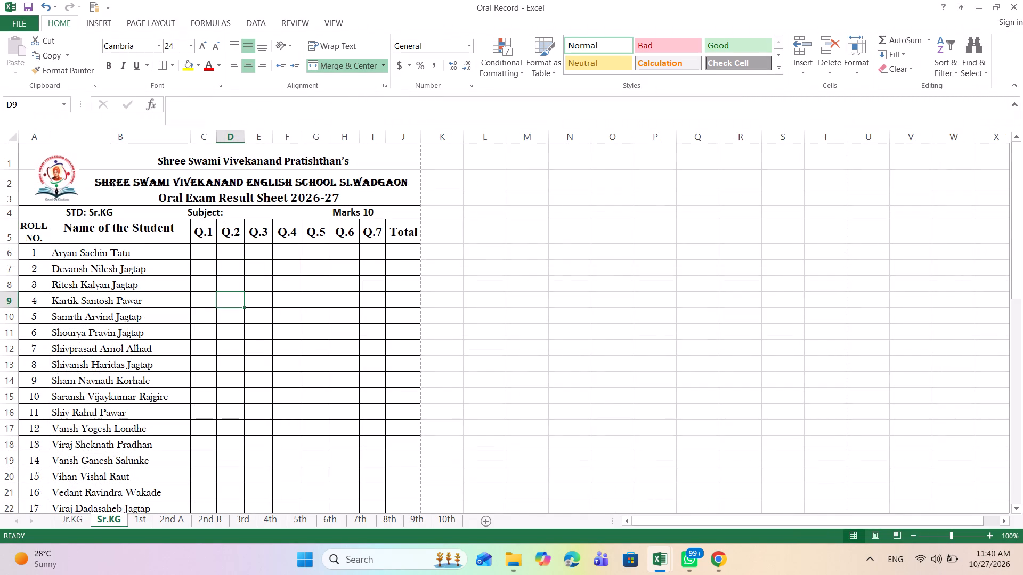
scroll(228, 324, down, 2)
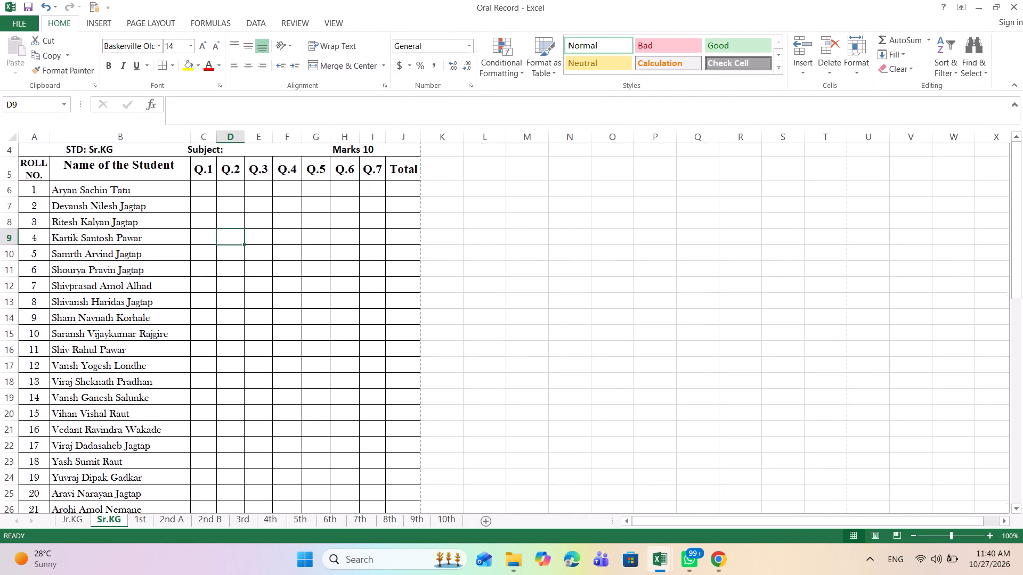
scroll(228, 324, down, 6)
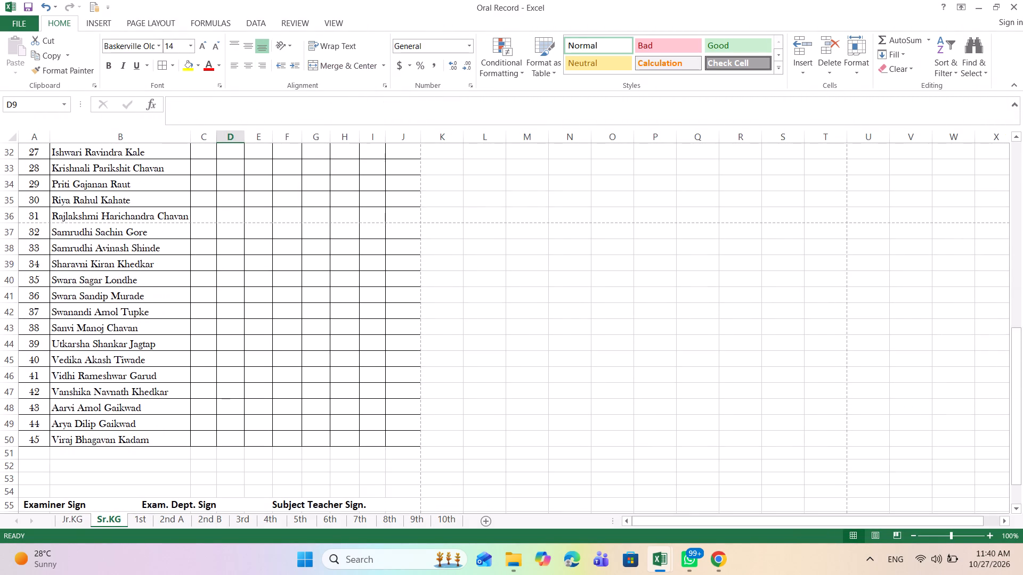
click(77, 517)
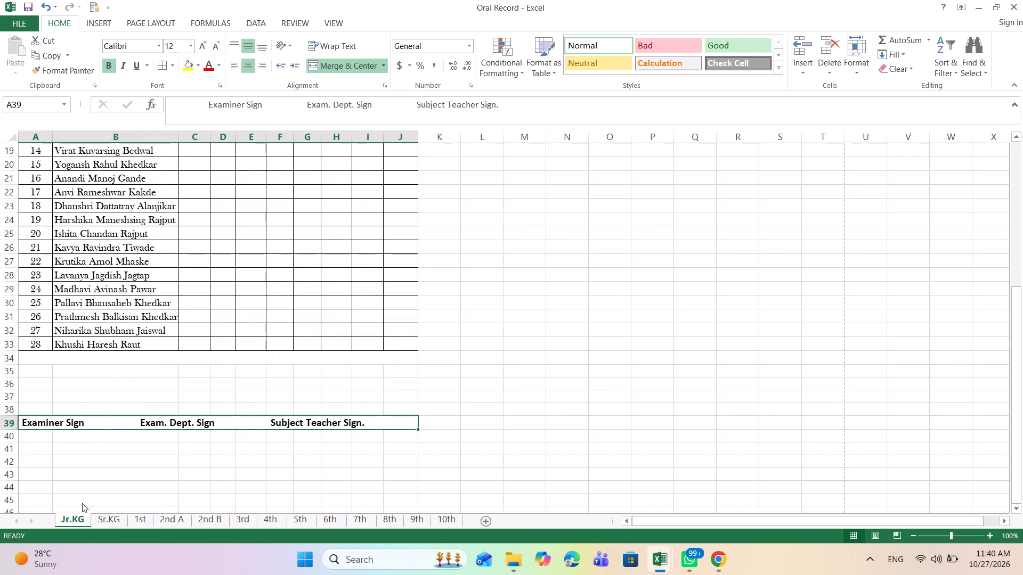
scroll(191, 296, up, 4)
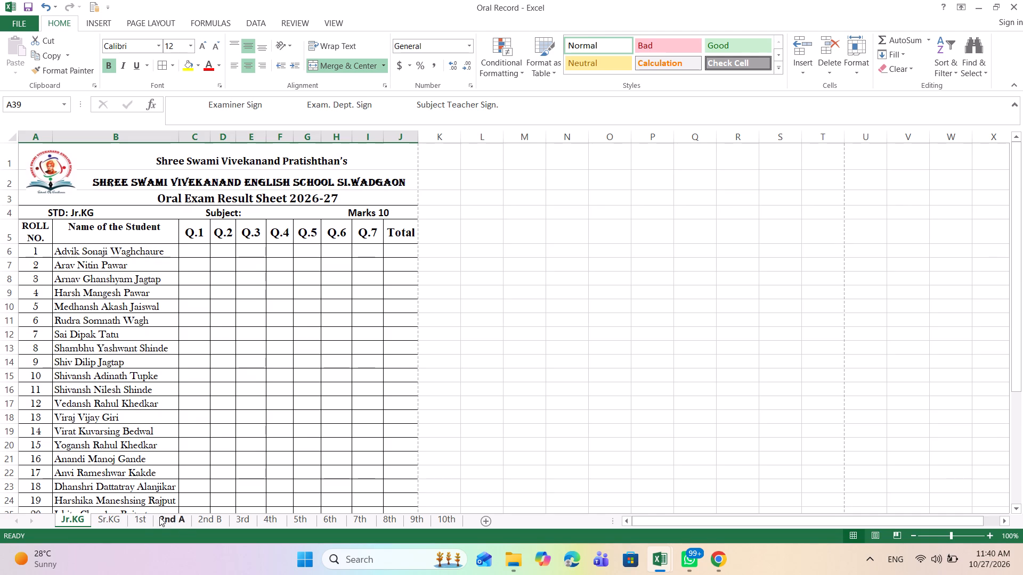
Review the 2nd A and 3rd result sheets, checking the header block, student rows and signature line.
click(177, 521)
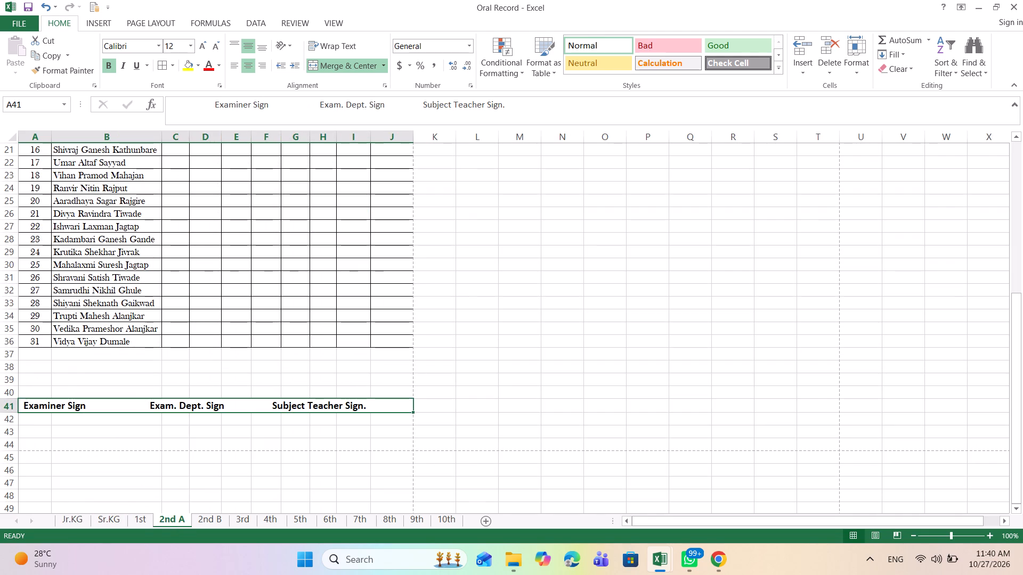
scroll(176, 344, up, 5)
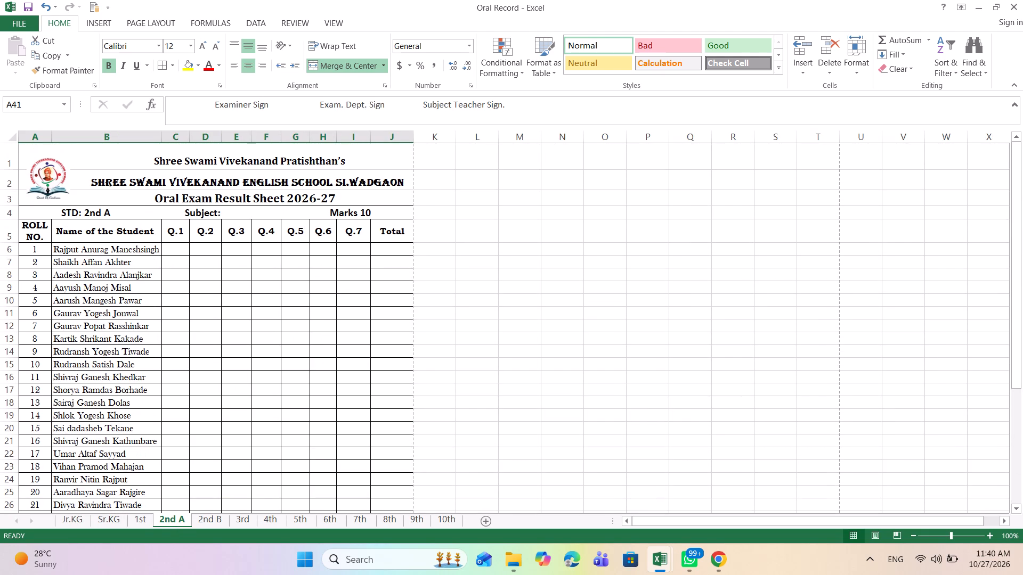
click(75, 333)
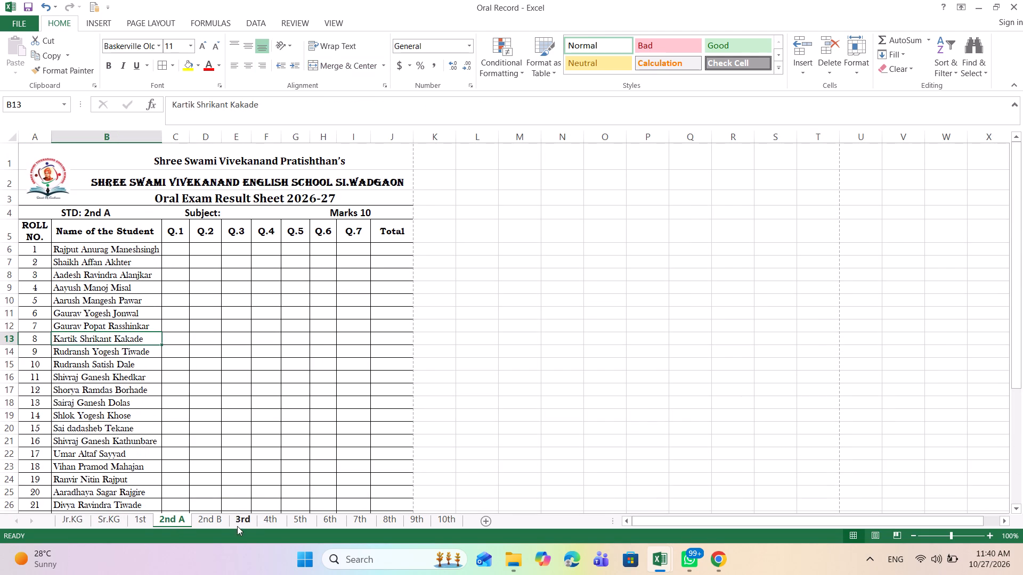
click(246, 520)
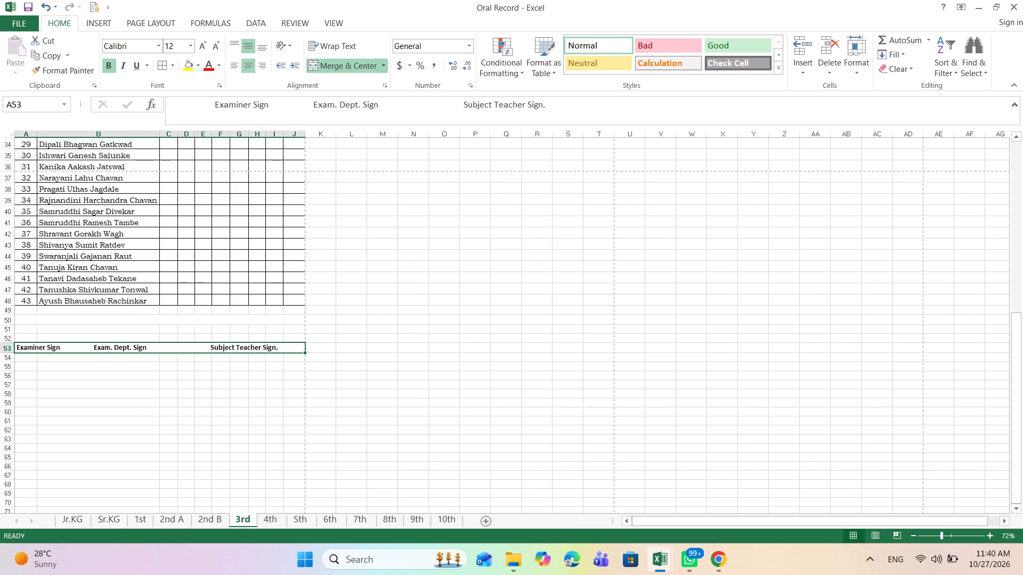
scroll(202, 384, up, 8)
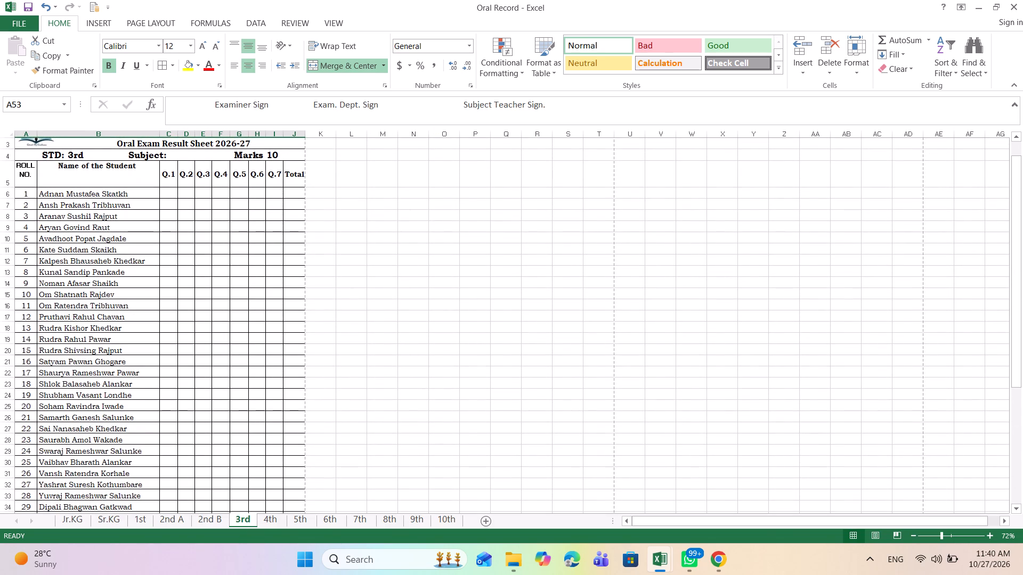
scroll(228, 296, up, 3)
scroll(228, 296, down, 6)
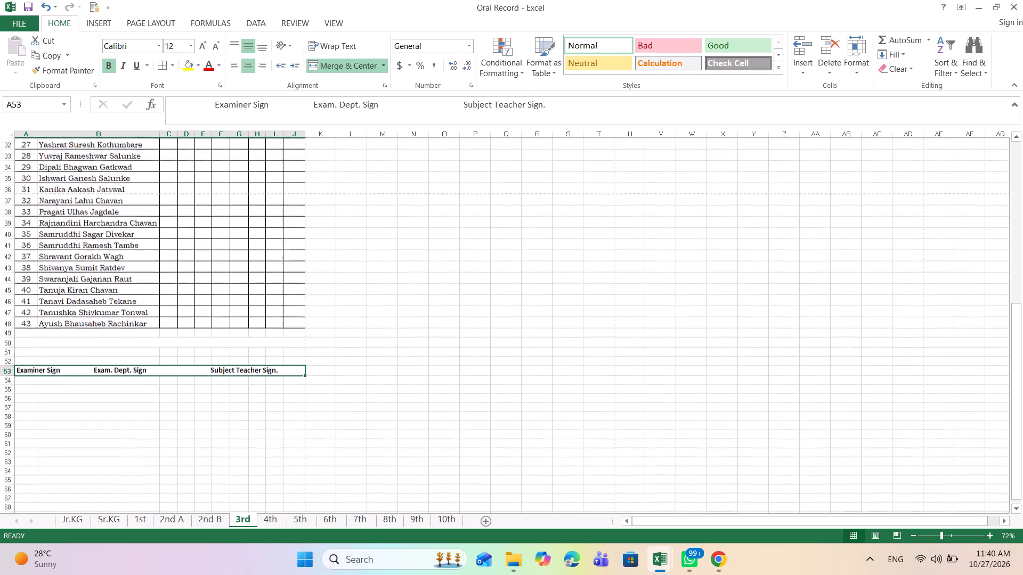
scroll(228, 296, up, 6)
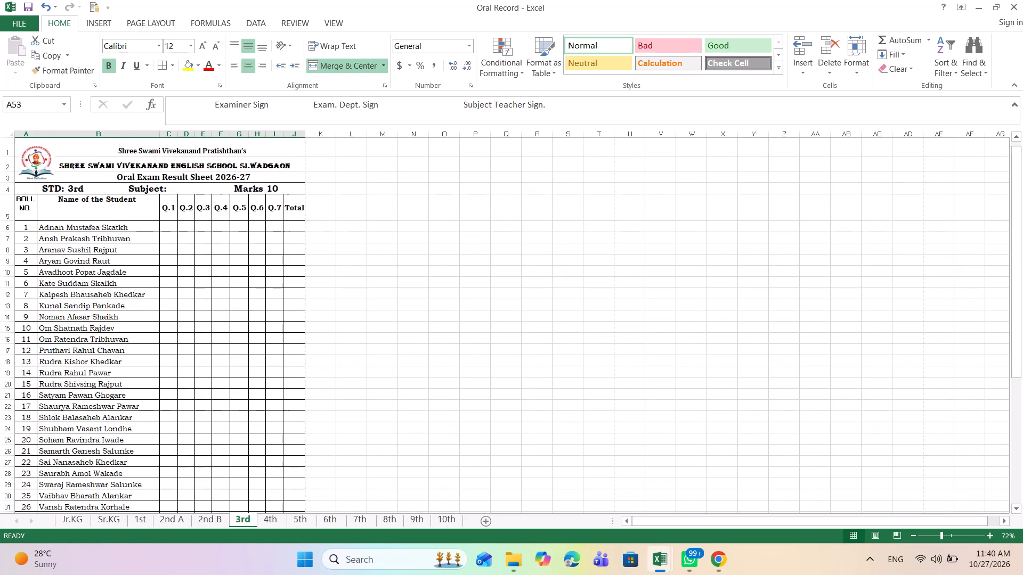
Check the 4th sheet from header to signature line, and look over each sheet from 5th through 10th.
click(273, 522)
scroll(176, 362, up, 4)
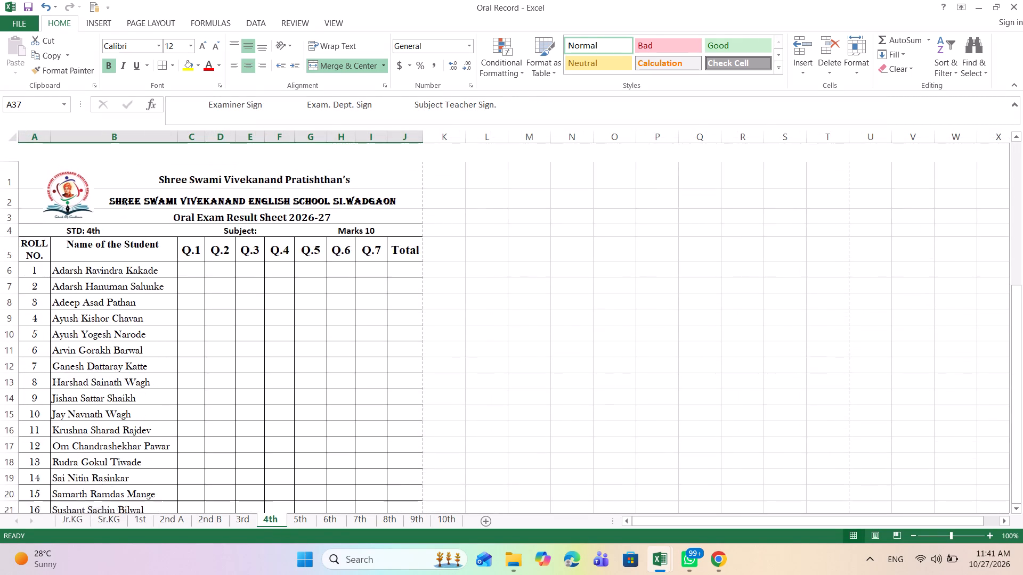
scroll(176, 362, up, 4)
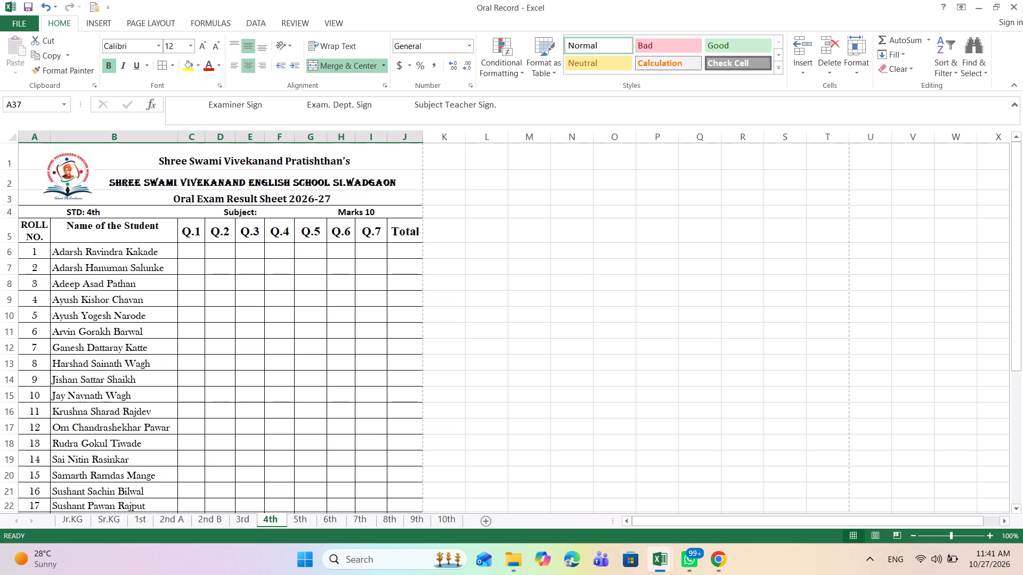
scroll(237, 412, down, 4)
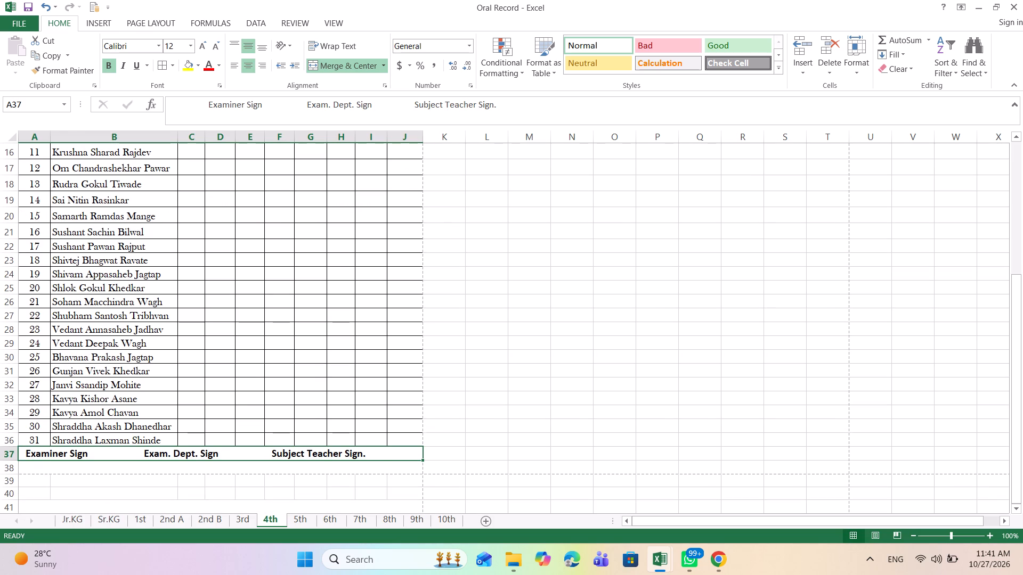
click(74, 454)
click(298, 519)
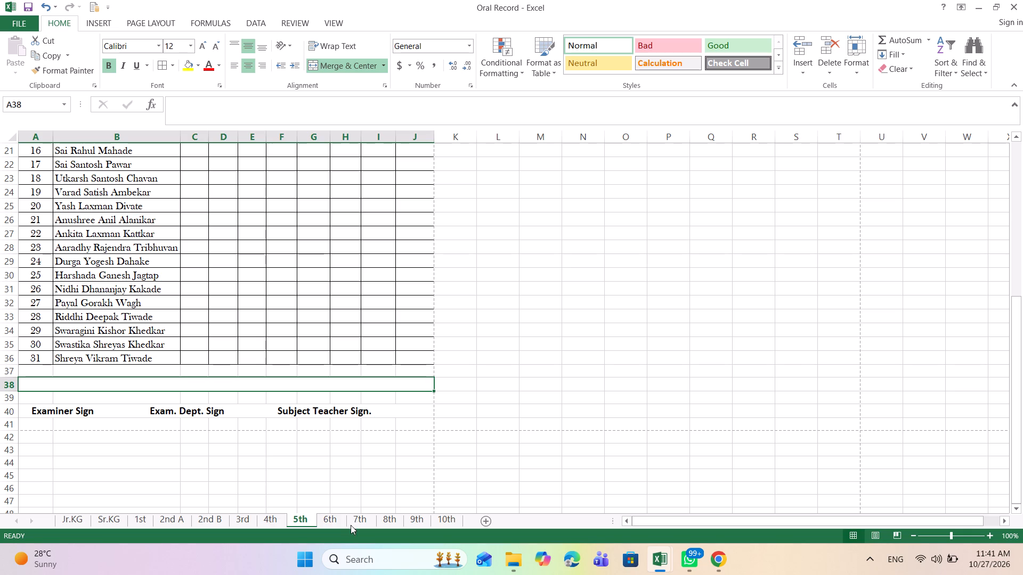
click(333, 520)
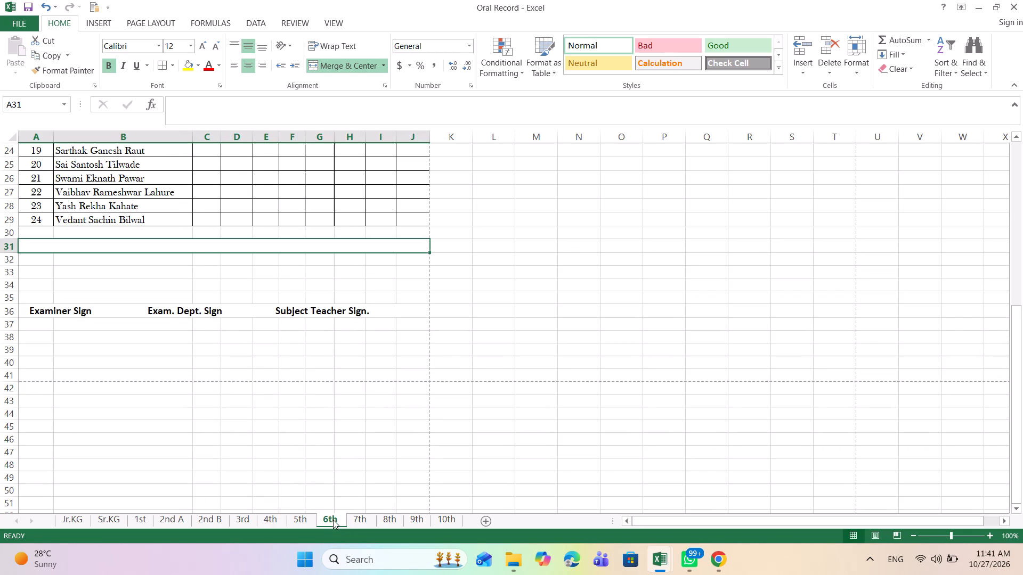
click(372, 521)
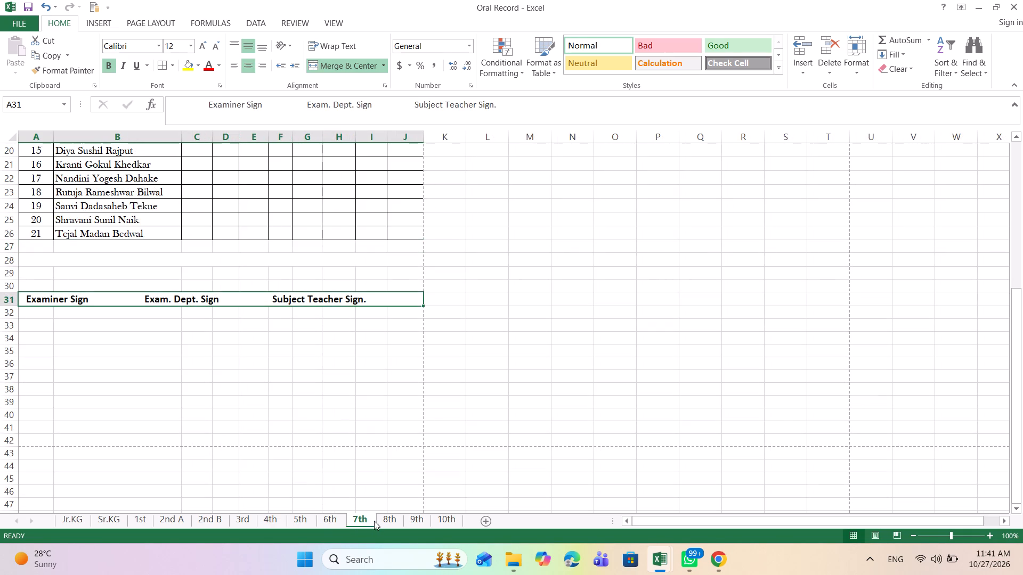
click(385, 519)
click(421, 519)
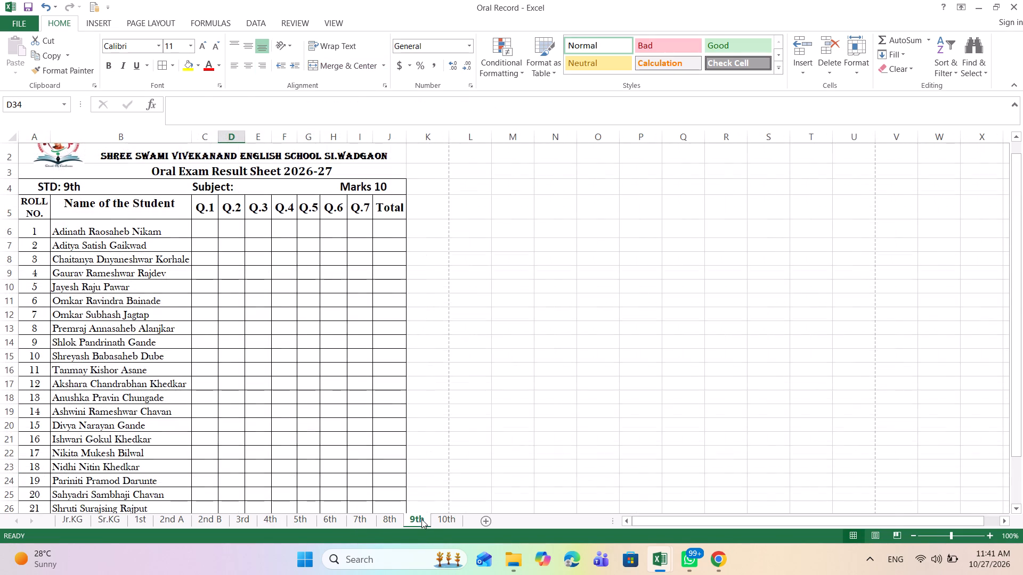
click(436, 514)
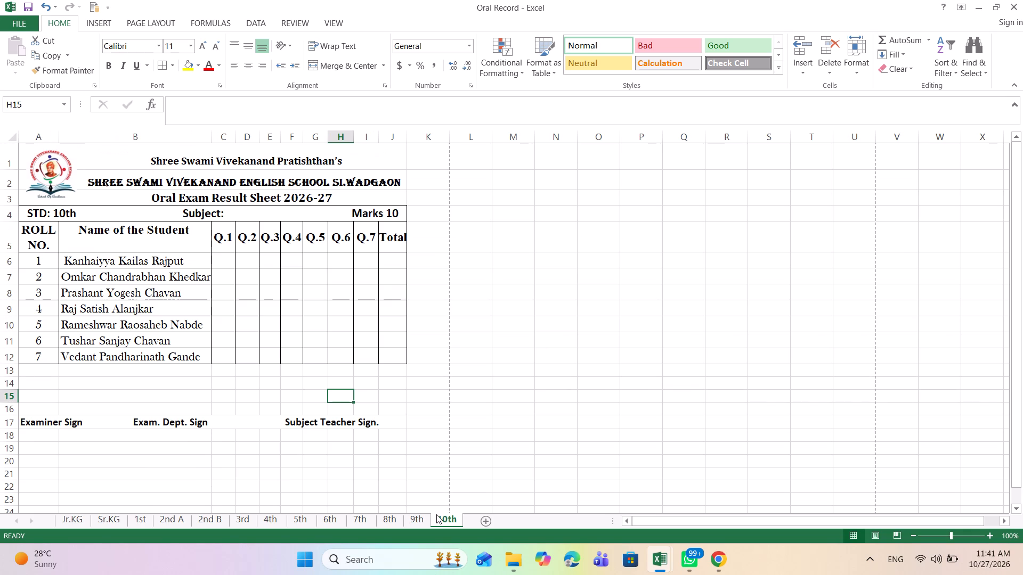
scroll(436, 514, up, 3)
On the 10th sheet, fine-tune the Total column's width so it just fits its heading.
drag(406, 136, 411, 137)
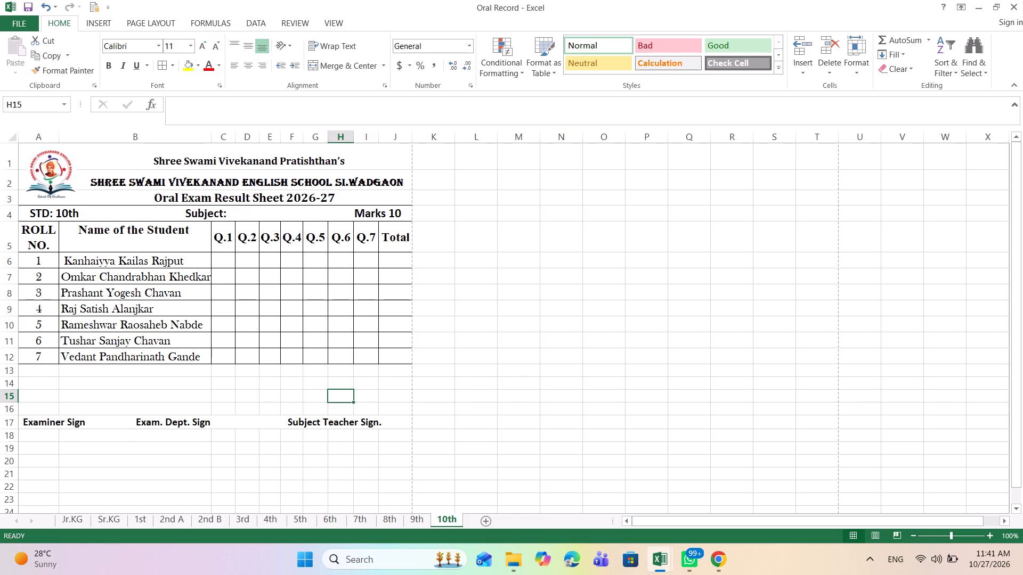
drag(411, 137, 403, 136)
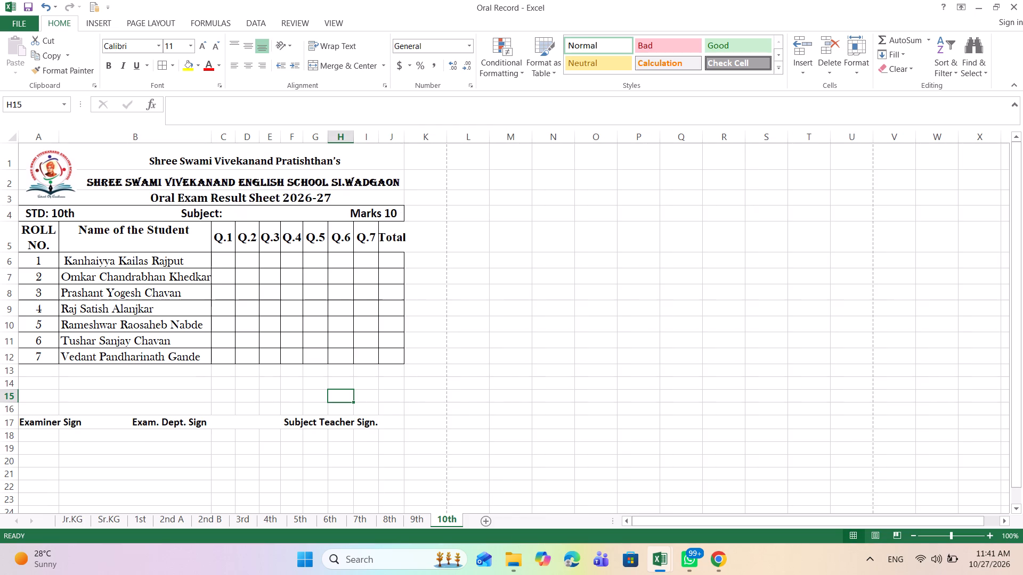
click(402, 136)
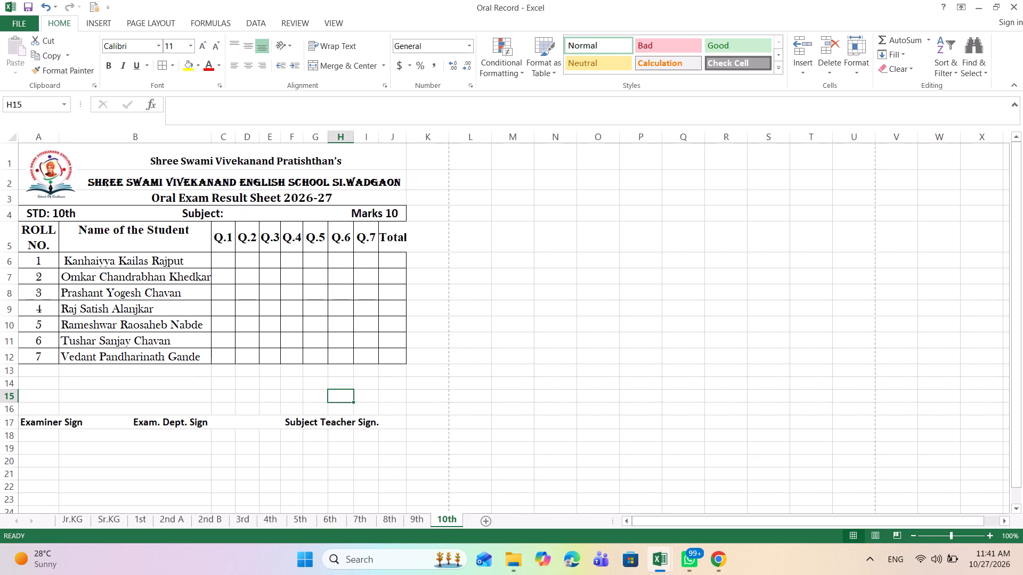
click(404, 137)
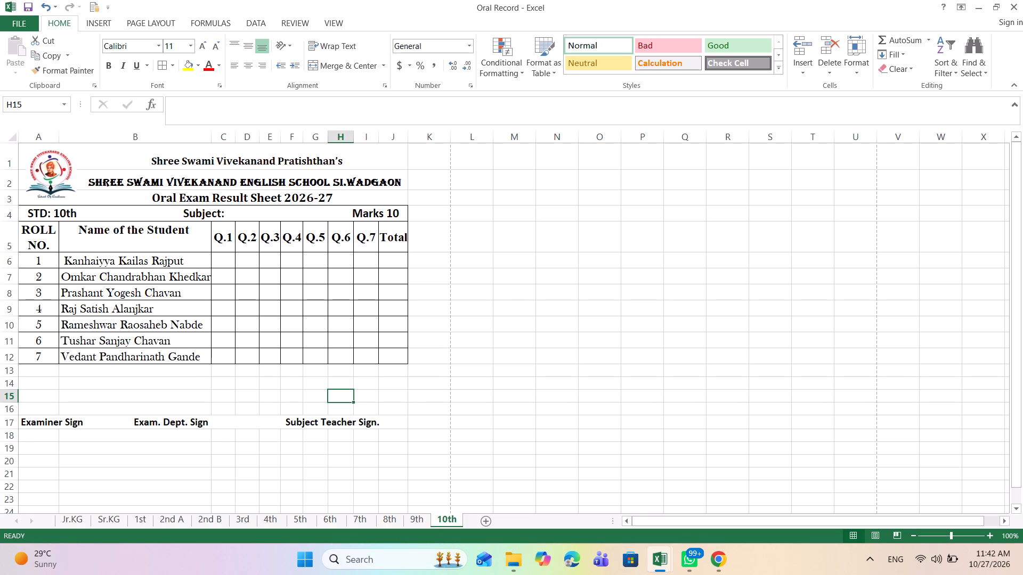
Save the Oral Record workbook.
key(ctrl+s)
key(ctrl+s)
key(ctrl+s)
key(ctrl+s)
key(ctrl+s)
Review the Sr.KG result sheet from the header block and logo through the student rows to the signature line.
click(112, 520)
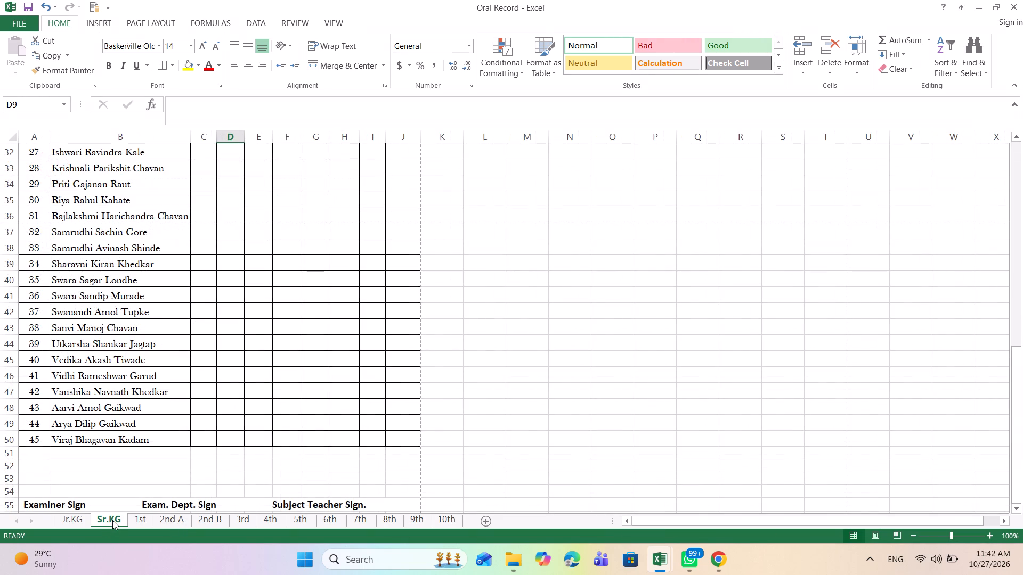
scroll(112, 520, up, 5)
scroll(180, 305, up, 3)
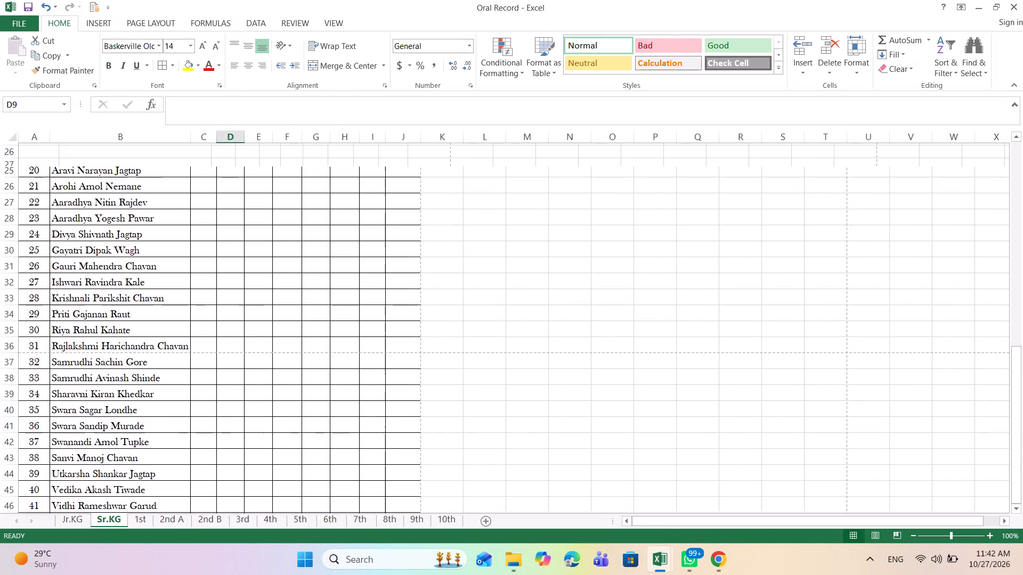
scroll(180, 305, up, 6)
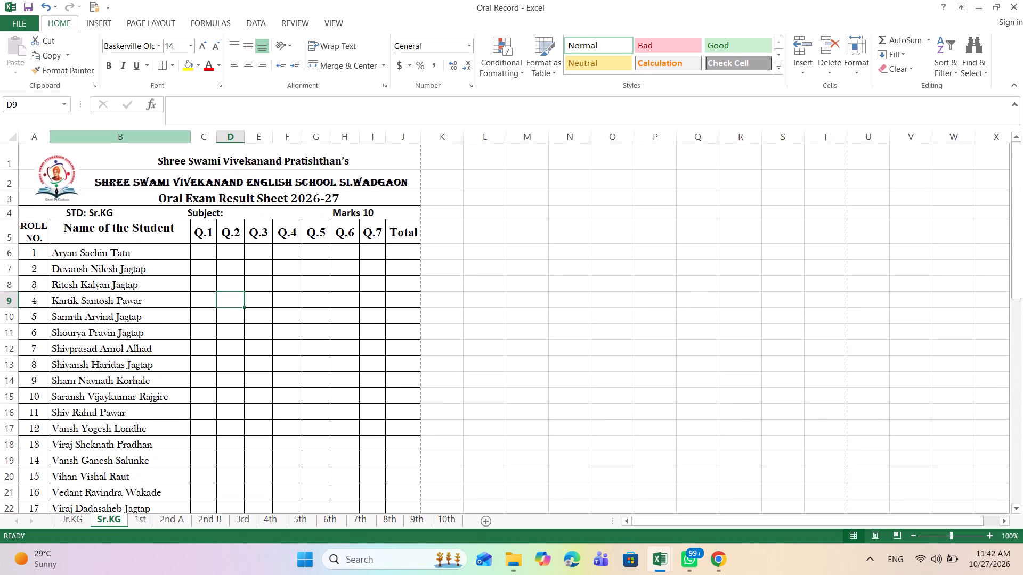
click(52, 176)
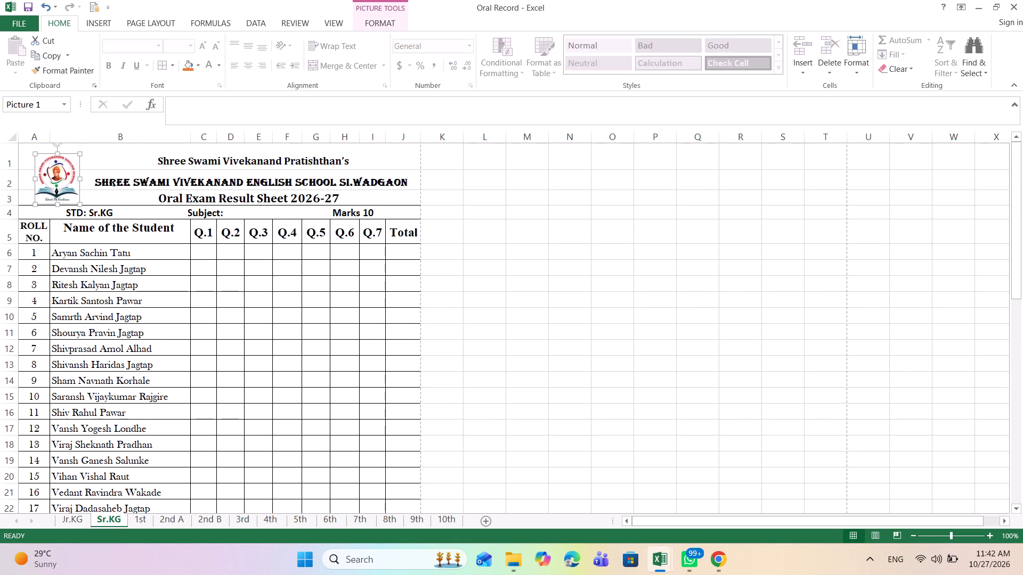
click(176, 284)
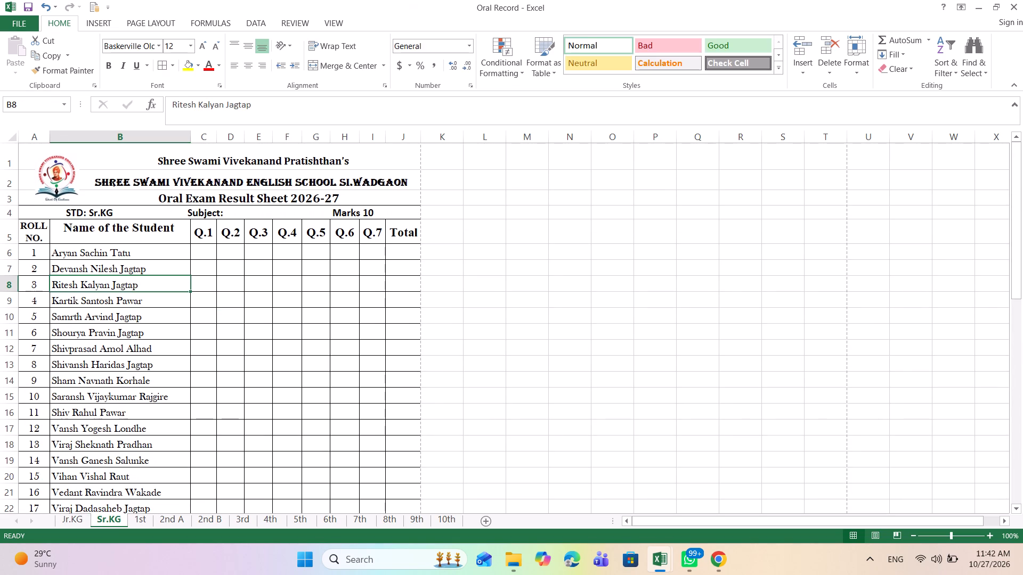
scroll(237, 359, down, 3)
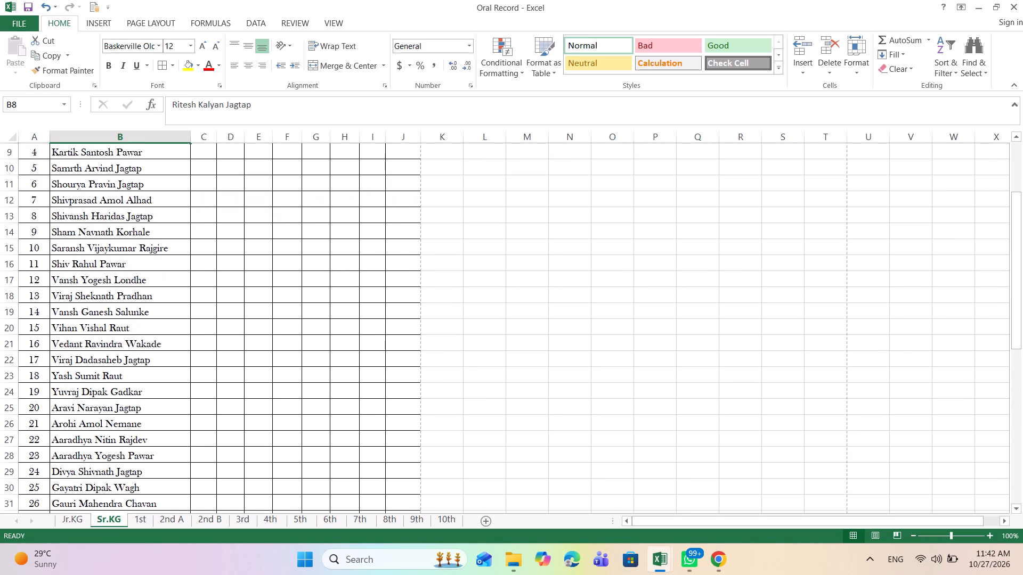
scroll(237, 359, down, 6)
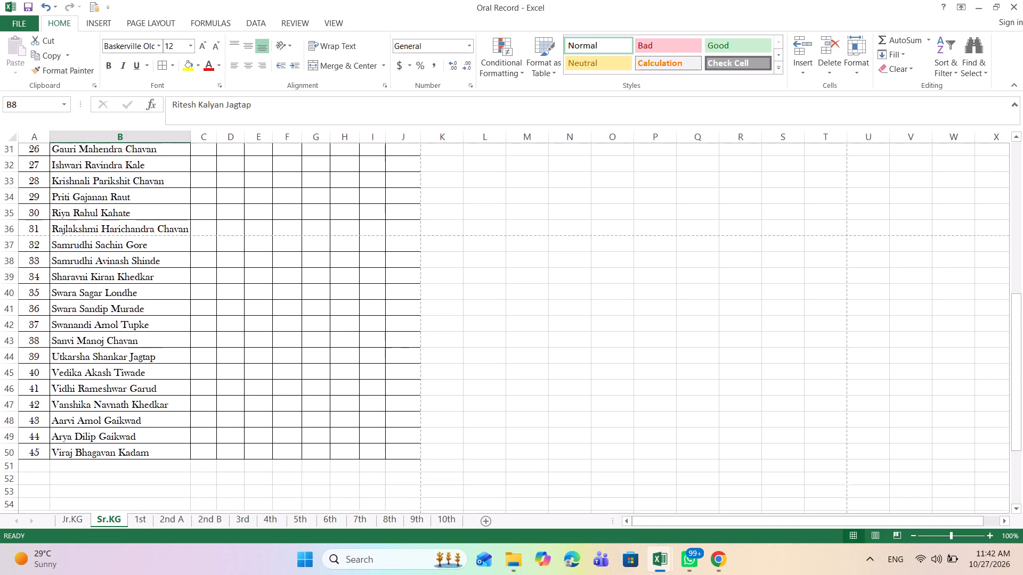
scroll(237, 359, down, 2)
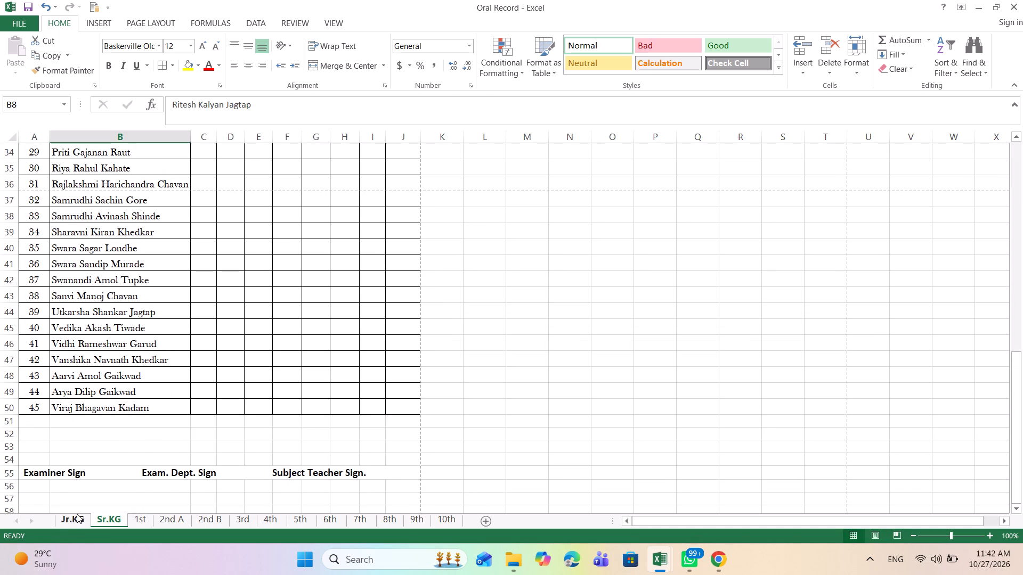
Check the lower student rows and signature line on the Jr.KG and 1st result sheets.
click(77, 514)
scroll(128, 412, down, 4)
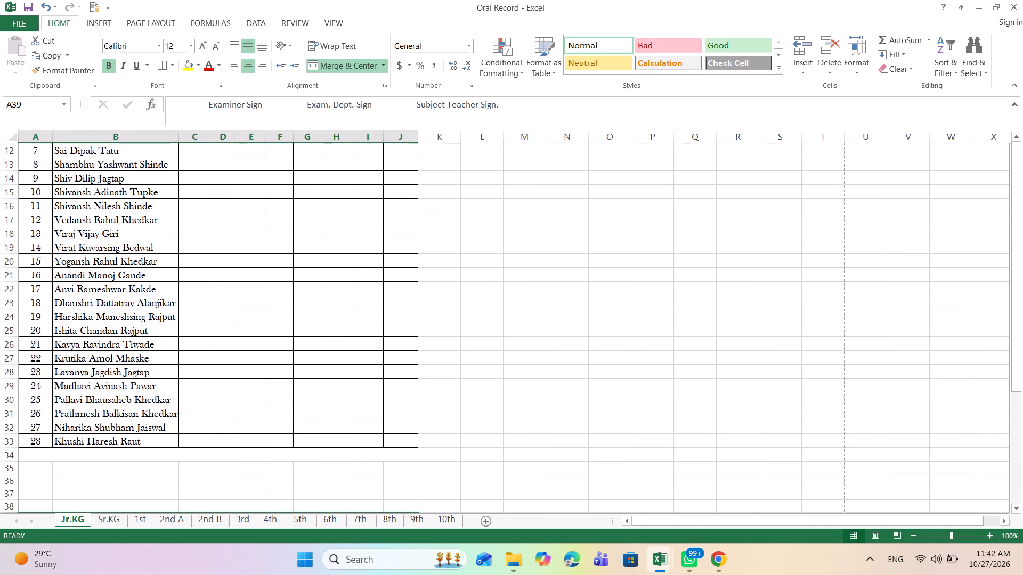
scroll(128, 412, down, 2)
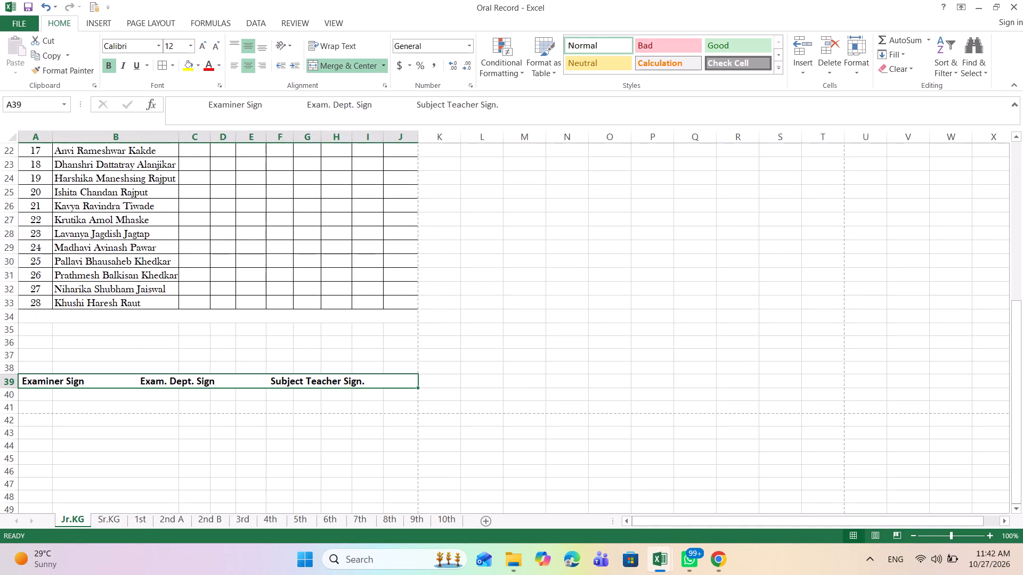
click(140, 519)
scroll(188, 422, down, 2)
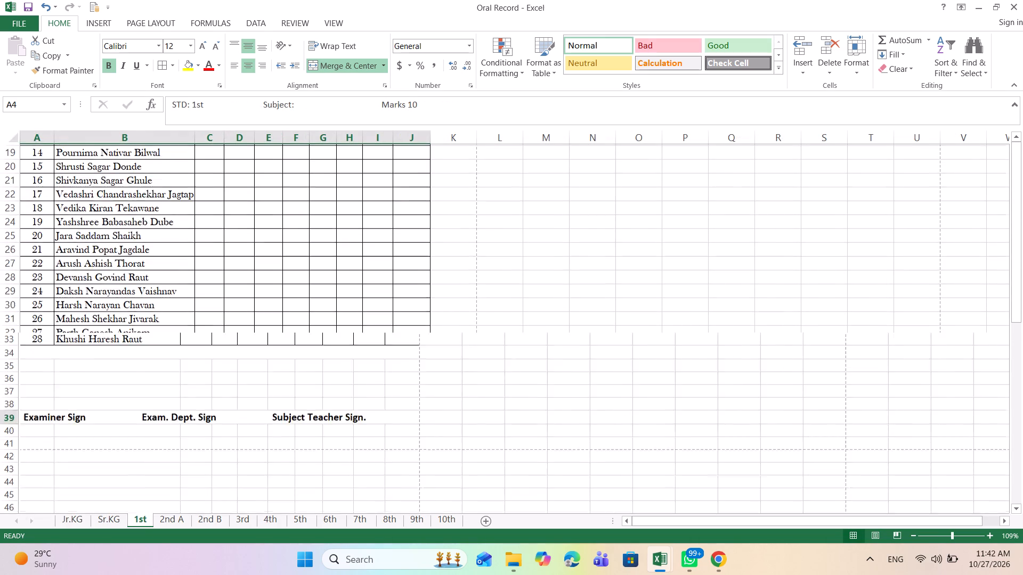
scroll(188, 422, down, 5)
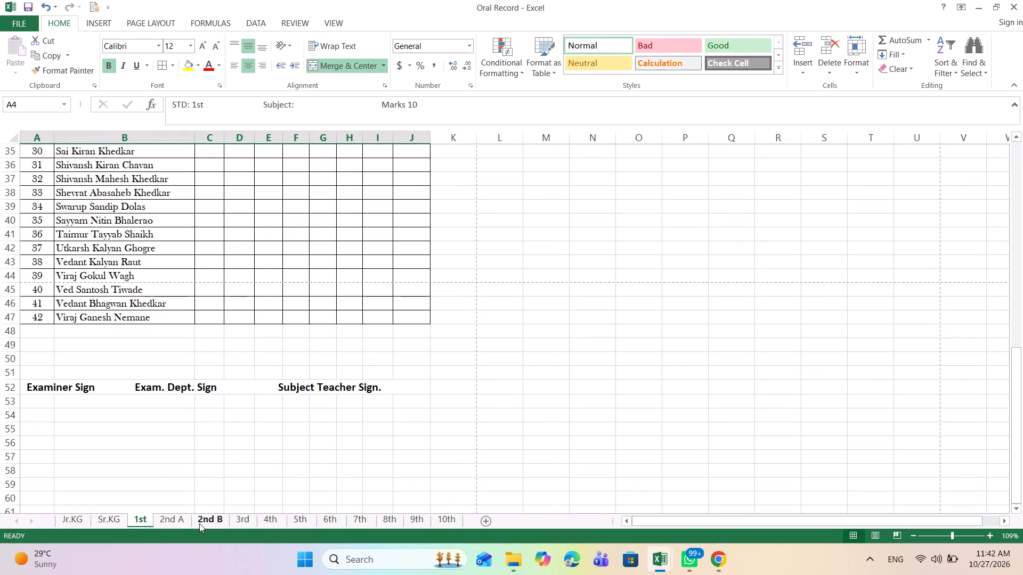
Check the student rows and signature line on the 2nd A, 2nd B and 3rd result sheets.
click(180, 519)
scroll(213, 427, down, 4)
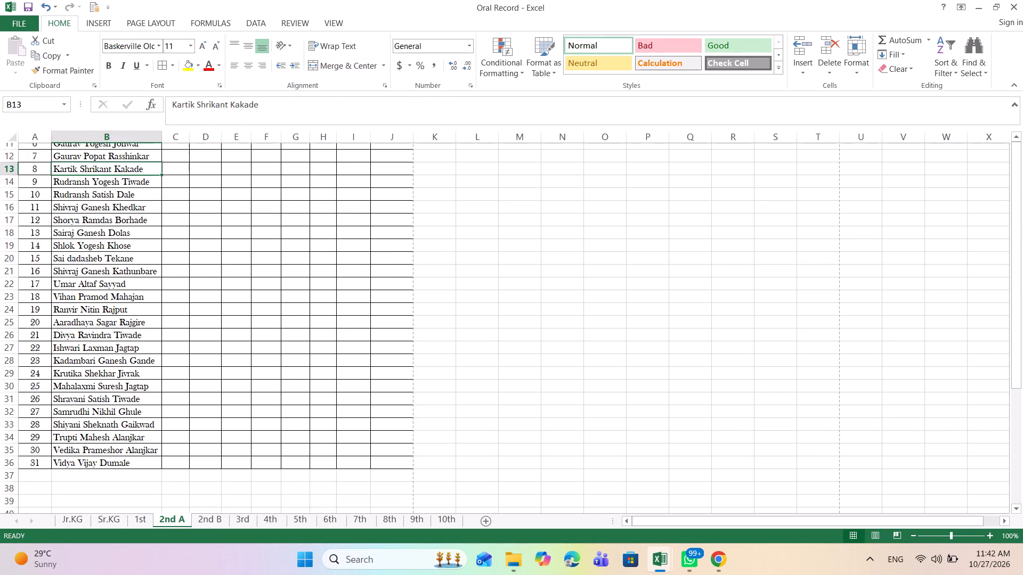
scroll(213, 427, down, 3)
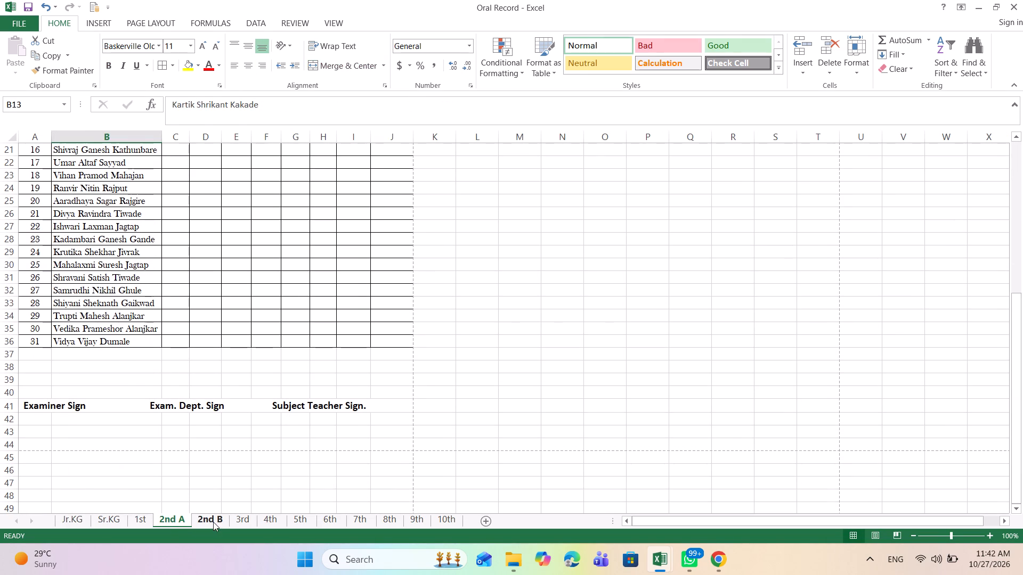
click(213, 522)
scroll(186, 404, down, 4)
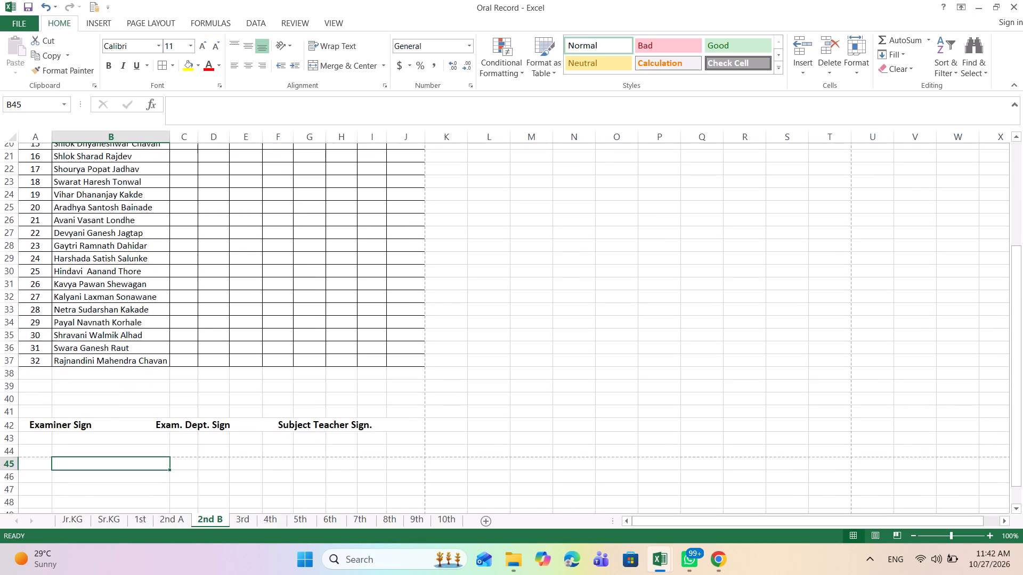
scroll(186, 404, down, 1)
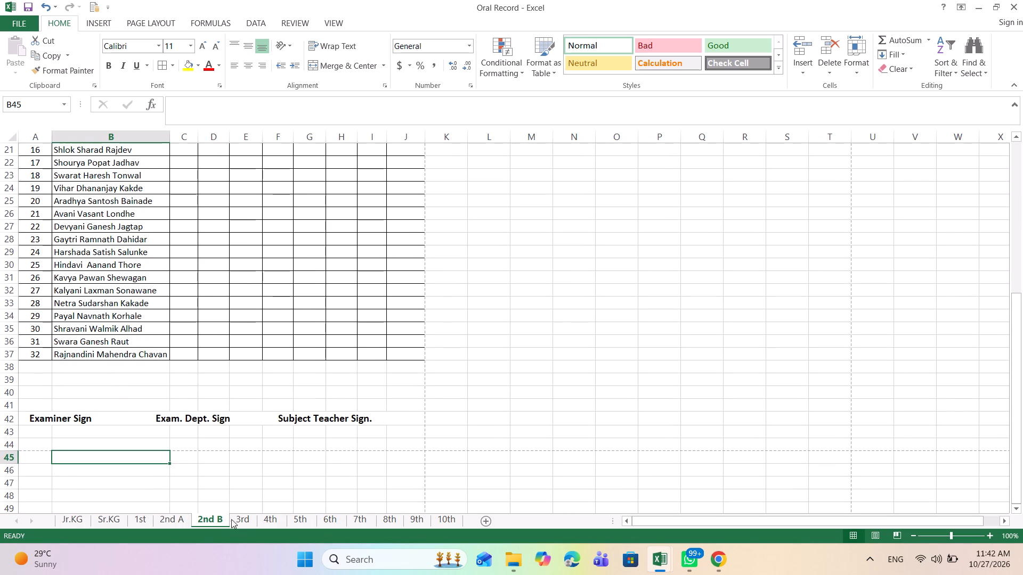
click(241, 518)
scroll(192, 450, down, 1)
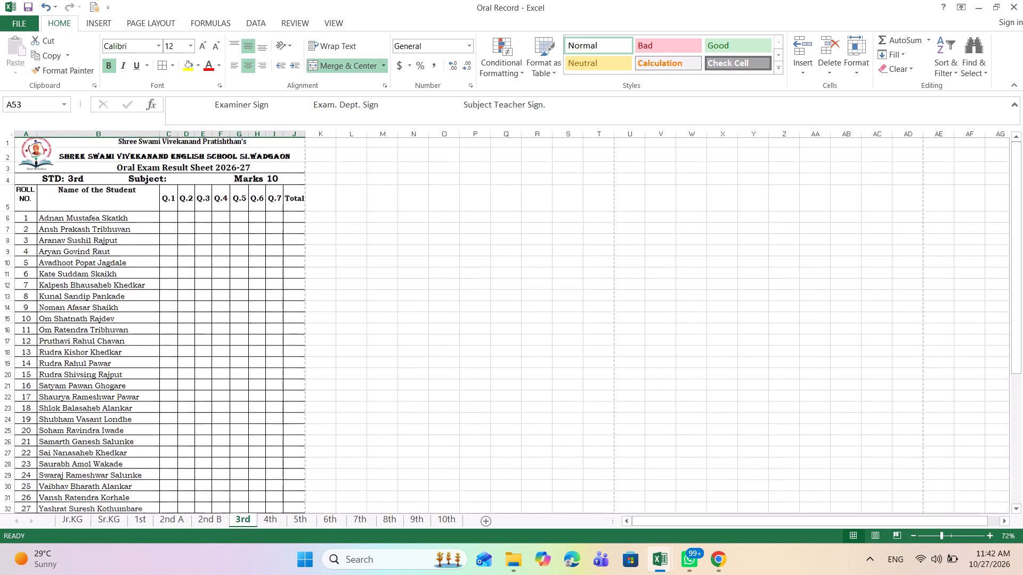
scroll(192, 450, down, 6)
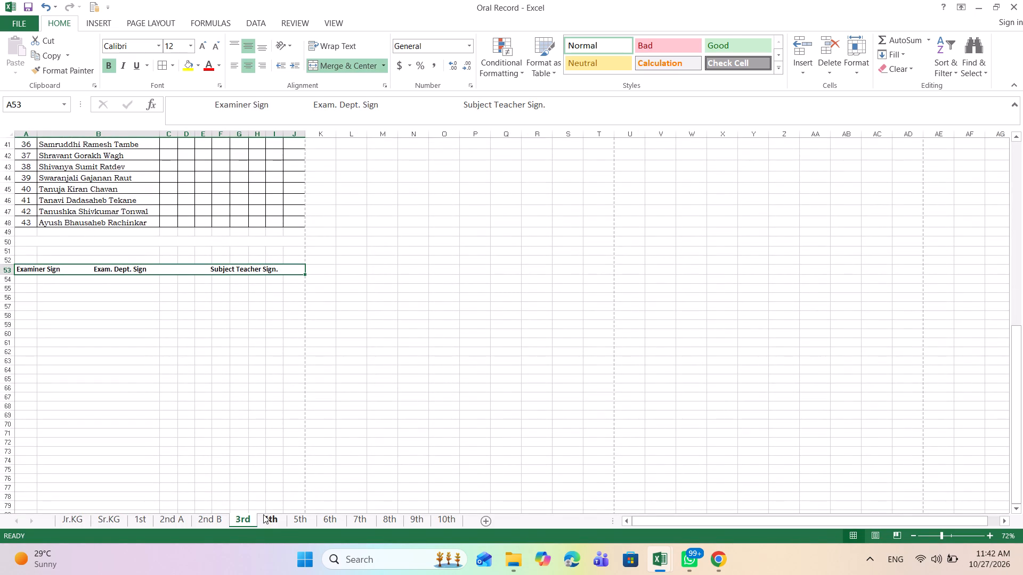
Examine the 4th sheet's header and student rows, and how its signature line sits beneath the last student.
click(278, 520)
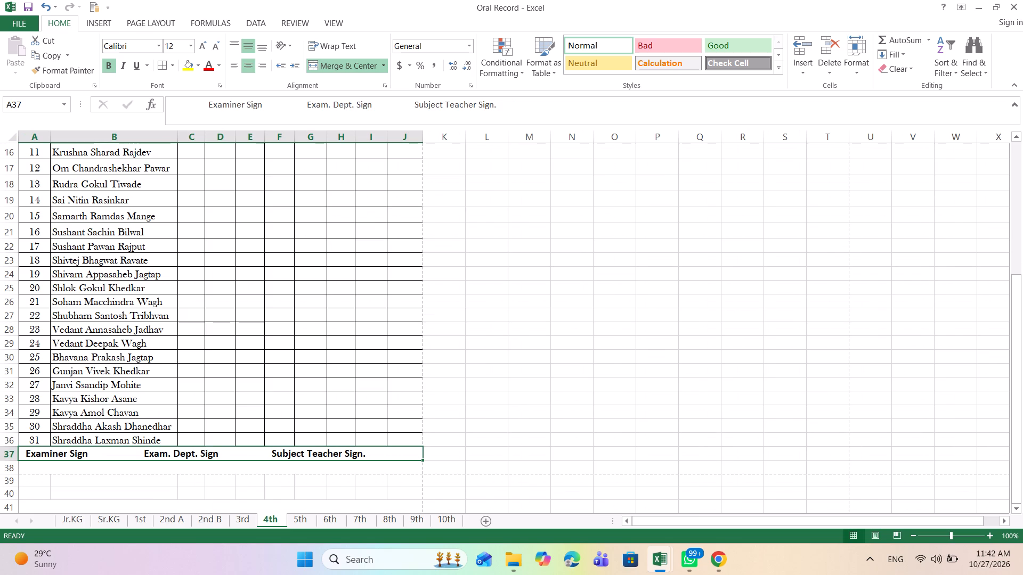
scroll(198, 457, up, 6)
scroll(198, 457, down, 3)
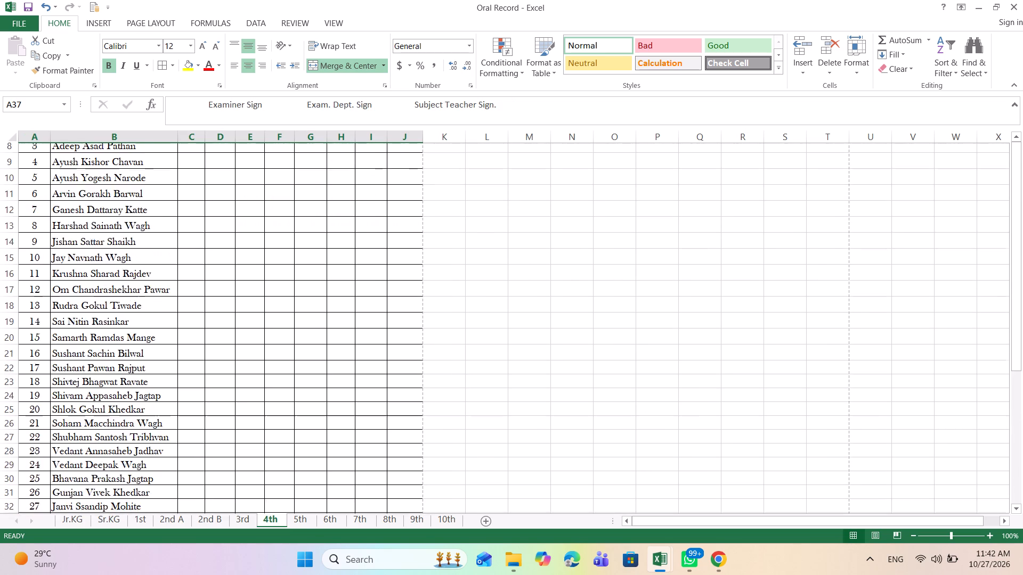
scroll(198, 457, down, 2)
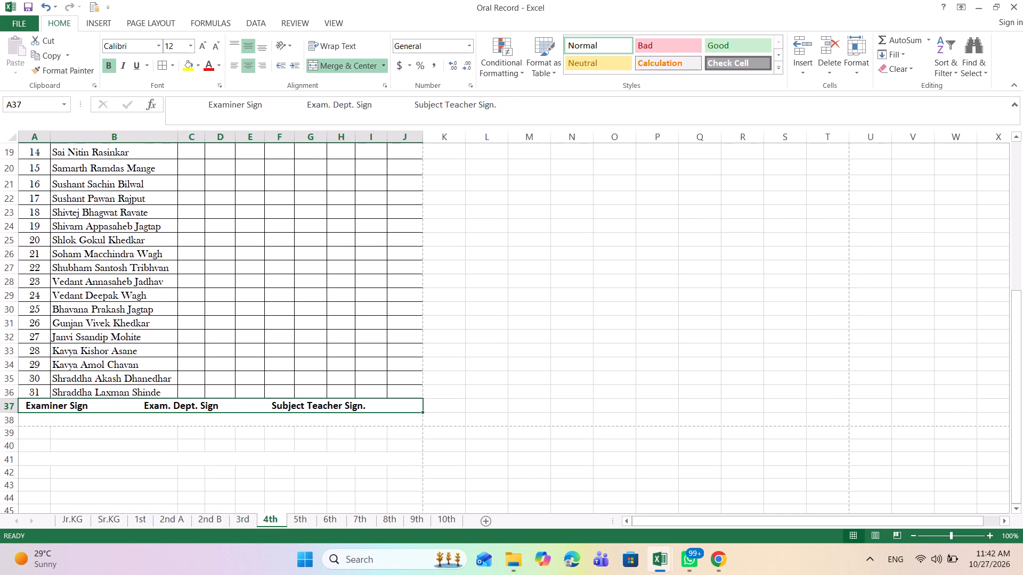
scroll(198, 457, up, 3)
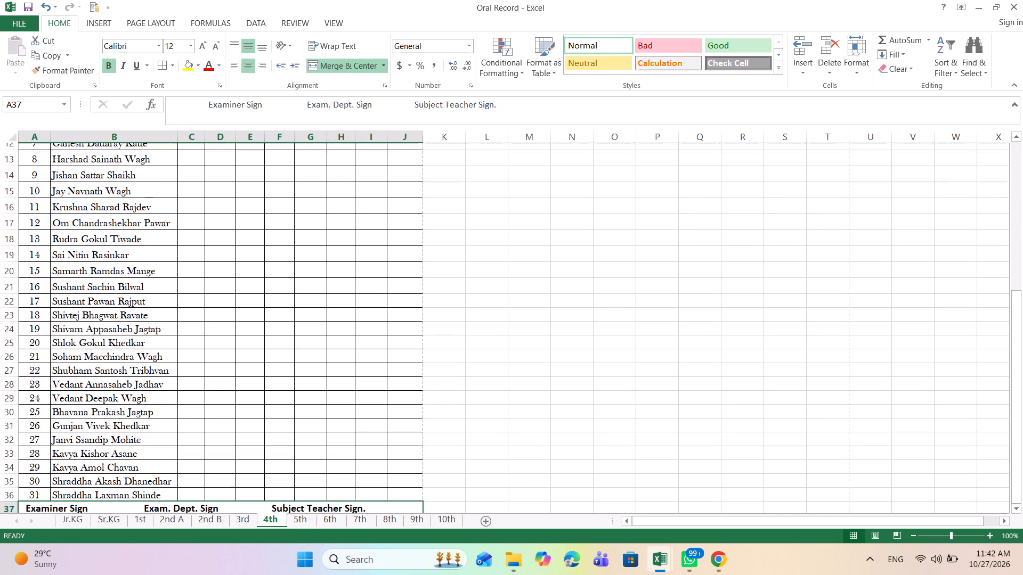
scroll(198, 457, up, 4)
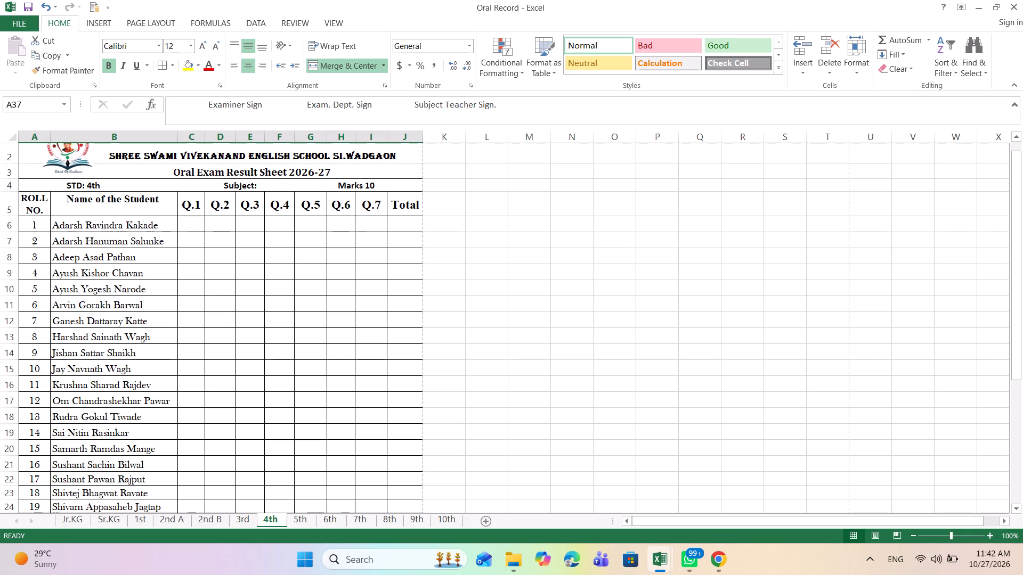
scroll(218, 353, down, 4)
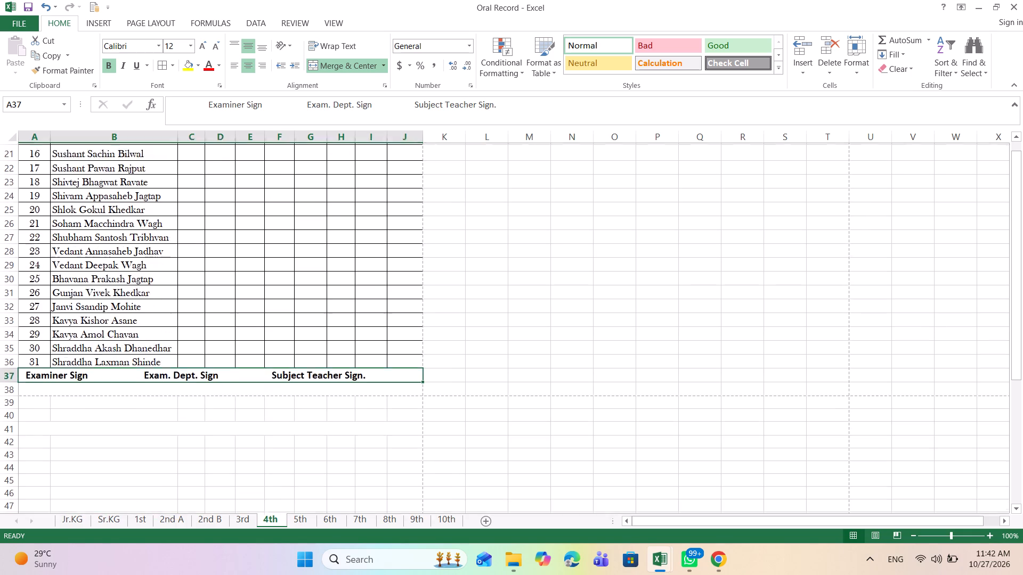
Look over each result sheet from 5th through 10th, checking the student rows and the signature line.
click(302, 519)
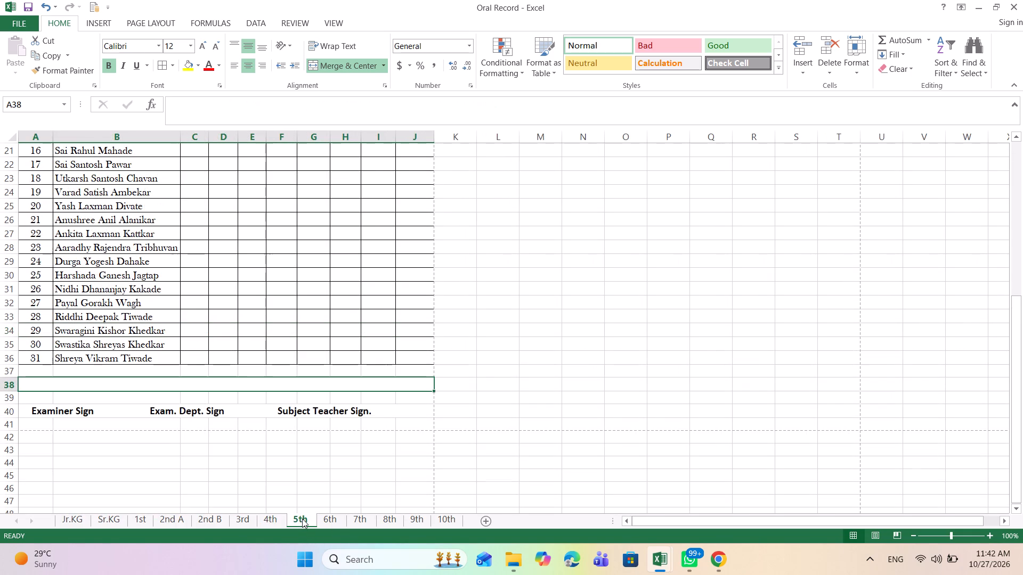
click(335, 523)
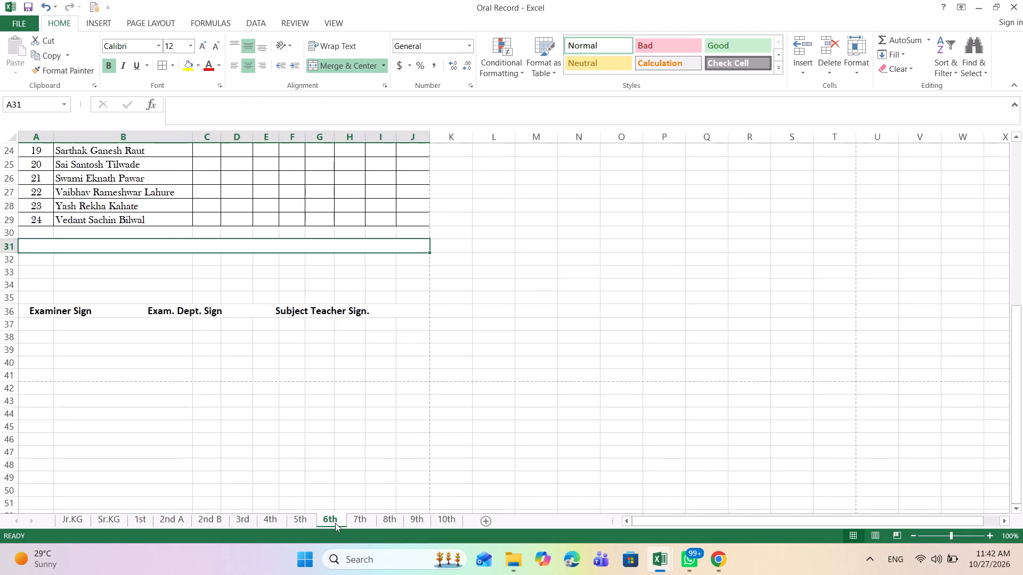
click(352, 517)
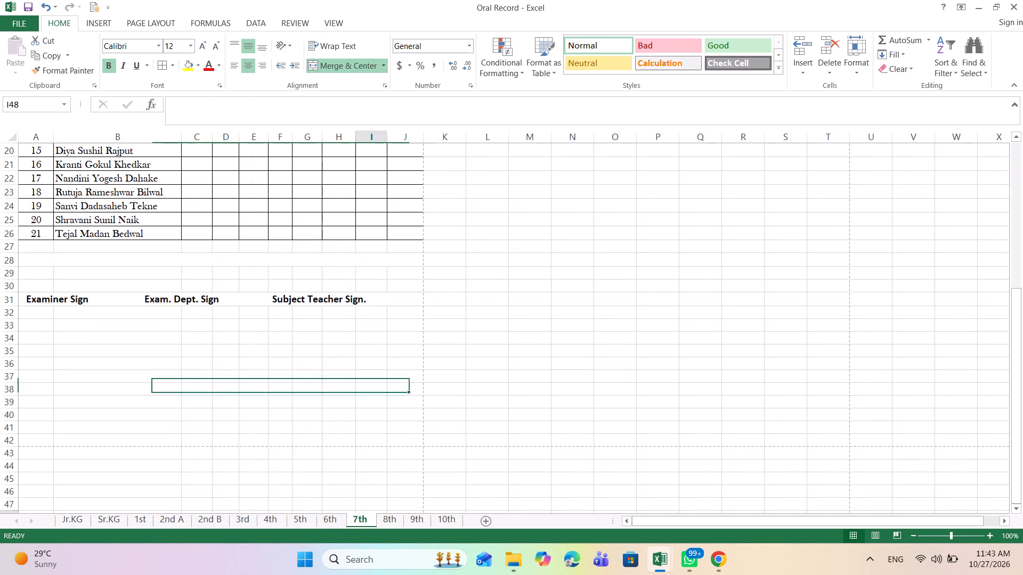
click(384, 513)
click(391, 516)
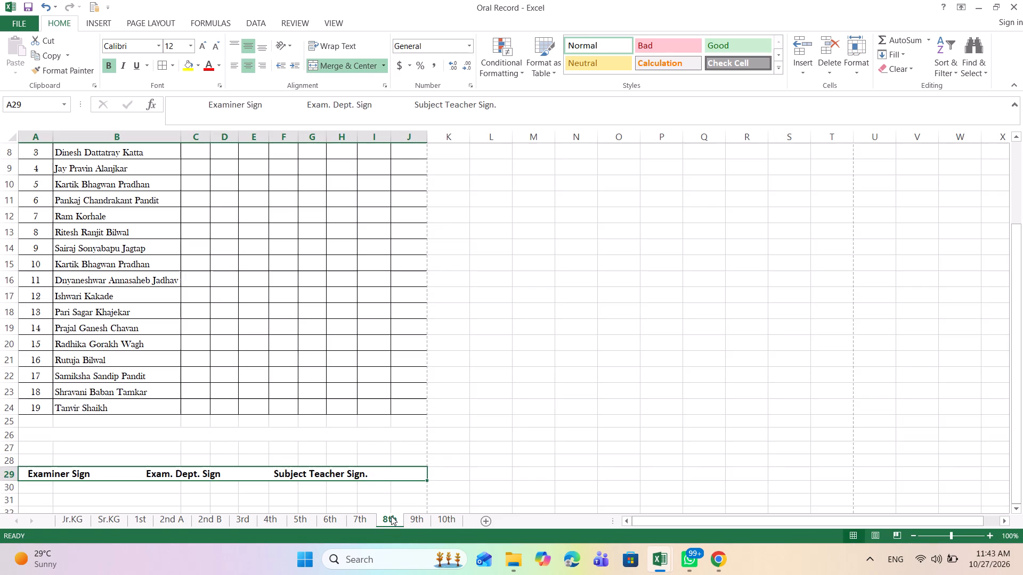
click(417, 521)
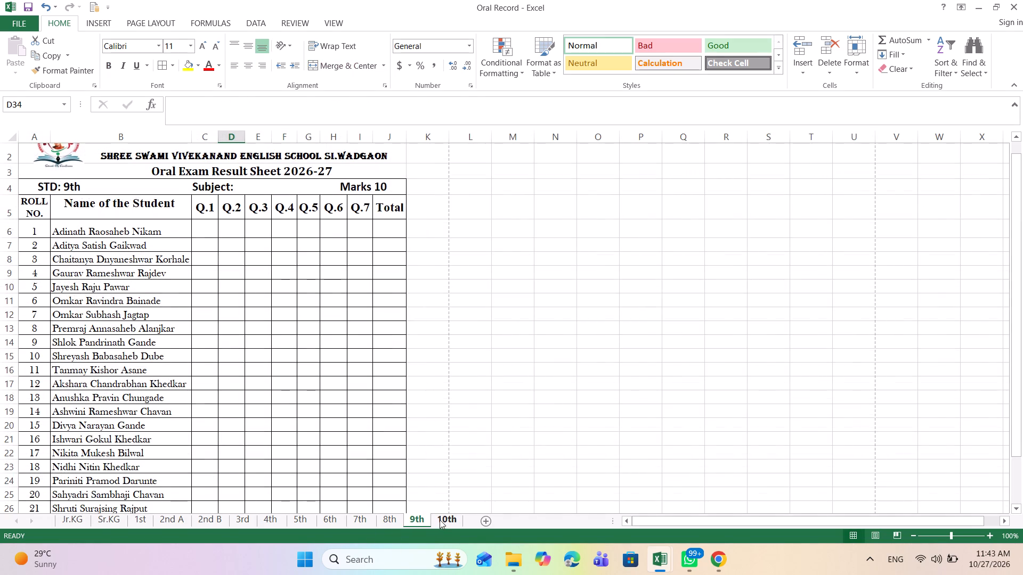
click(440, 520)
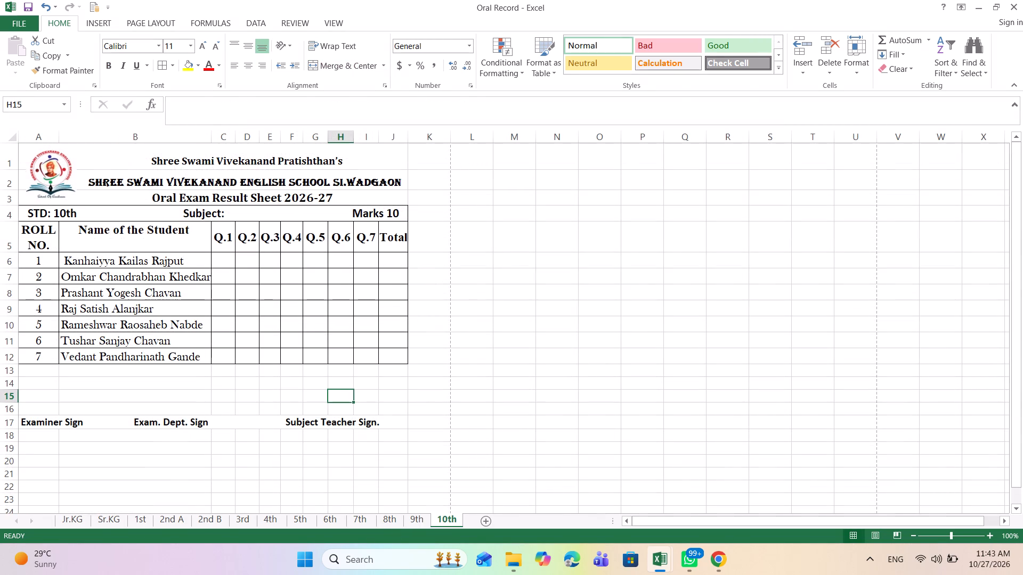
scroll(333, 443, up, 4)
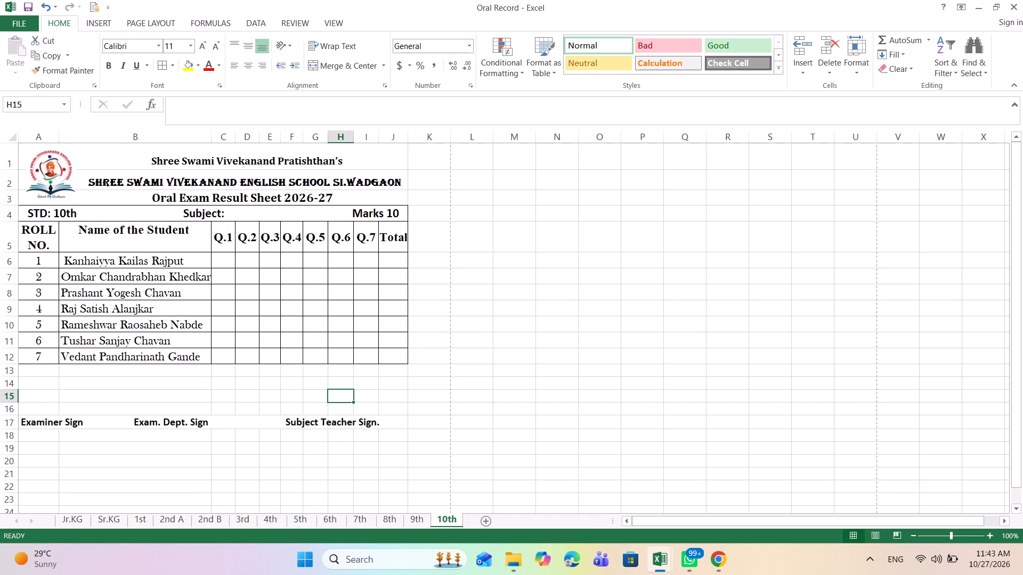
Return to the Jr.KG sheet's header block and select the first student's Q.1 cell.
click(76, 523)
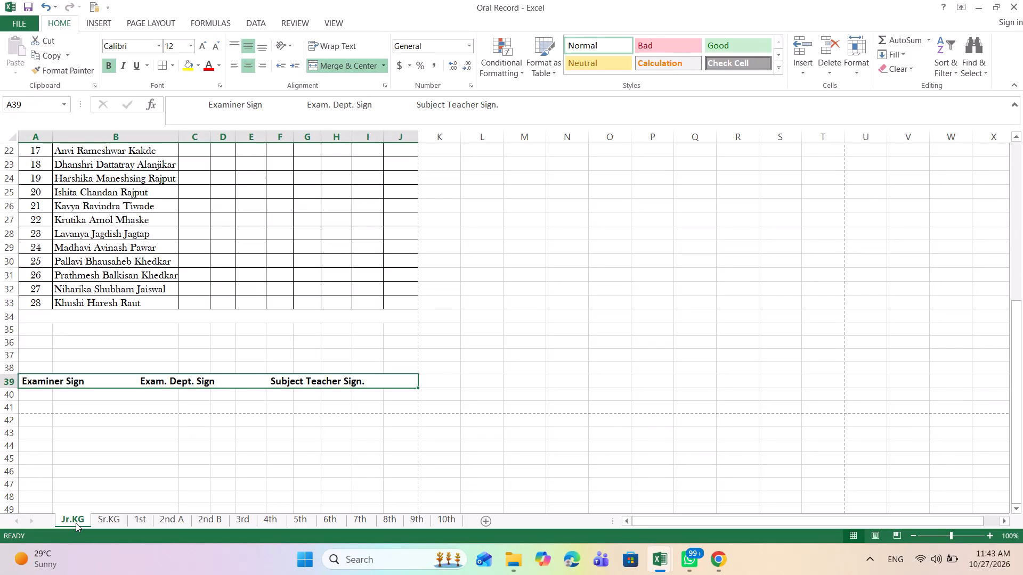
scroll(174, 343, up, 4)
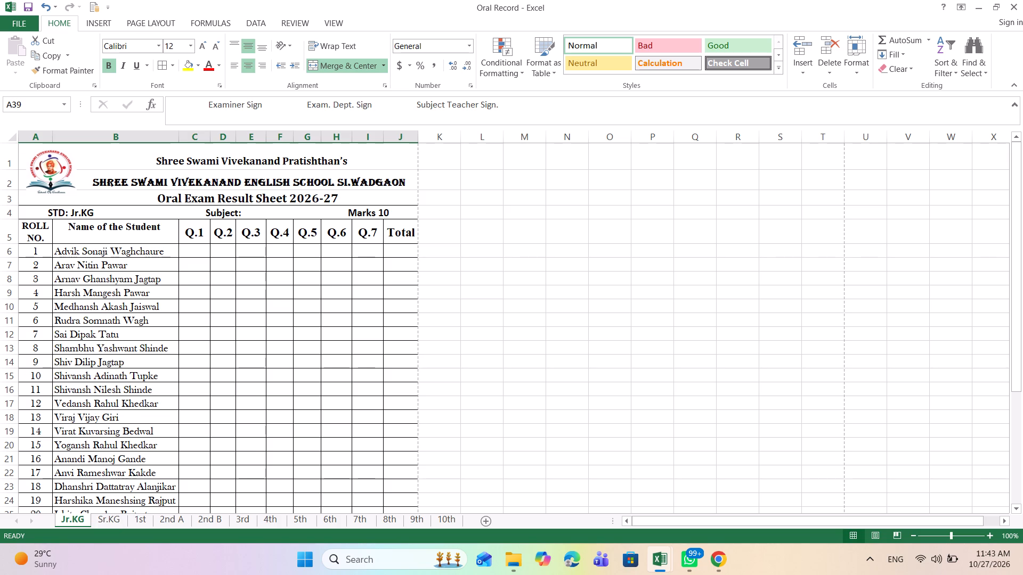
click(284, 285)
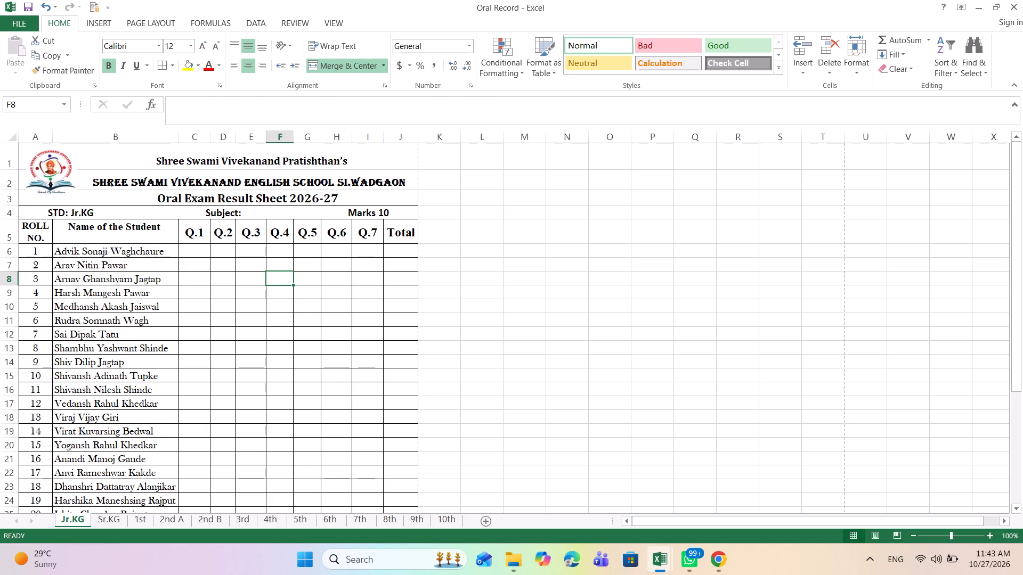
click(190, 254)
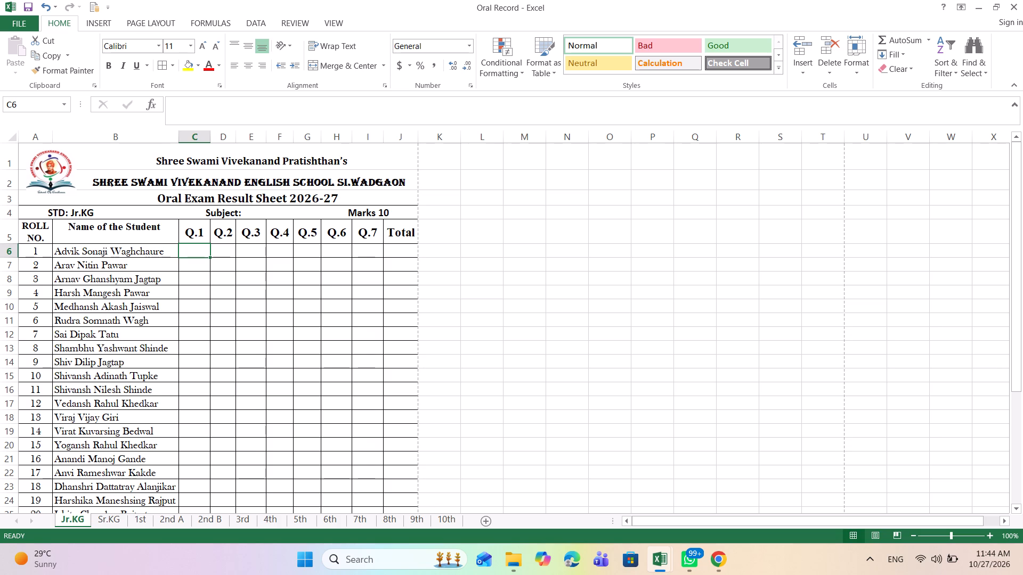
Examine the 8th sheet's title lines, STD, Subject and Marks line, column headings, student rows and signature line.
click(389, 516)
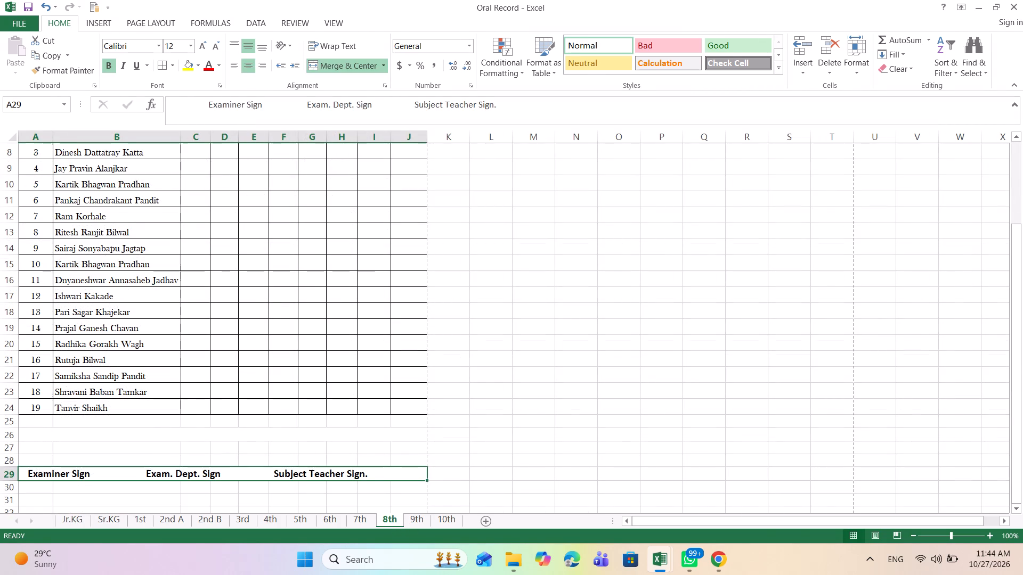
scroll(297, 355, up, 5)
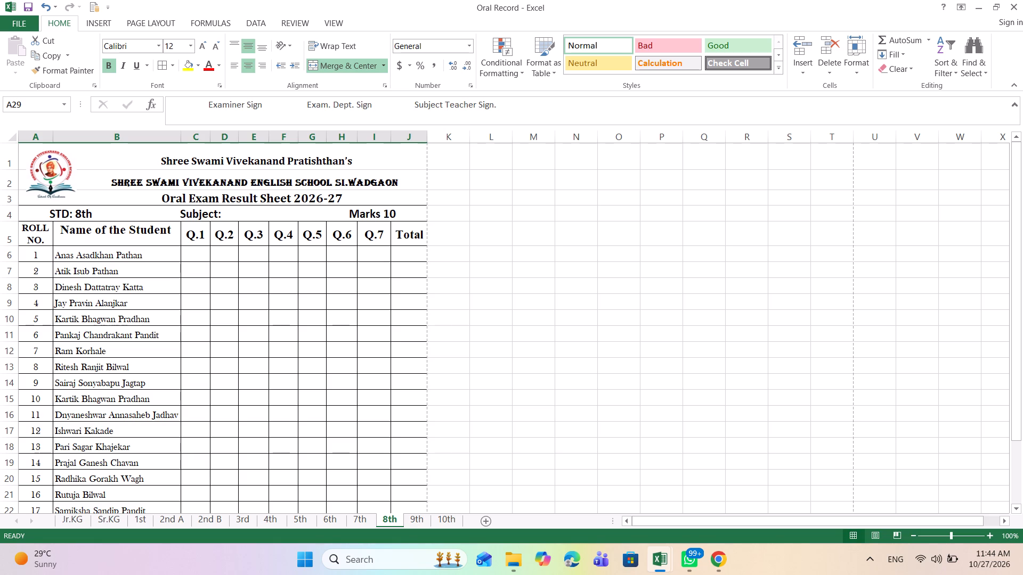
click(89, 295)
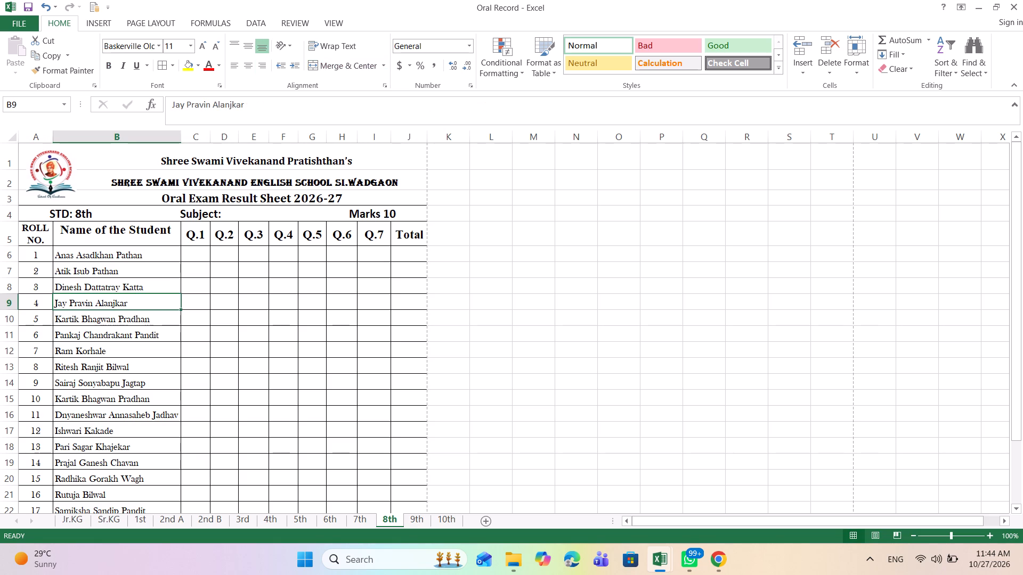
click(91, 230)
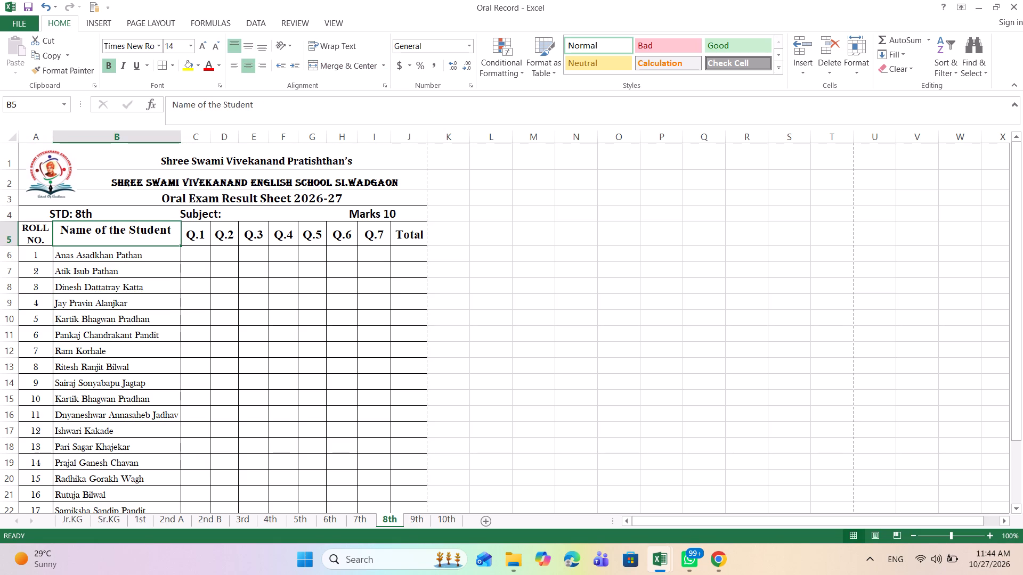
click(74, 209)
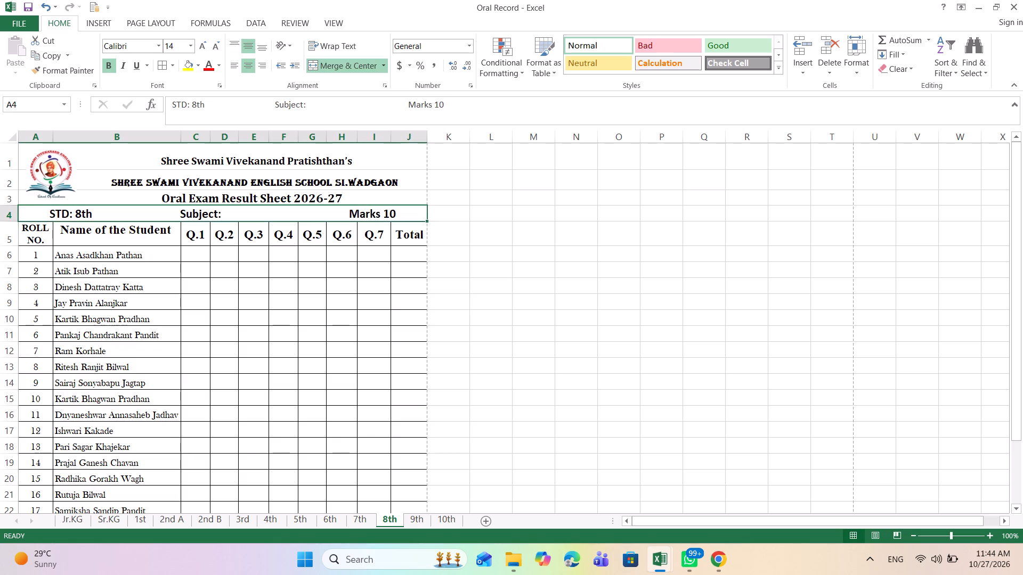
click(148, 180)
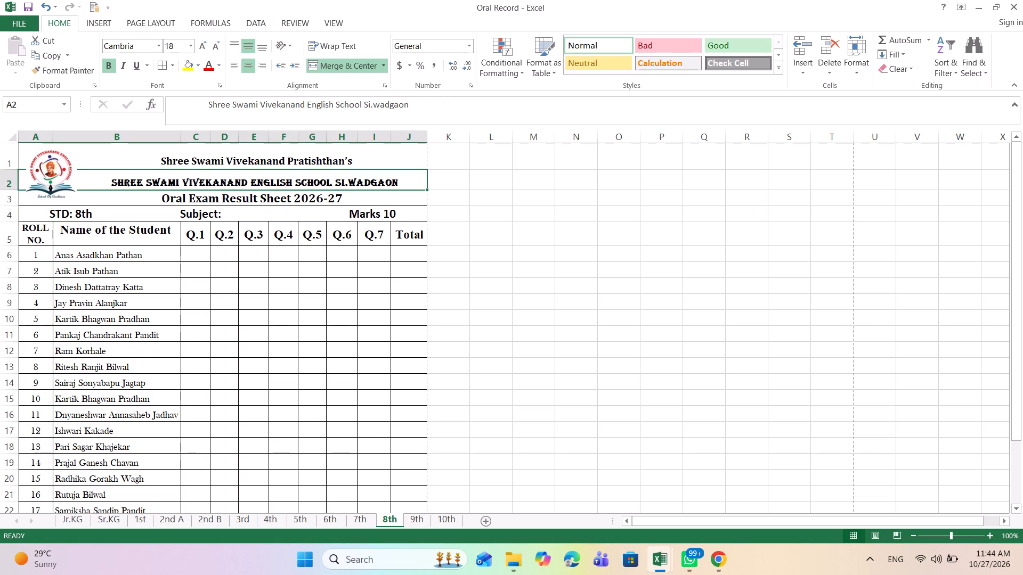
click(178, 162)
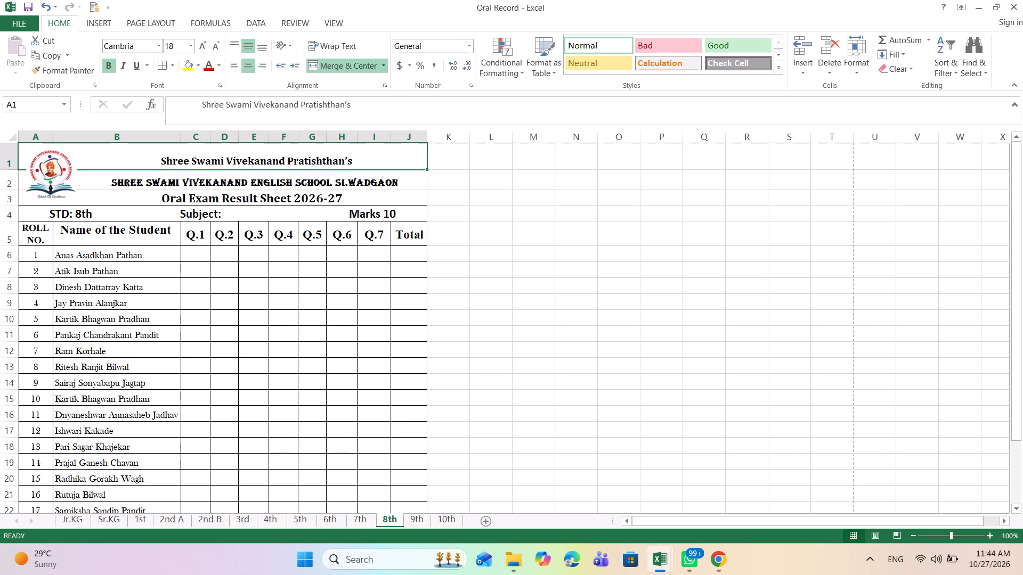
click(188, 201)
click(191, 220)
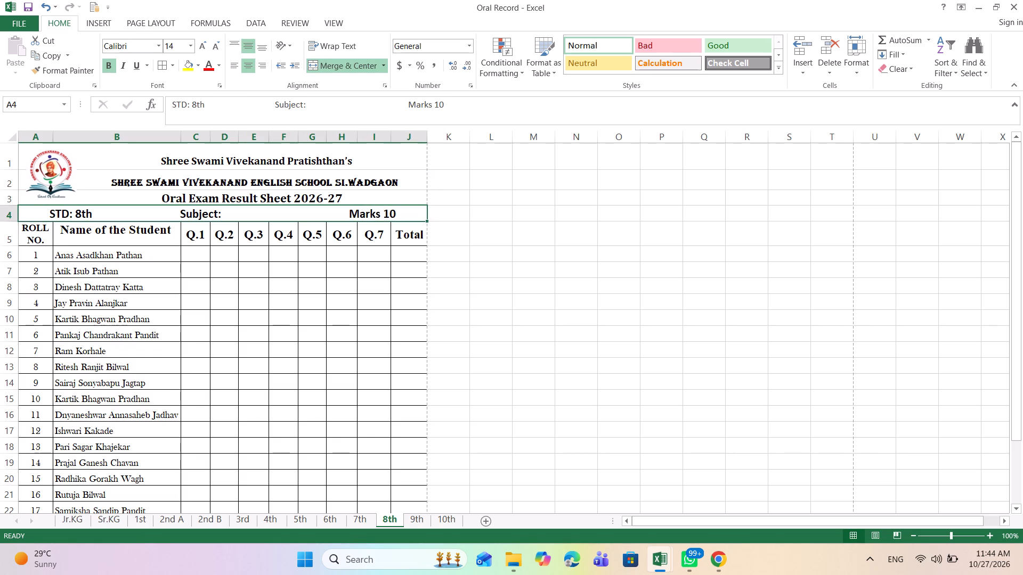
click(143, 233)
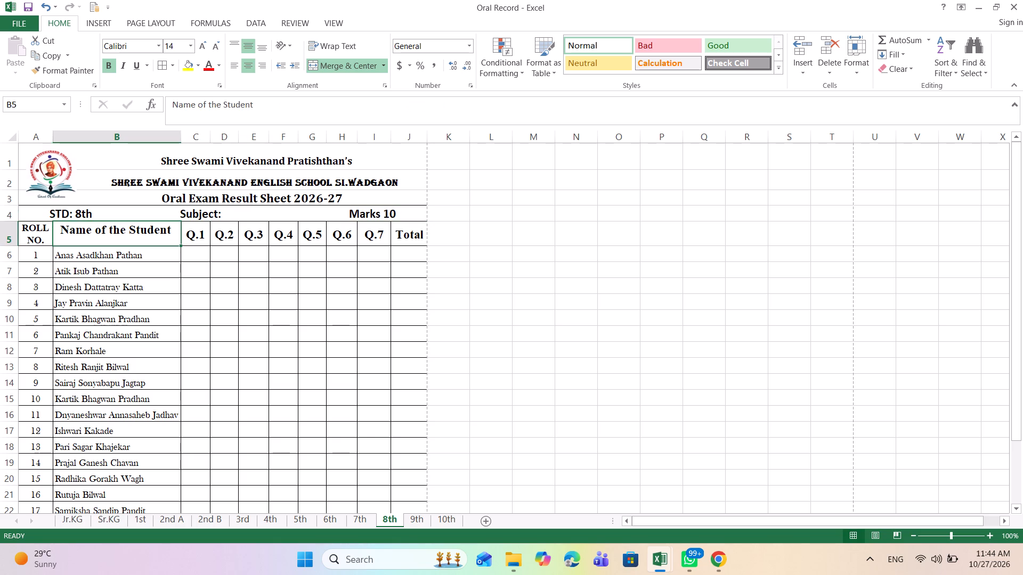
click(95, 275)
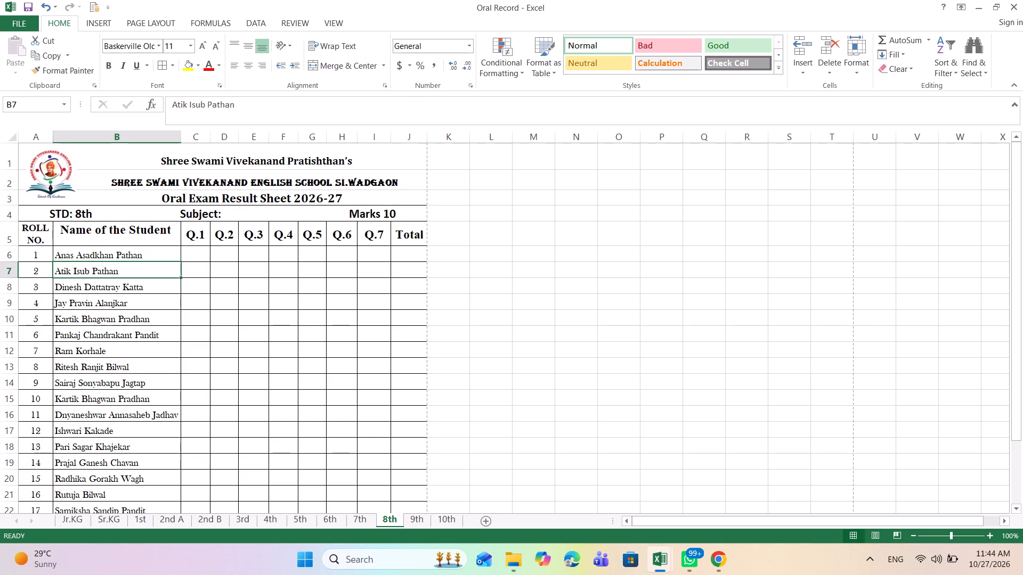
click(191, 256)
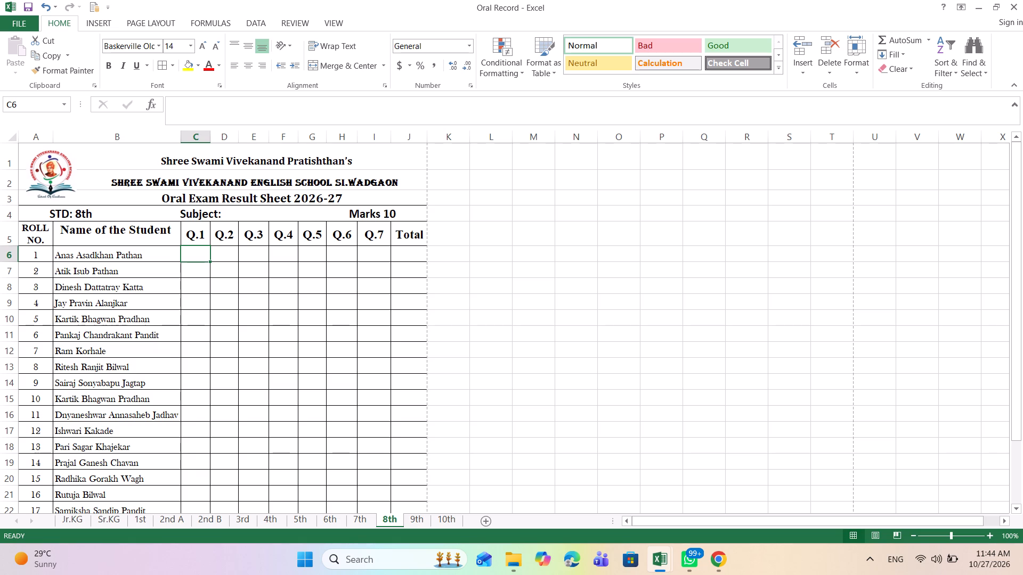
scroll(174, 458, down, 5)
scroll(174, 458, up, 1)
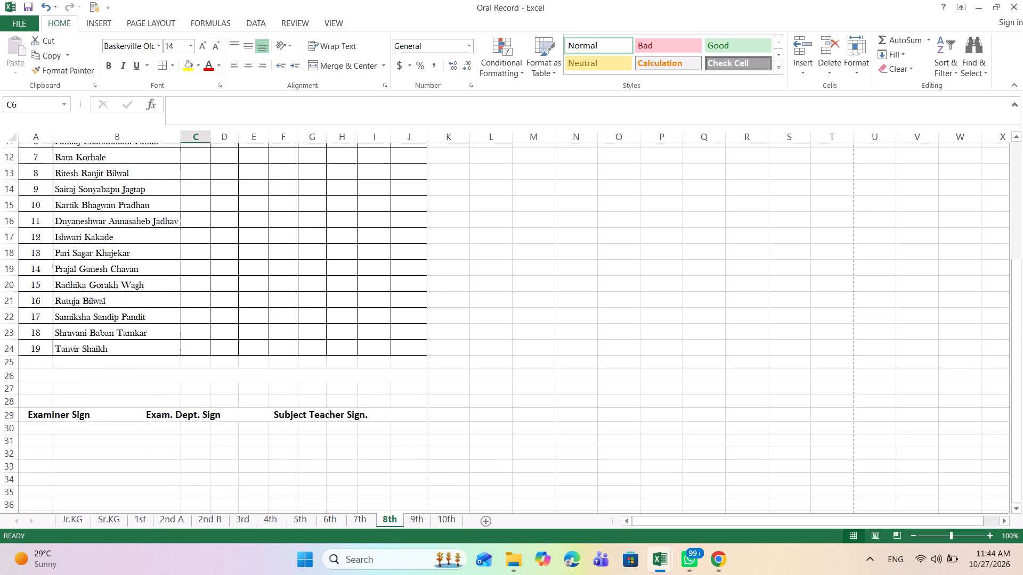
scroll(174, 458, up, 5)
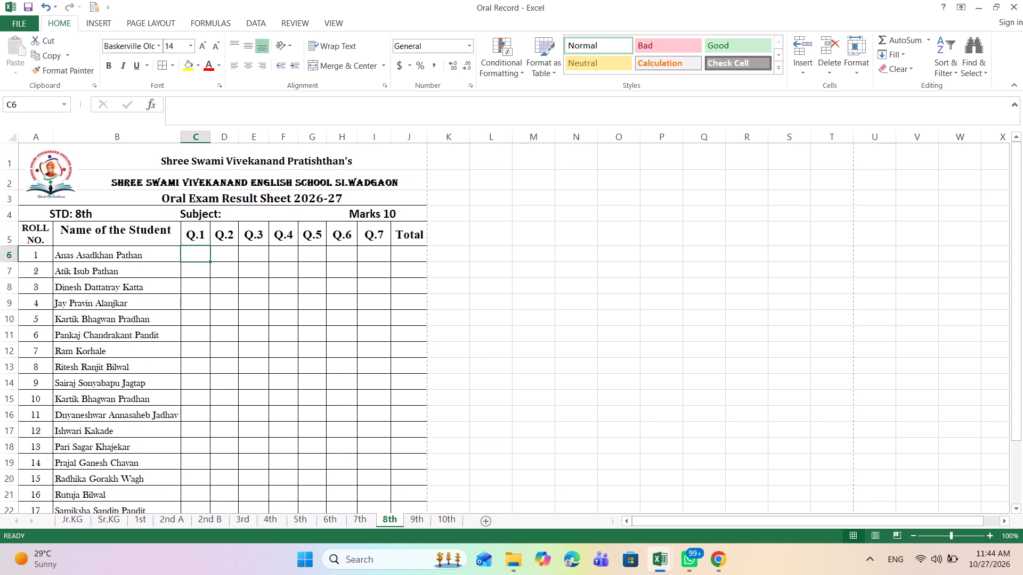
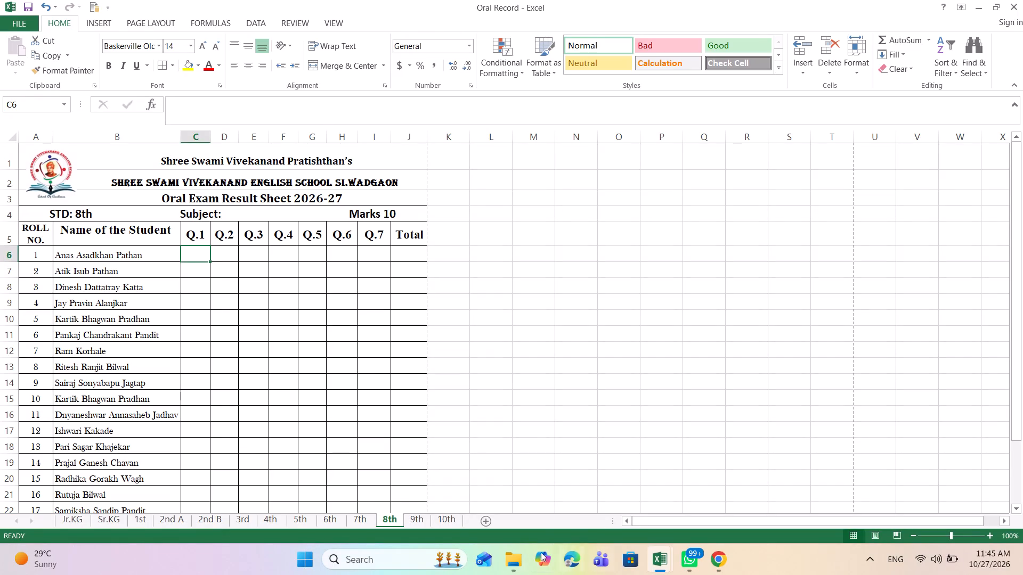
Switch to File Explorer and look through the files and folders on the Desktop.
click(505, 559)
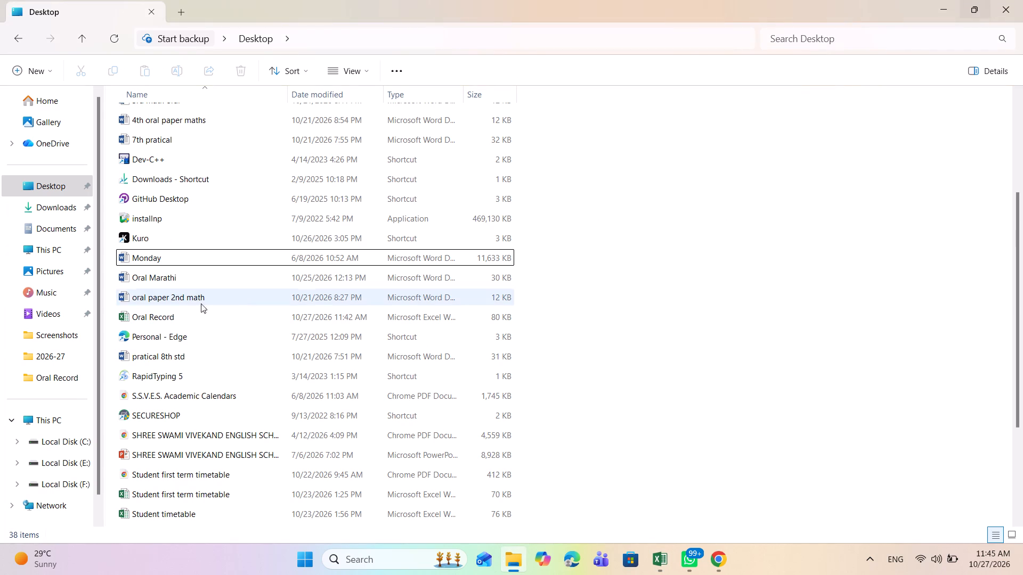
click(182, 275)
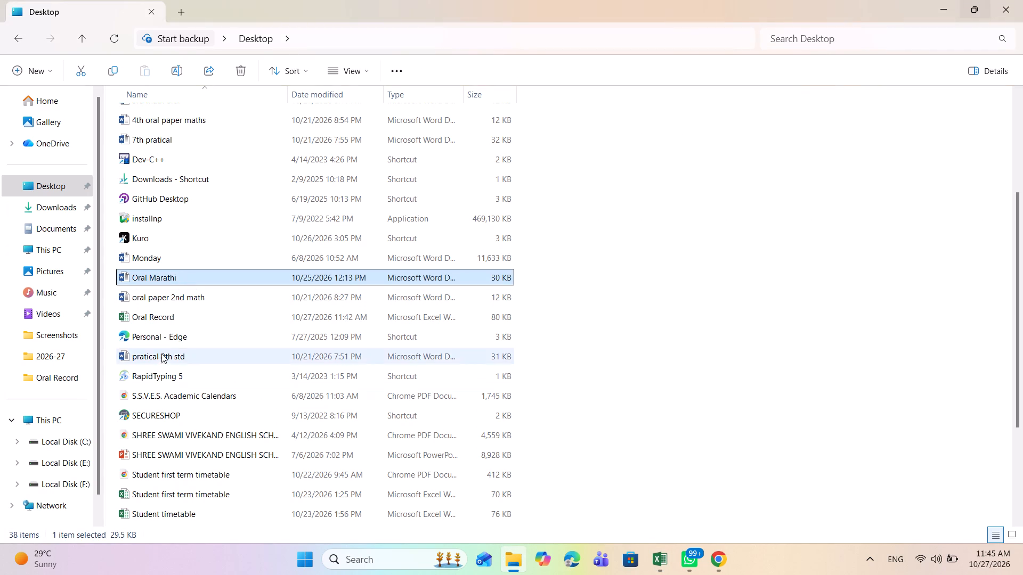
scroll(176, 313, up, 8)
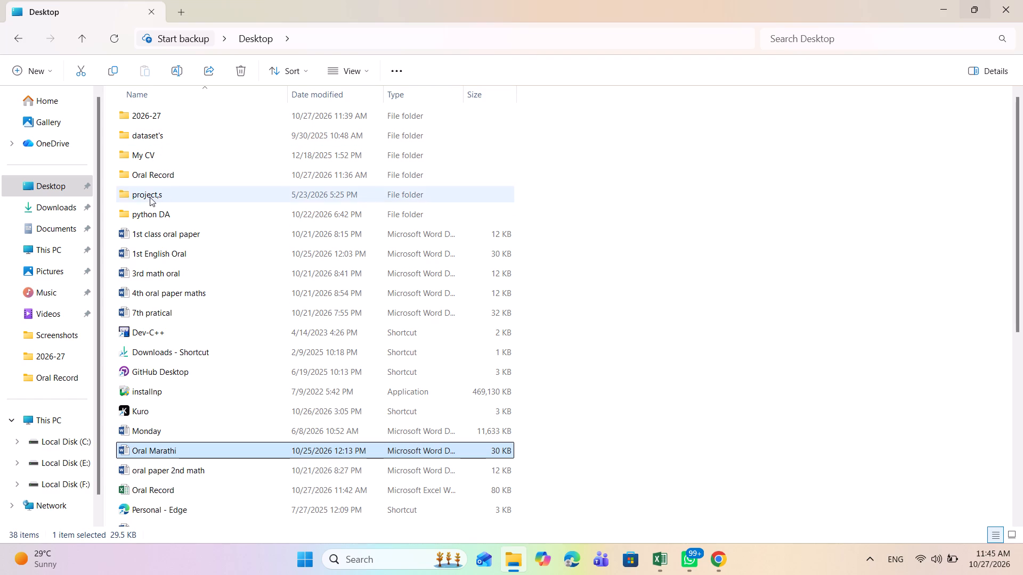
Look through the Downloads folder and the top level of Local Disk (C:), and return to the Oral Record workbook.
click(65, 203)
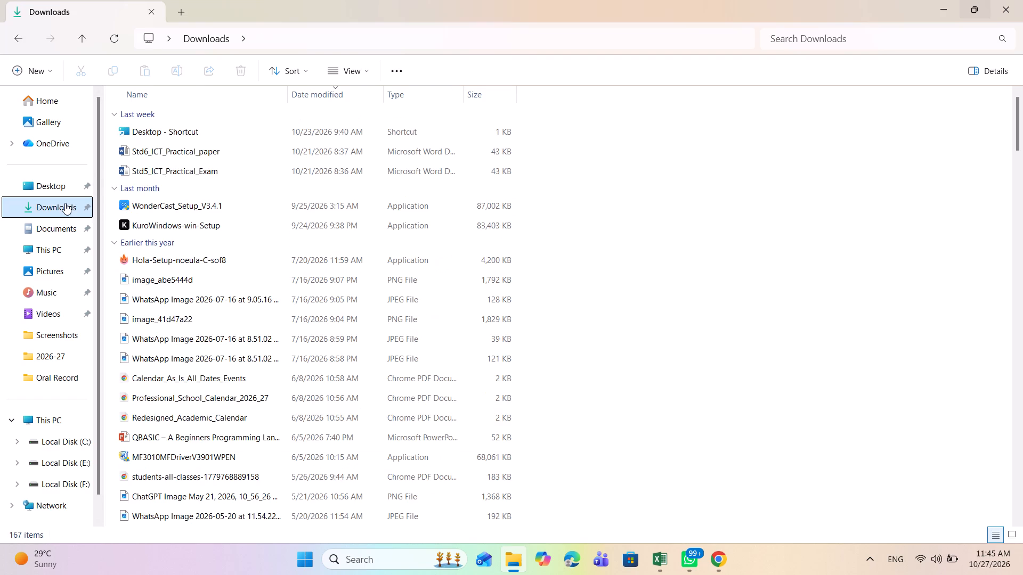
scroll(183, 343, down, 2)
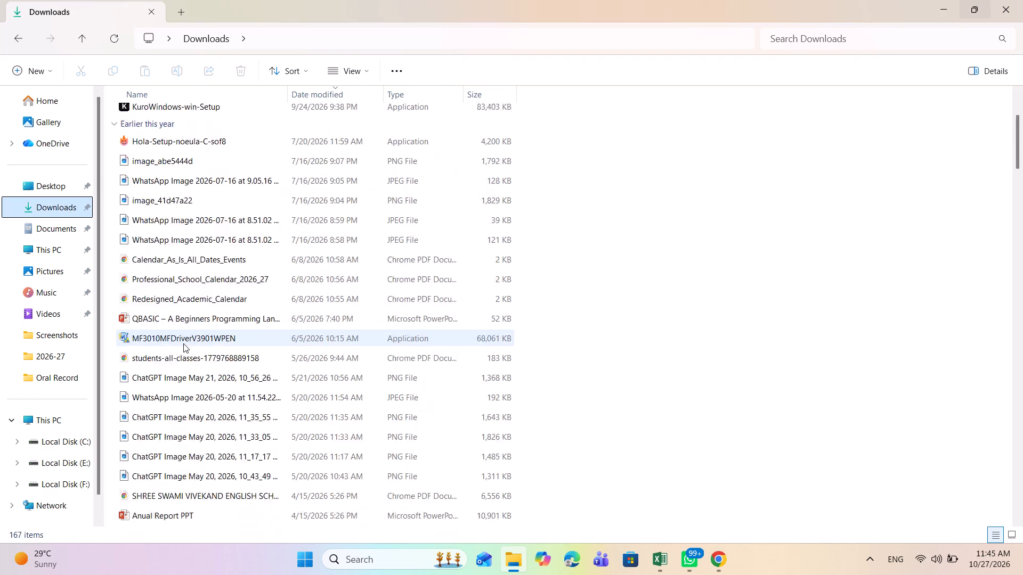
scroll(183, 343, down, 8)
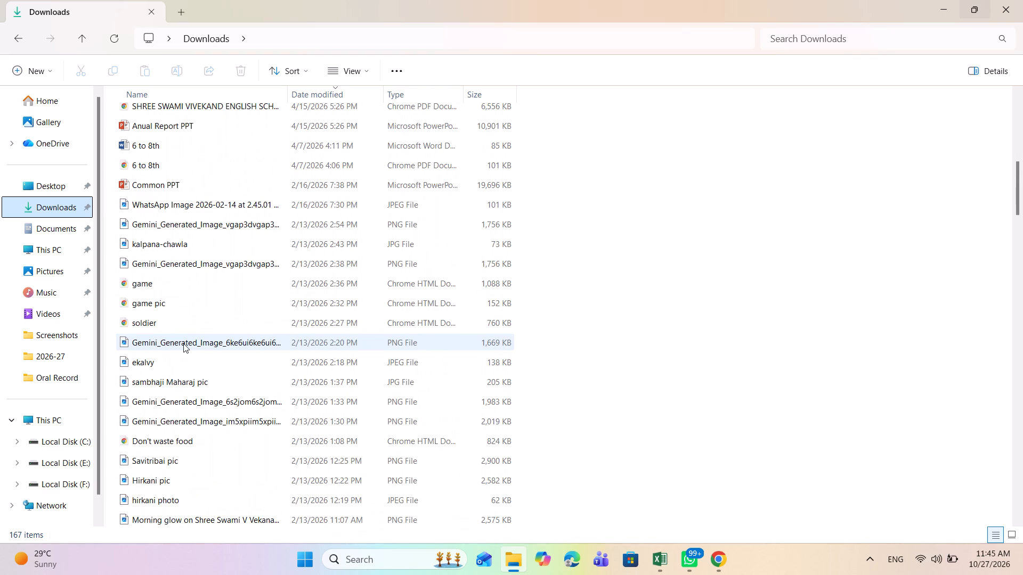
scroll(183, 343, down, 16)
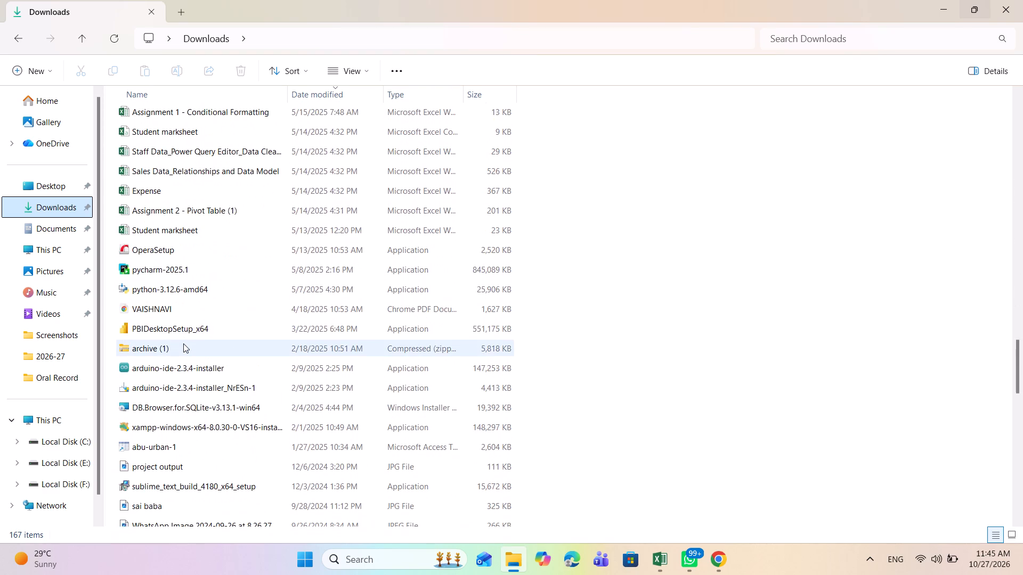
scroll(183, 343, down, 16)
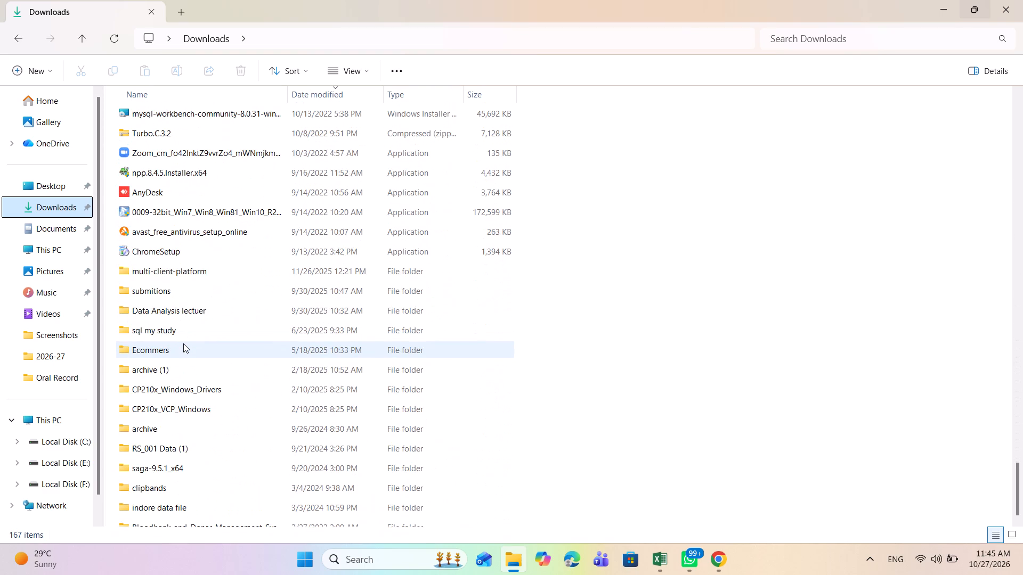
scroll(183, 343, up, 9)
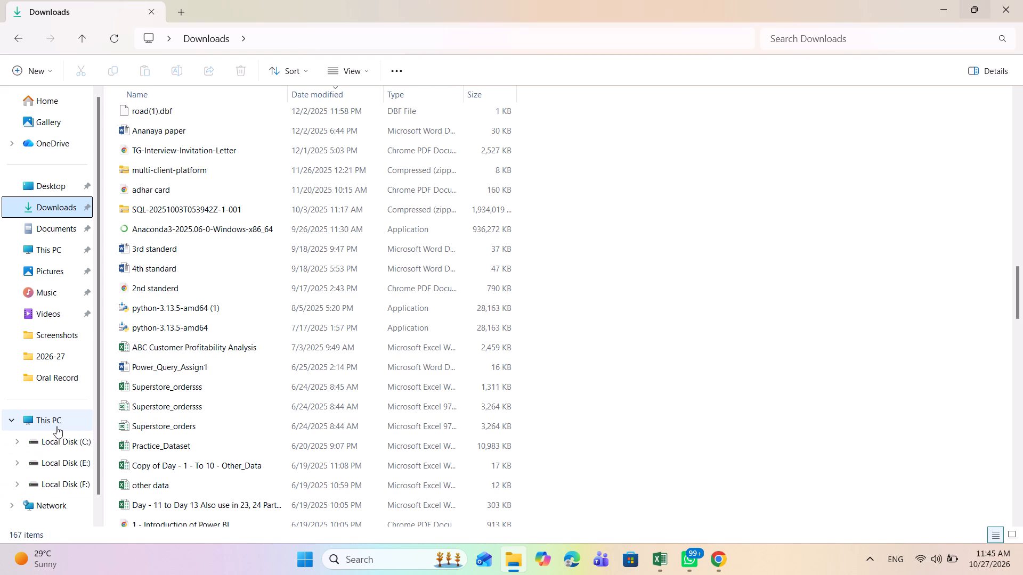
click(60, 442)
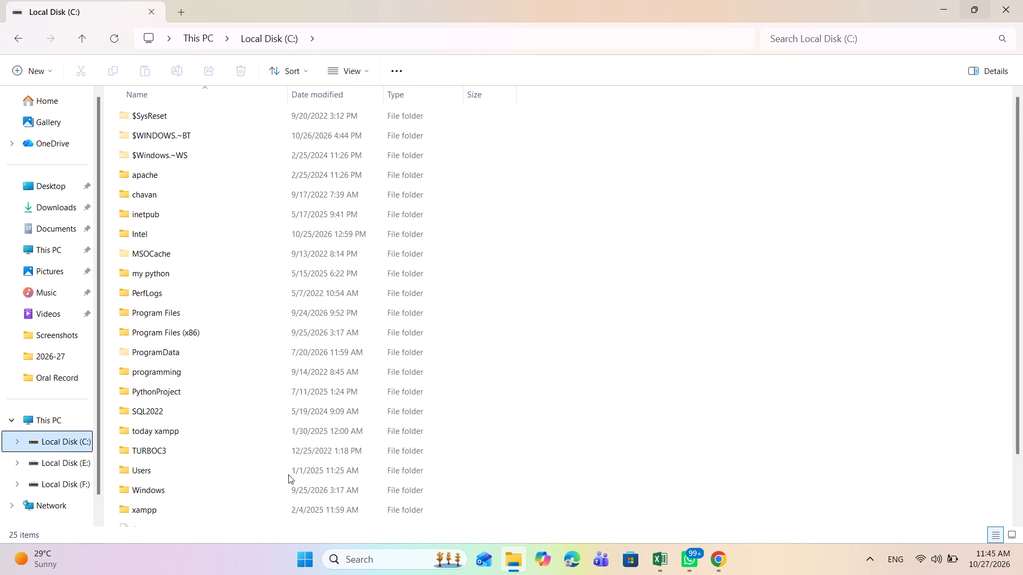
click(948, 4)
click(948, 4)
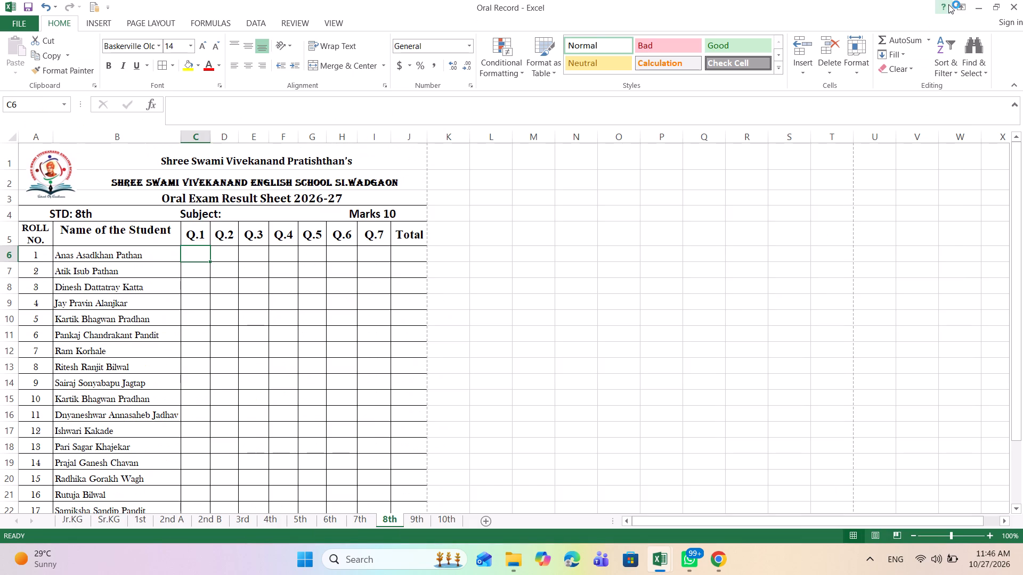
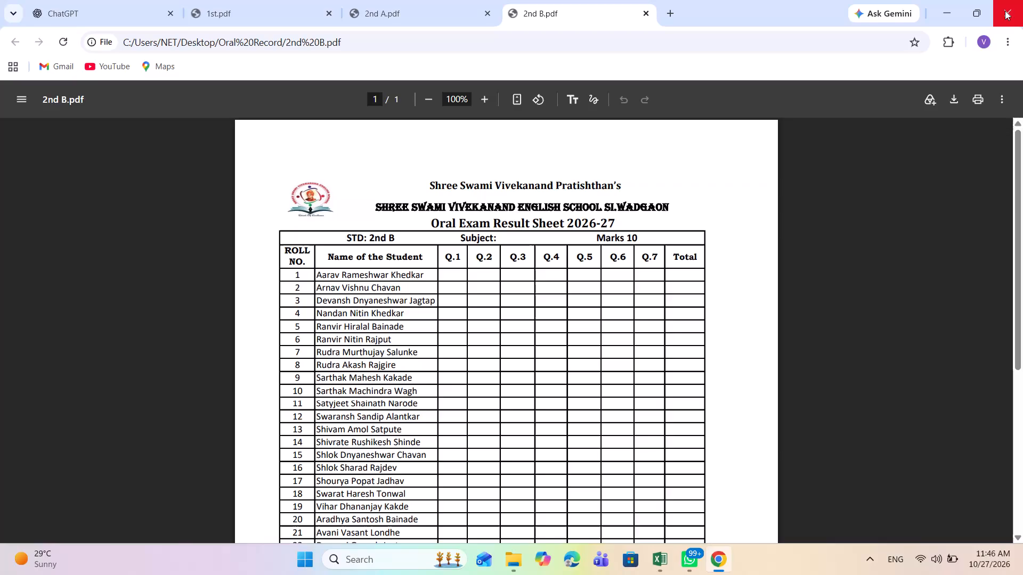
Close the browser holding the class PDFs and clear the ORAL RESULT SHEET and empty Excel windows off the desktop.
click(1005, 11)
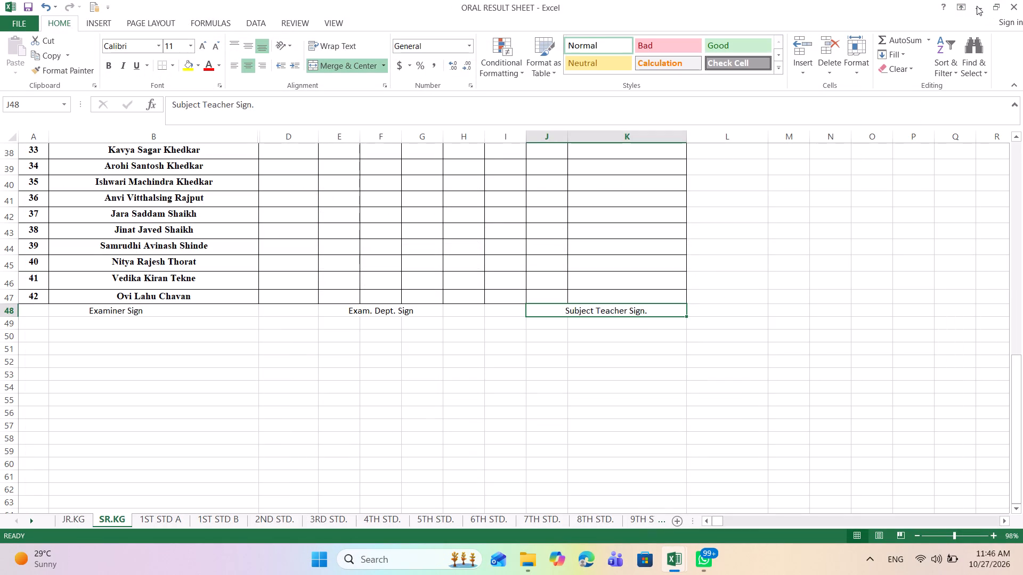
click(977, 6)
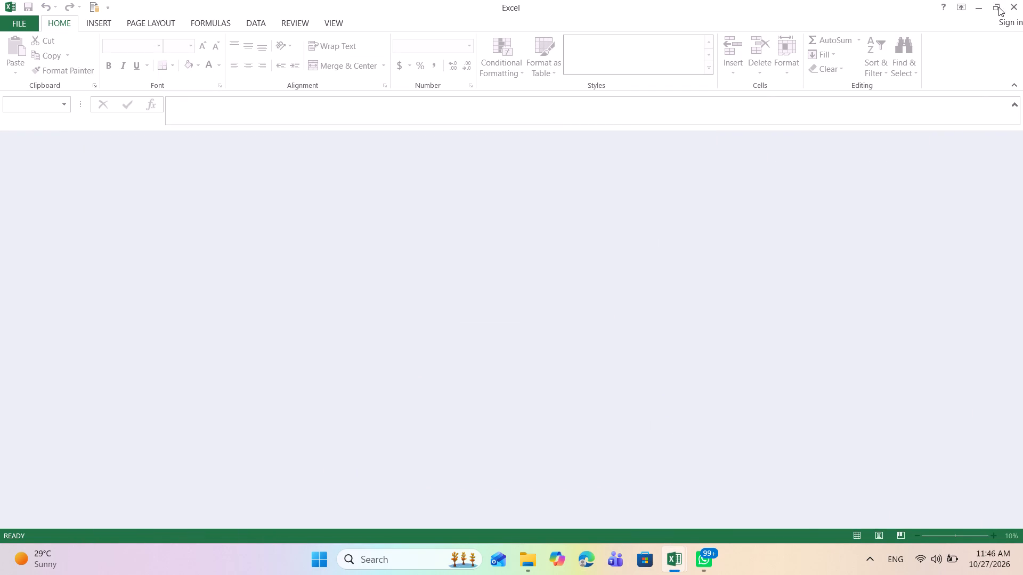
click(1012, 5)
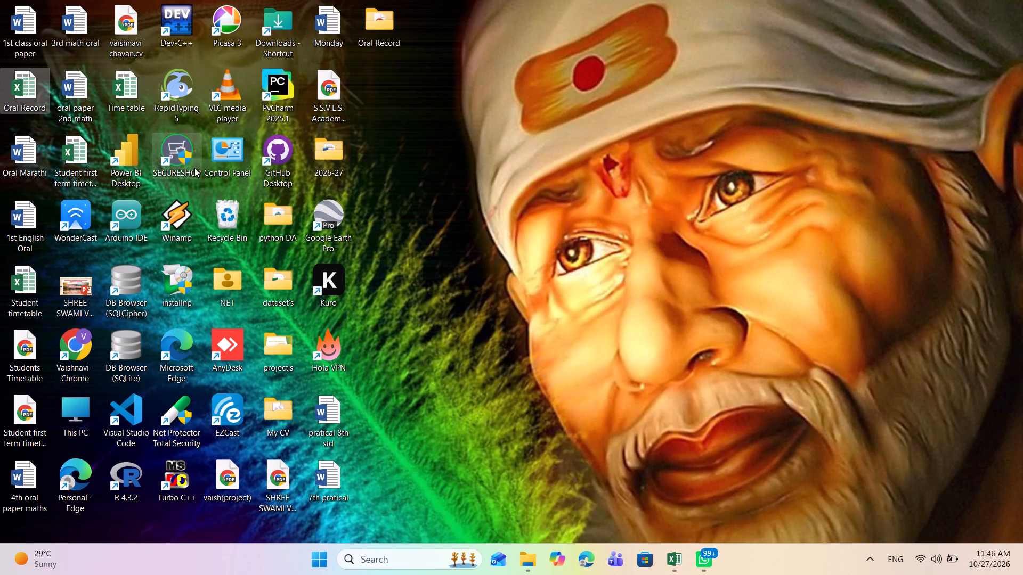
Open This PC in File Explorer and view the local drives.
double_click(82, 412)
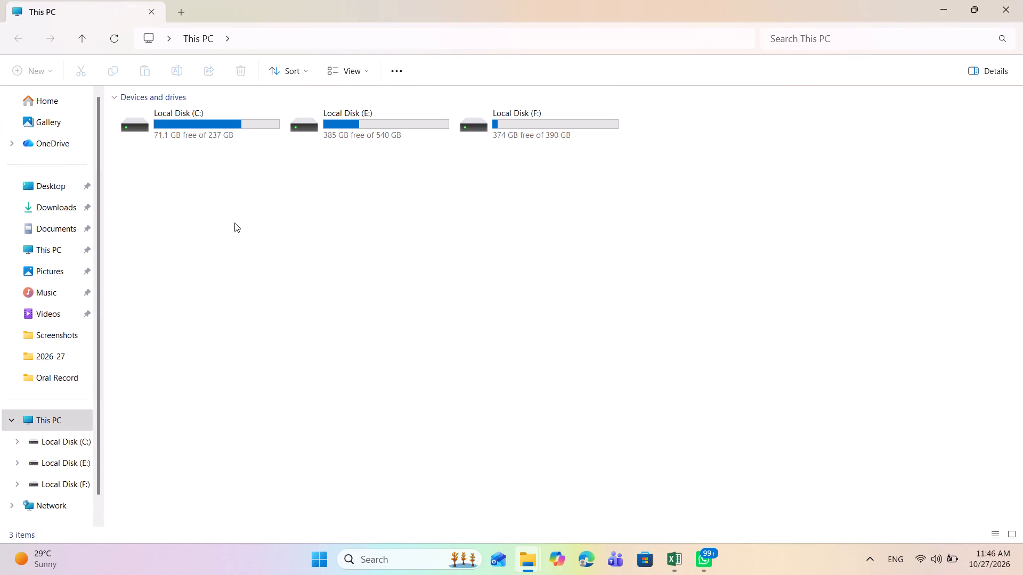
click(234, 223)
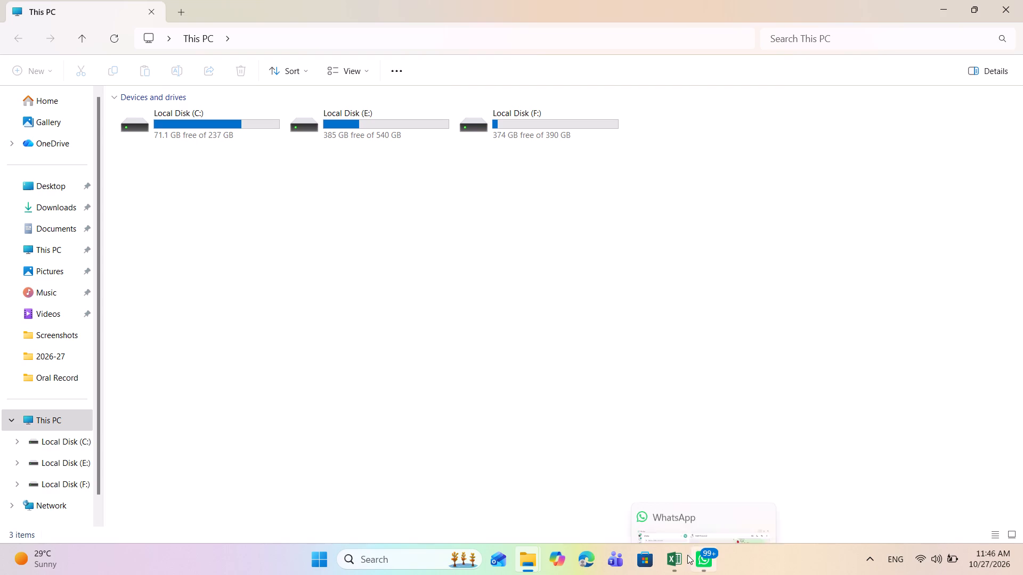
Switch to the Oral Record workbook and check the Jr.KG, Sr.KG, 1st, 2nd A and 2nd B result sheets.
click(713, 484)
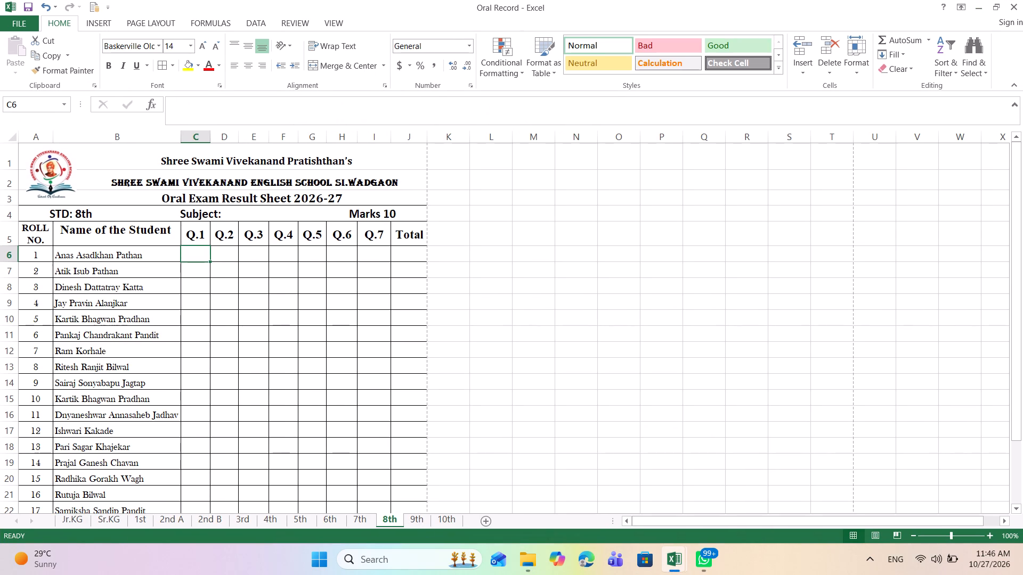
click(78, 517)
click(102, 522)
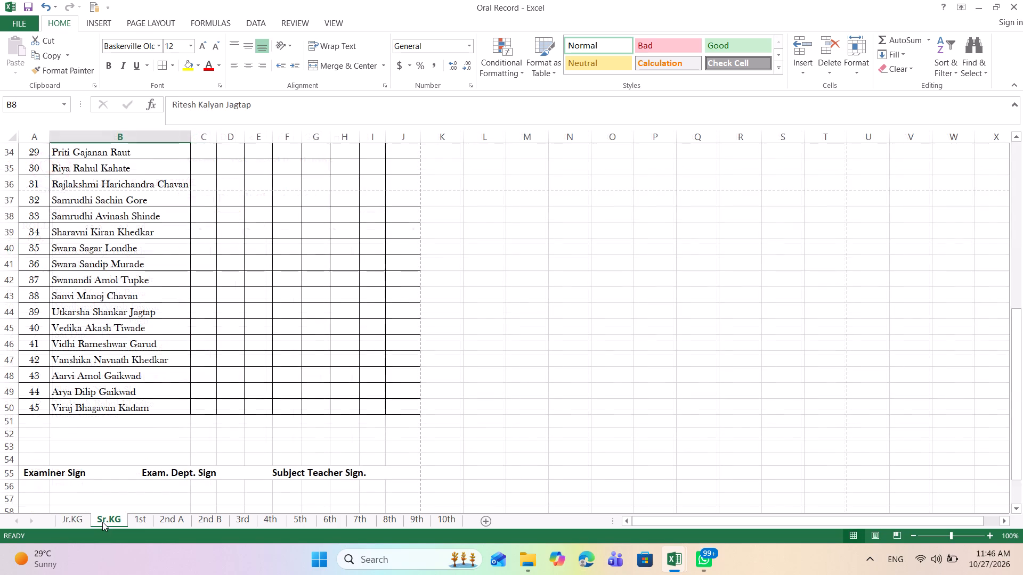
scroll(220, 322, up, 6)
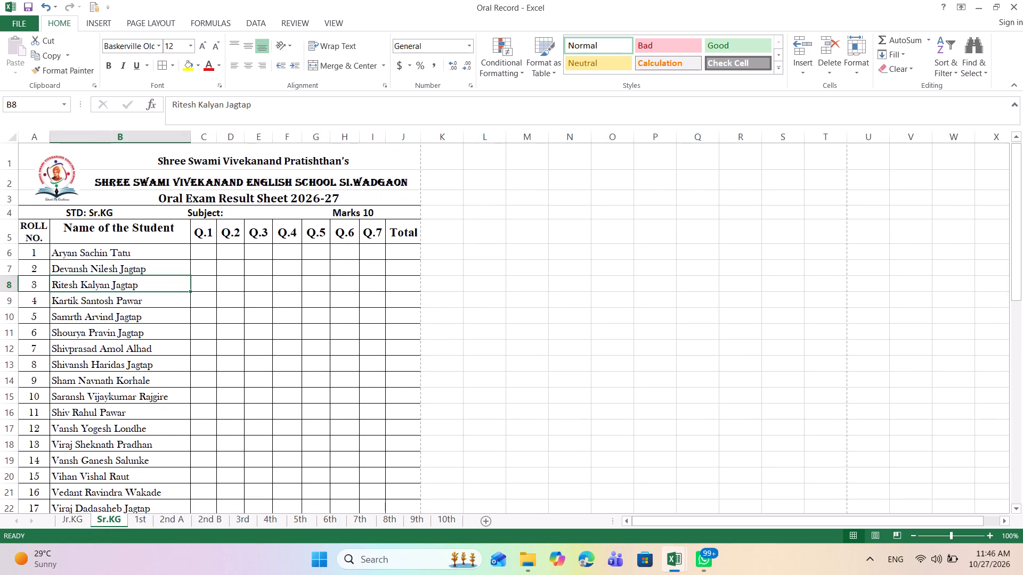
click(142, 516)
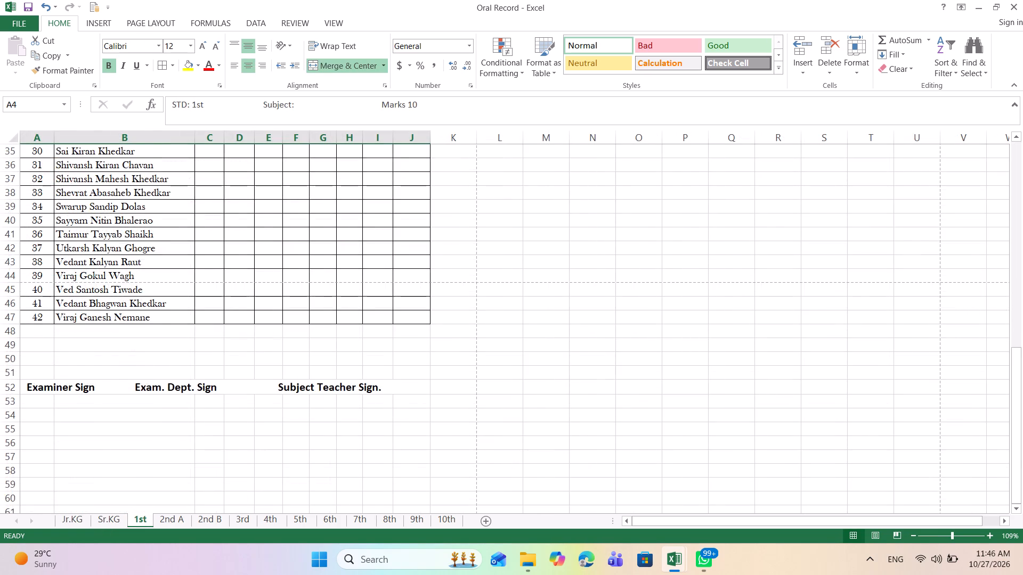
scroll(230, 247, up, 6)
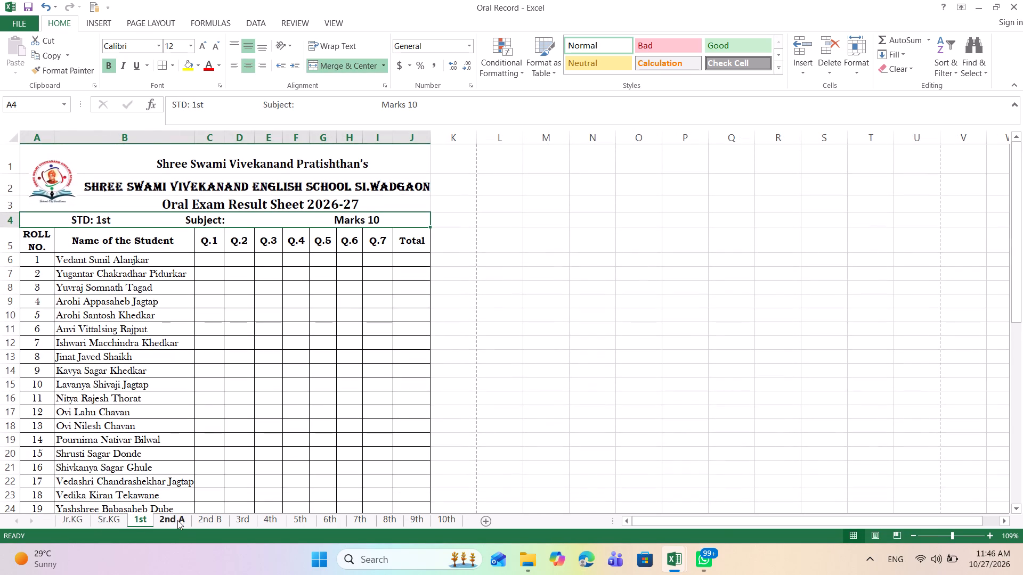
click(177, 520)
scroll(204, 283, up, 4)
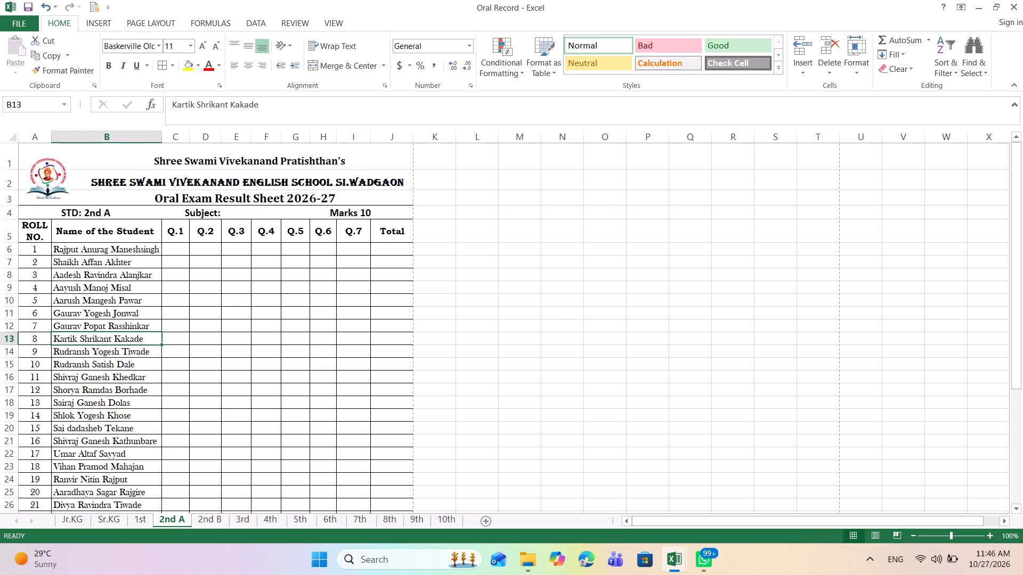
click(212, 520)
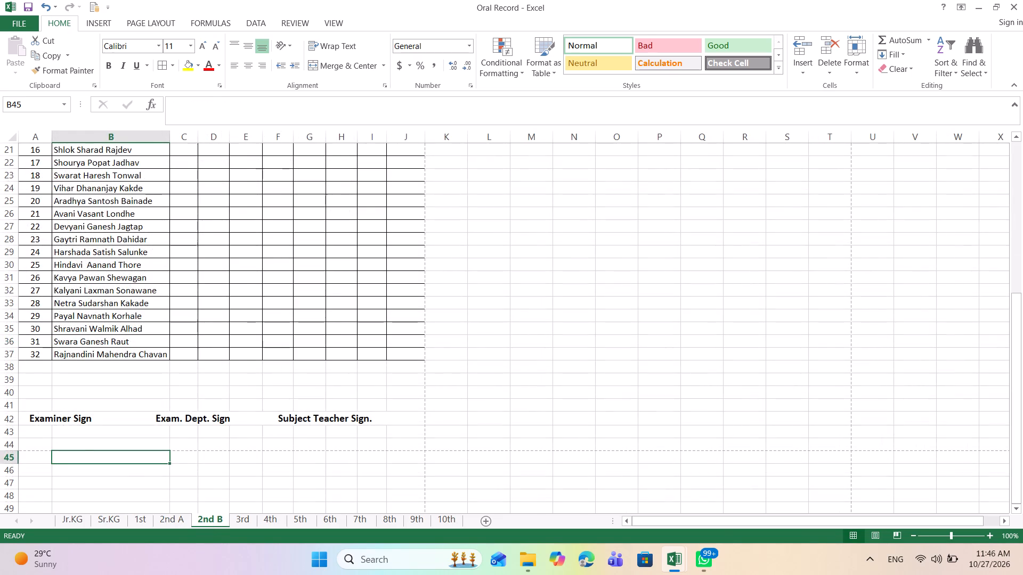
scroll(199, 249, up, 4)
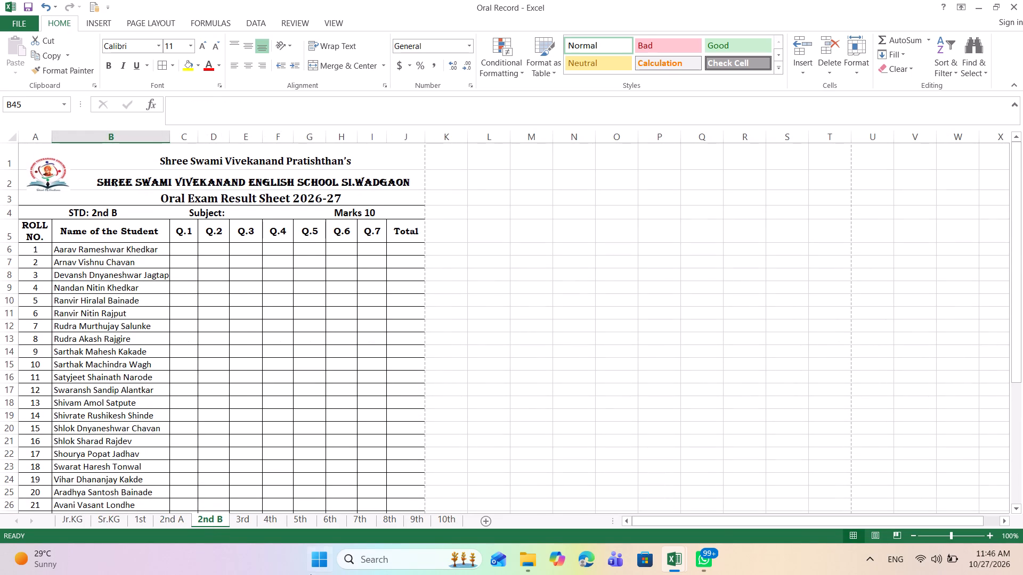
Examine the 3rd class sheet from its header through the student list down to the signature row.
click(248, 516)
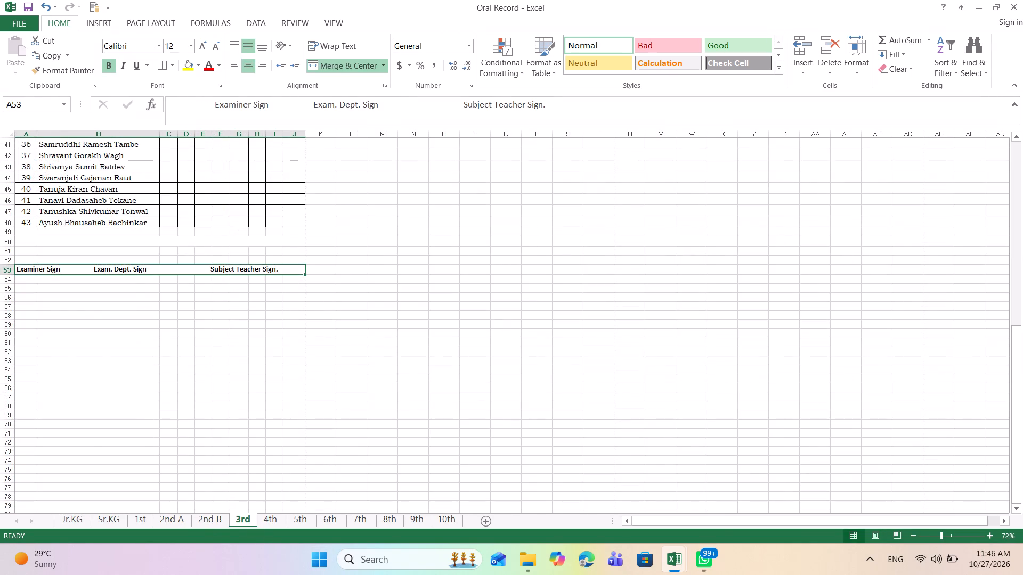
scroll(215, 307, up, 8)
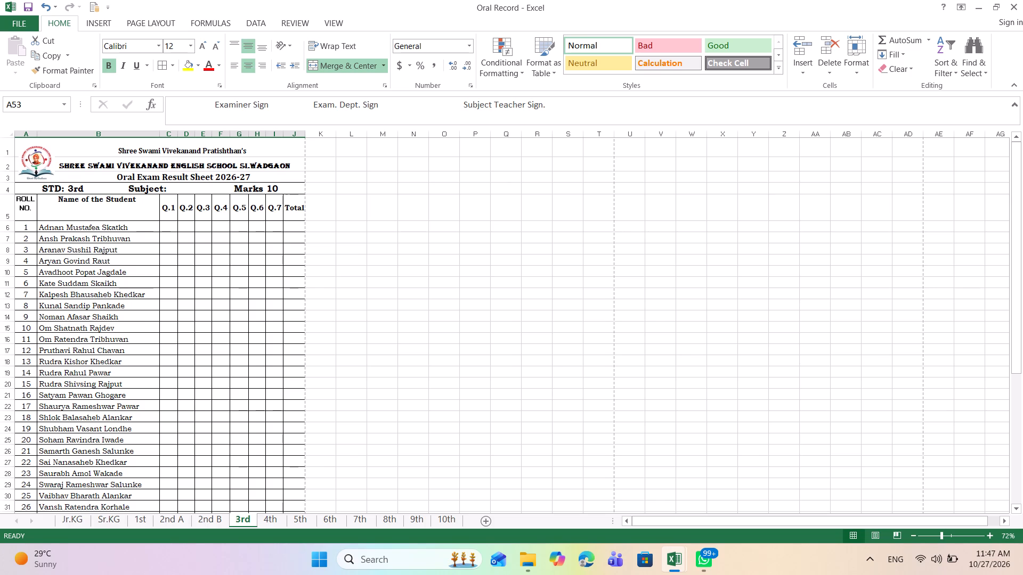
click(95, 304)
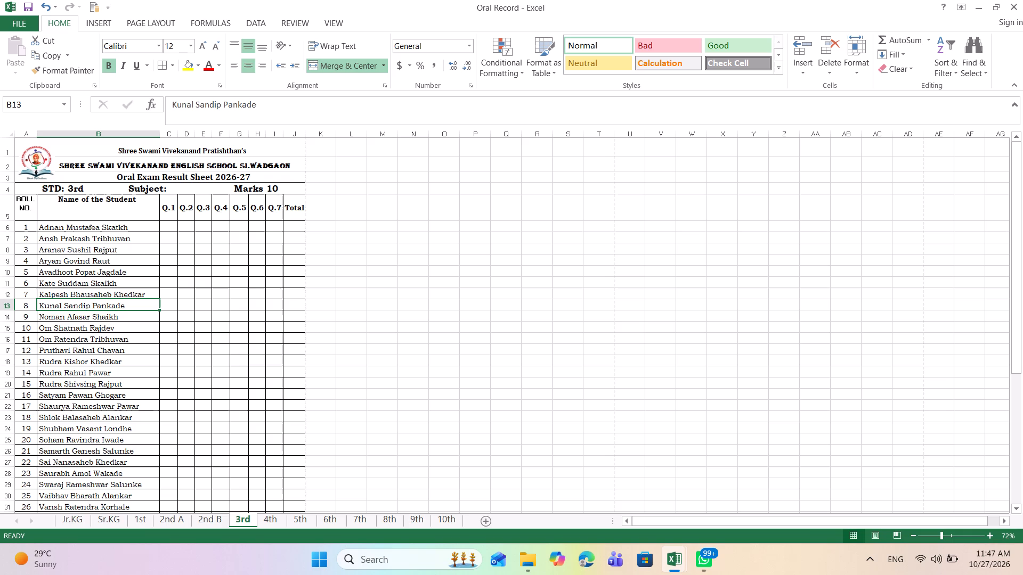
scroll(208, 387, down, 3)
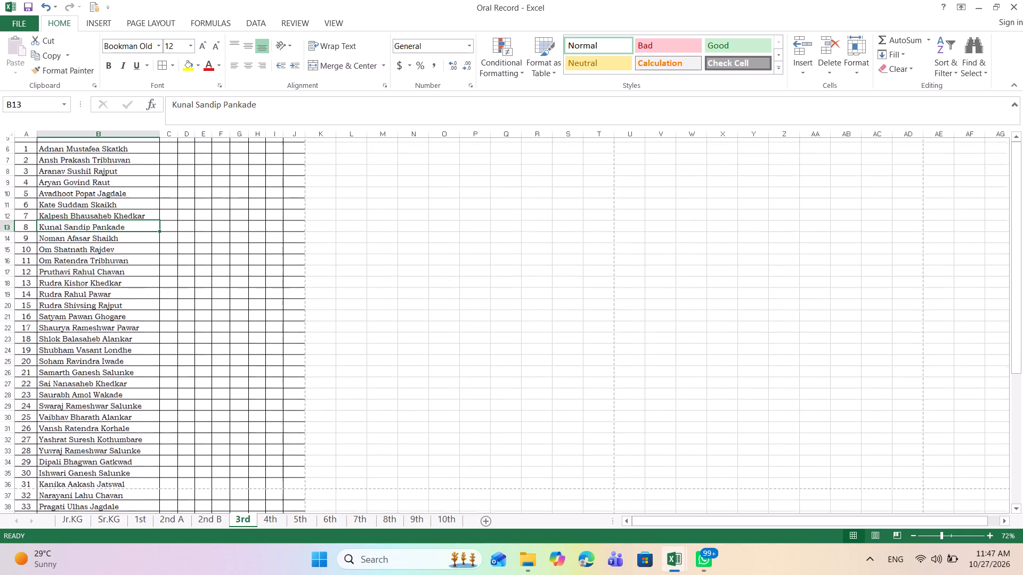
scroll(208, 387, down, 2)
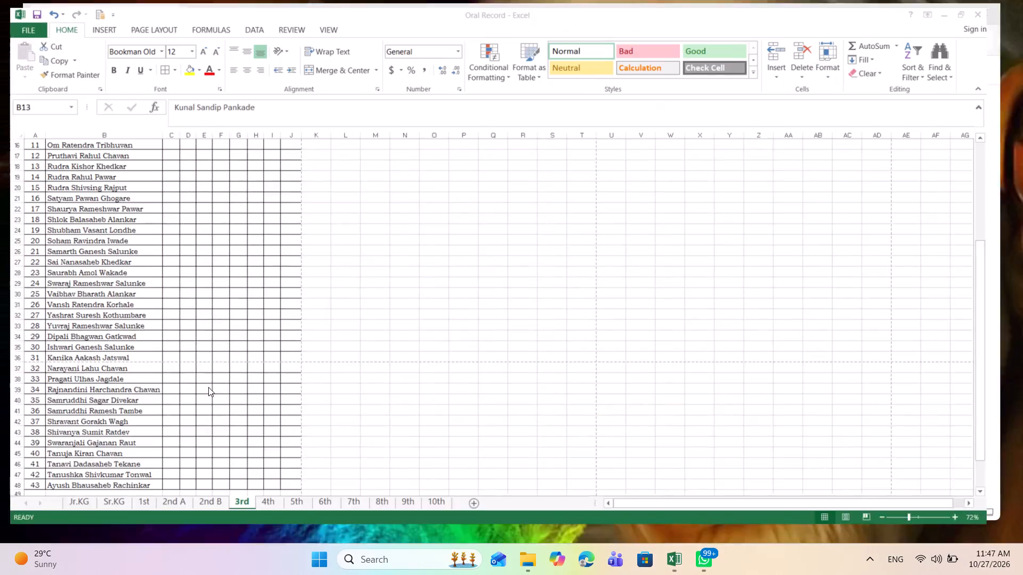
scroll(208, 387, down, 6)
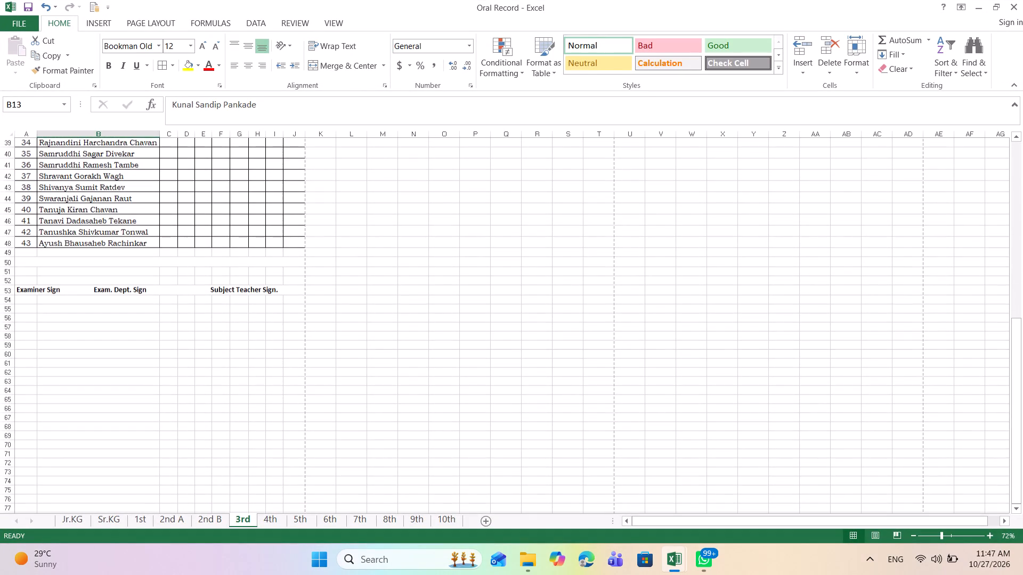
scroll(208, 387, down, 2)
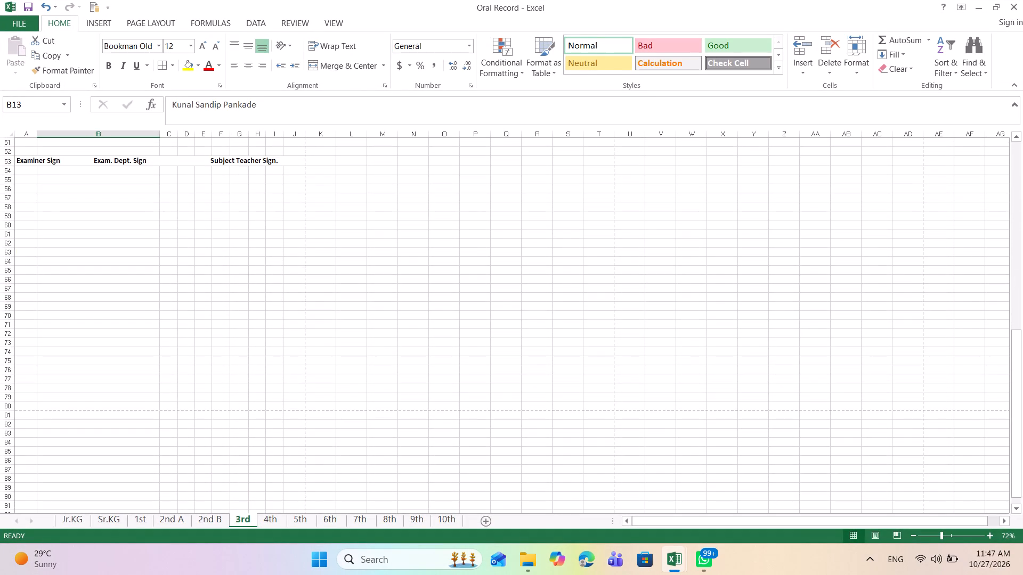
scroll(208, 387, up, 5)
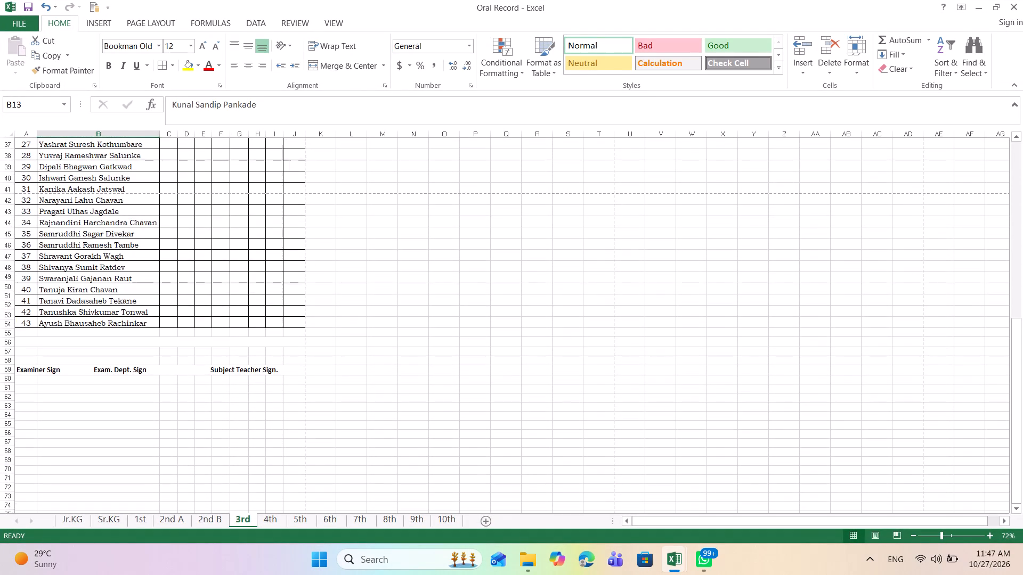
click(208, 387)
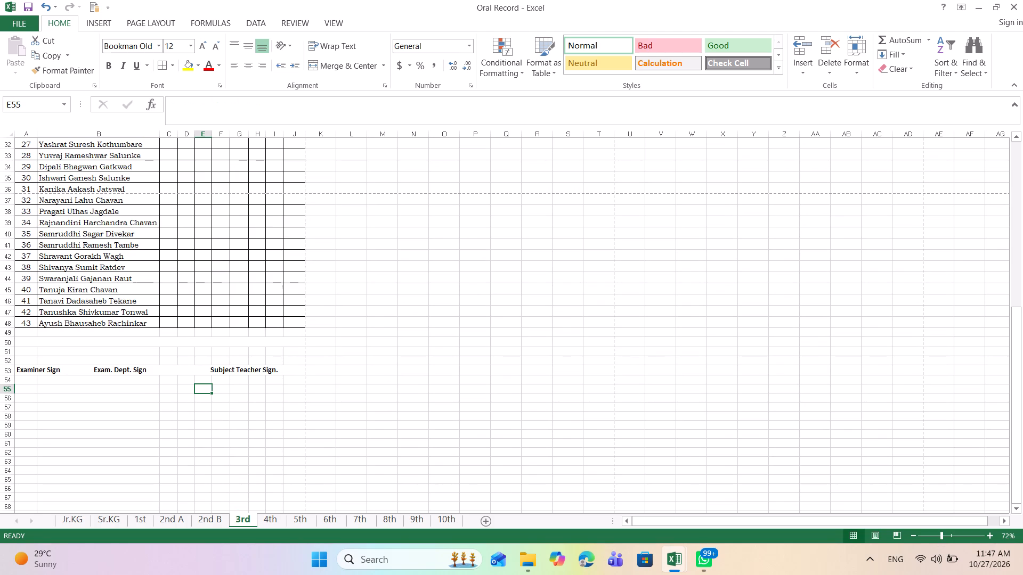
scroll(208, 387, up, 6)
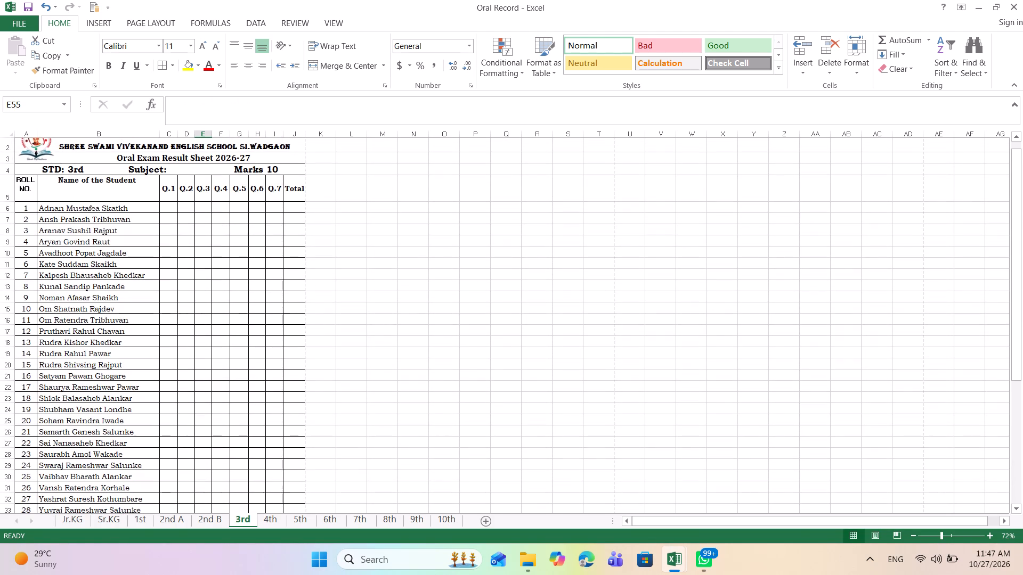
Middle-align the "Name of the Student" heading vertically on the 9th sheet.
click(418, 517)
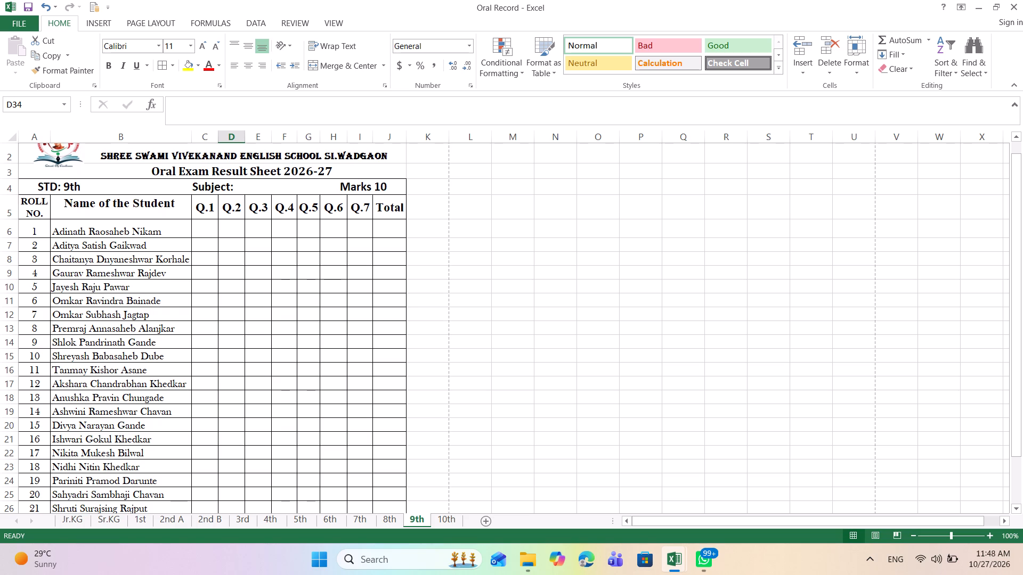
click(126, 205)
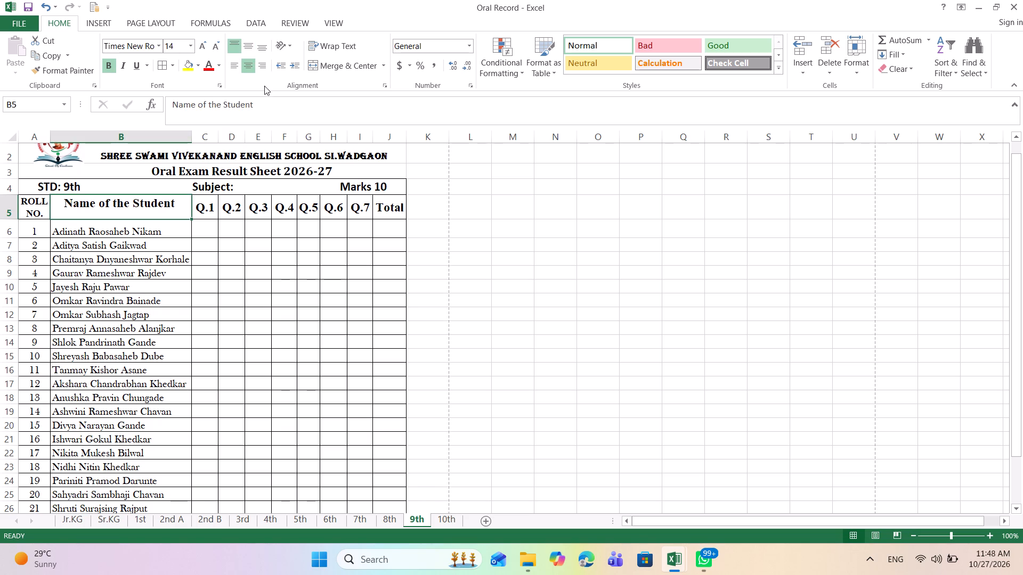
click(248, 45)
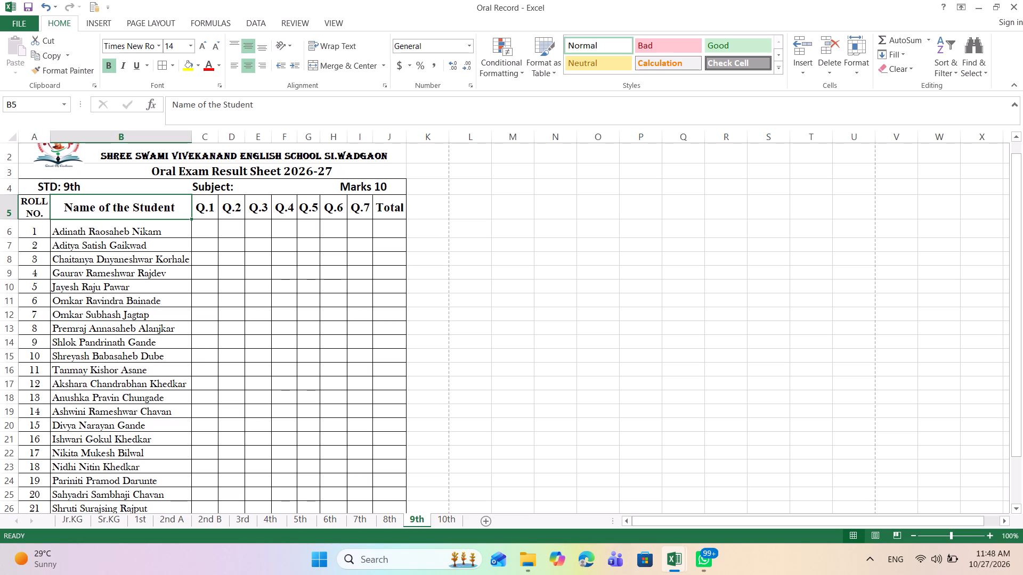
Set the font size of the "ROLL NO." heading on the 10th sheet to 12.
click(451, 523)
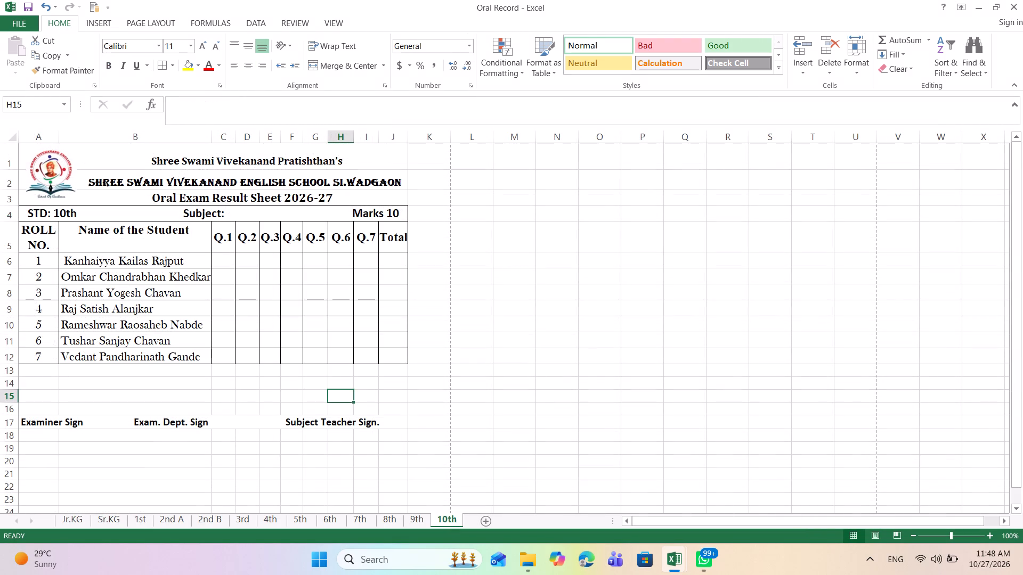
click(40, 238)
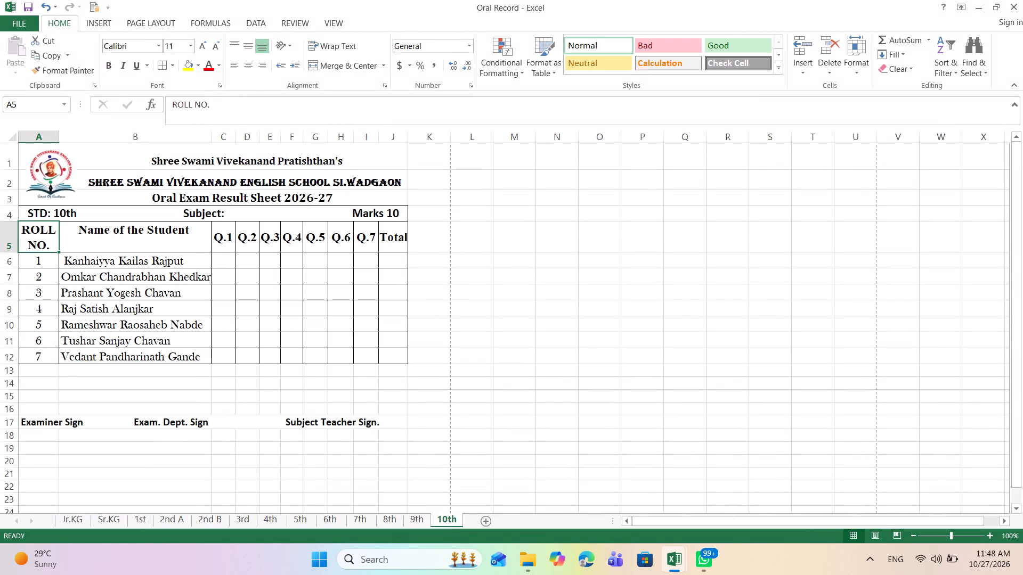
click(190, 45)
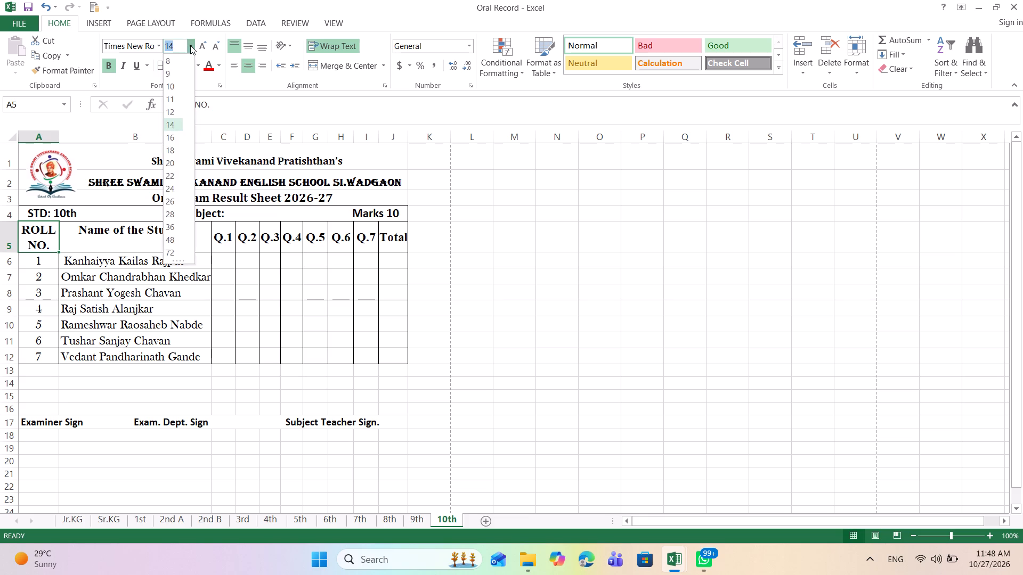
click(169, 109)
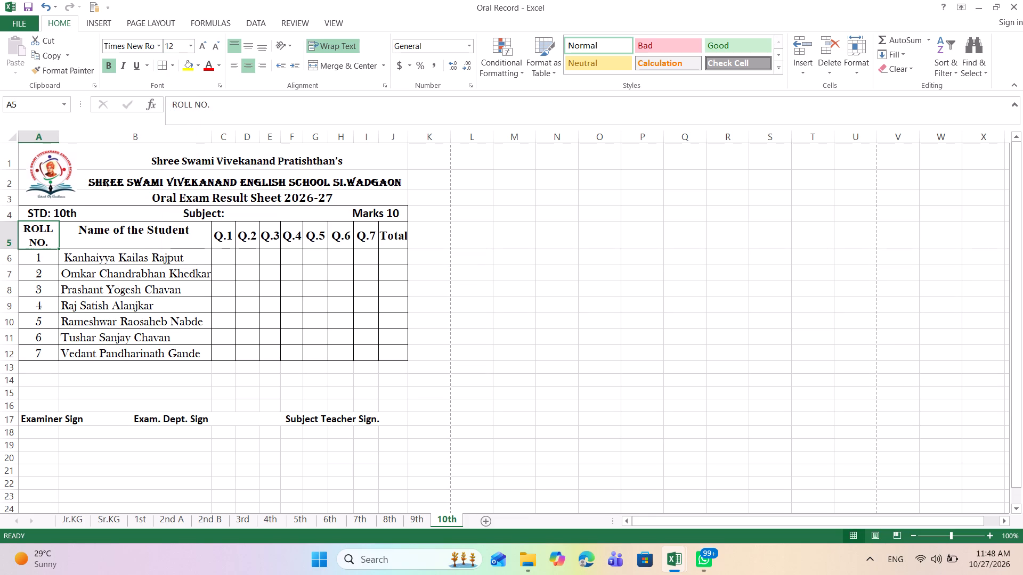
Middle-align the "Name of the Student" heading vertically on the 10th sheet.
click(153, 228)
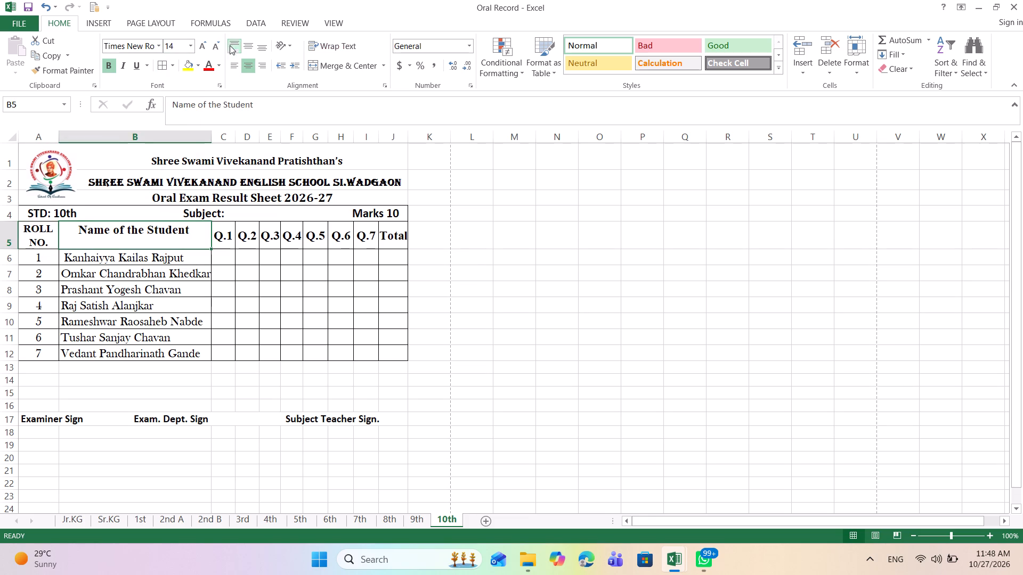
click(249, 43)
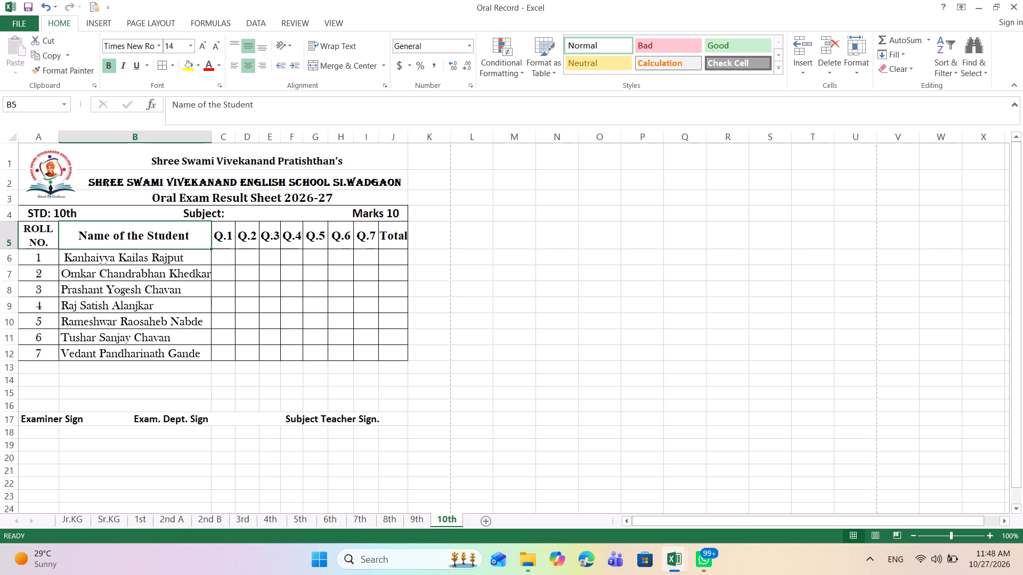
click(272, 434)
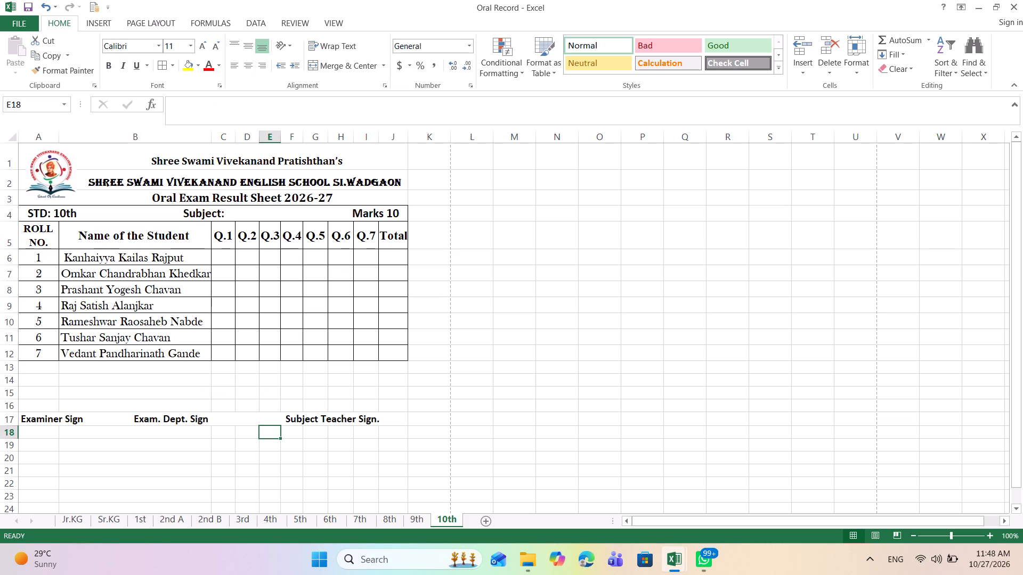
Middle-align the "Name of the Student" heading vertically on the 8th sheet.
click(417, 524)
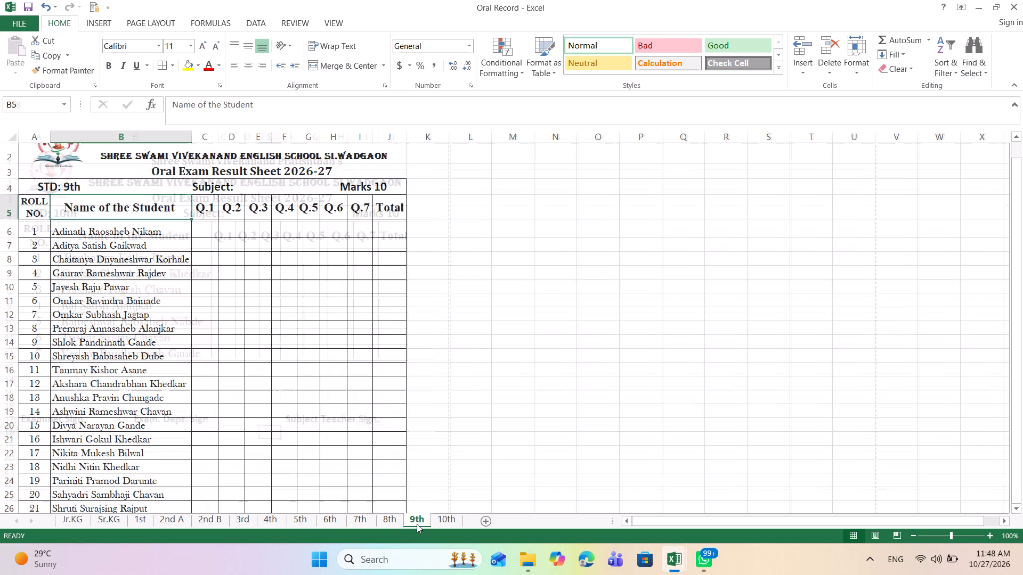
click(385, 521)
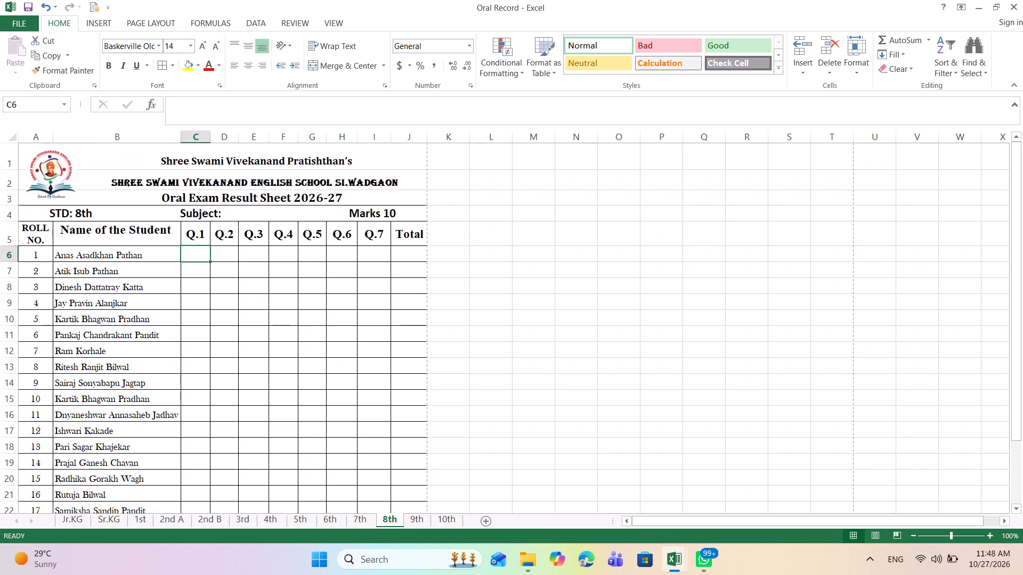
click(117, 233)
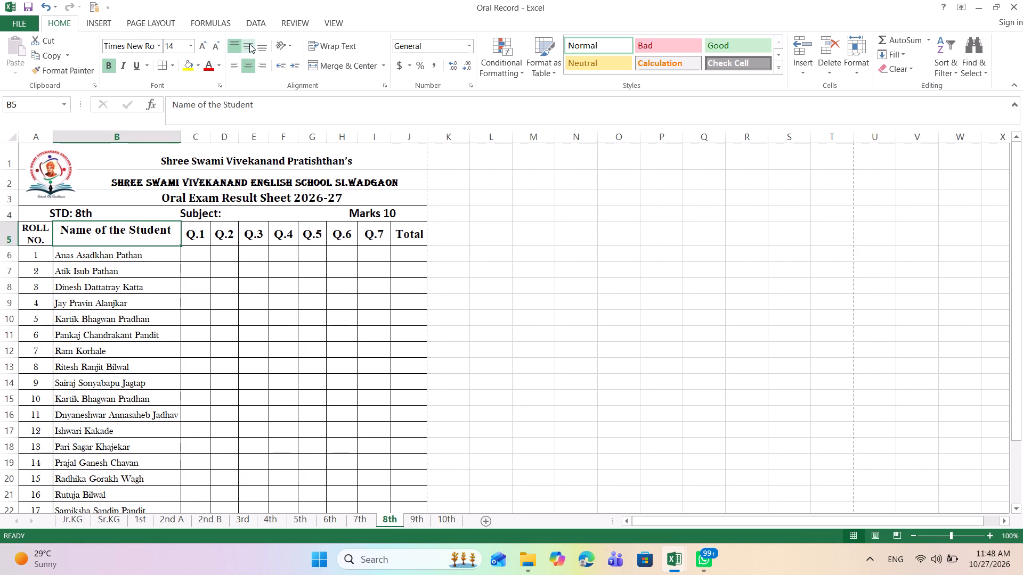
click(249, 44)
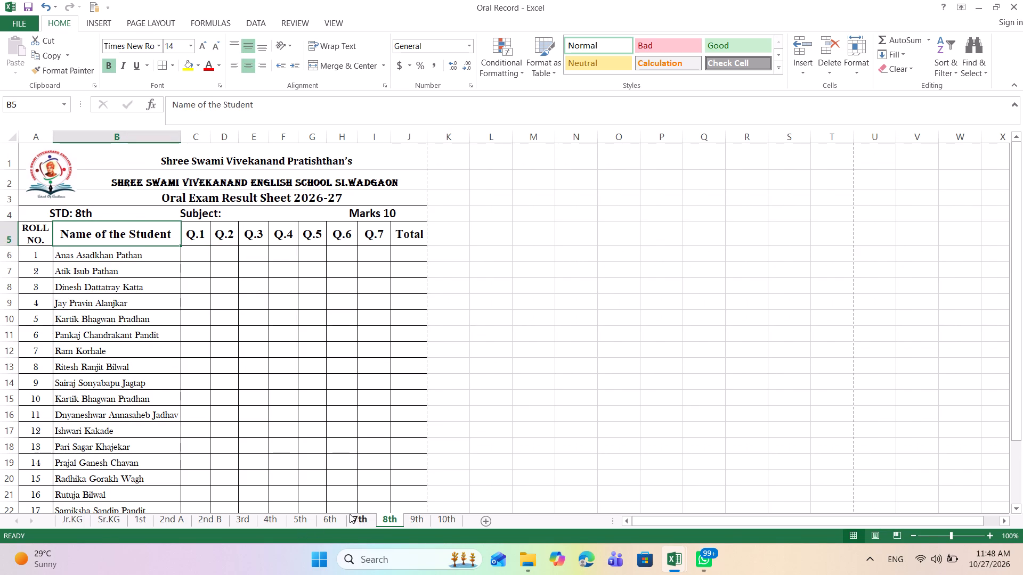
Middle-align the "Name of the Student" heading vertically on the 7th sheet.
click(358, 517)
scroll(210, 334, up, 6)
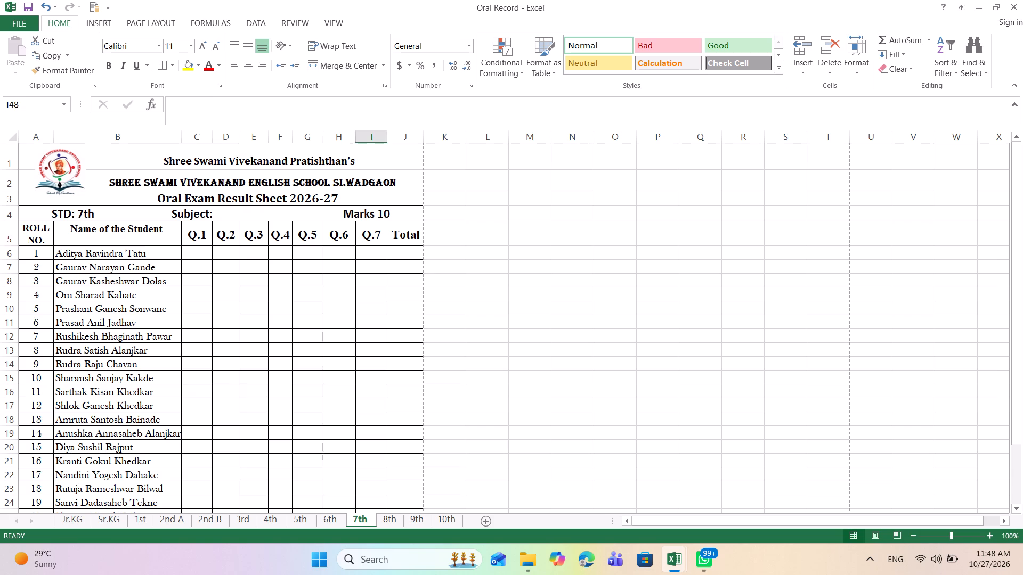
click(129, 228)
click(248, 42)
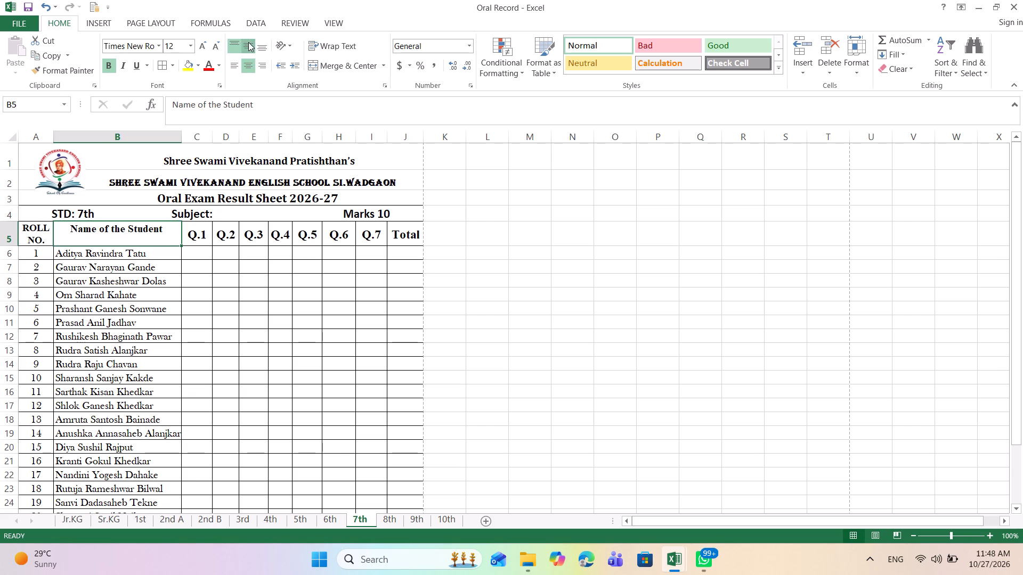
Middle-align the "Name of the Student" heading vertically on the 6th sheet.
click(329, 521)
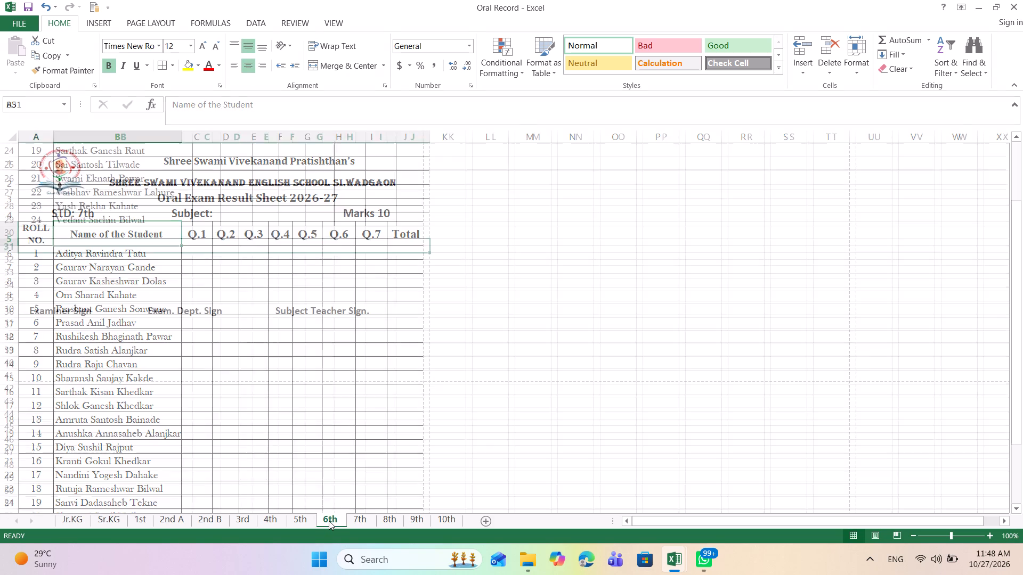
scroll(248, 362, up, 6)
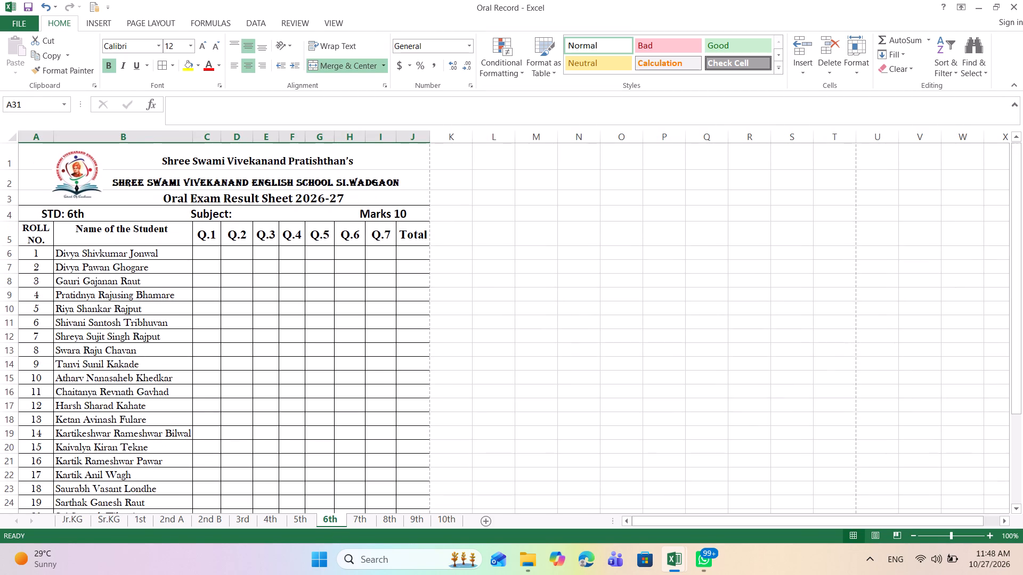
click(127, 228)
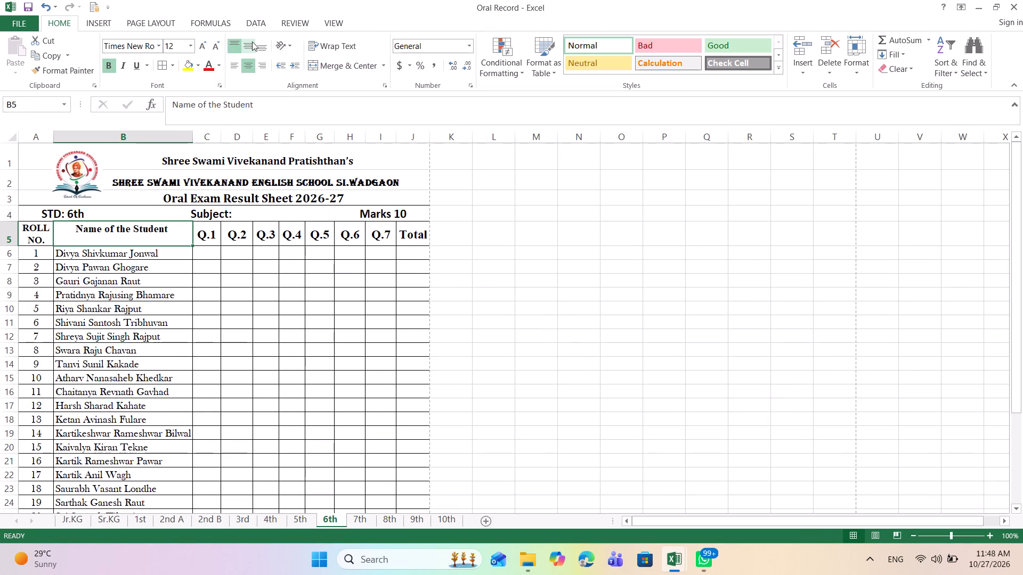
click(248, 44)
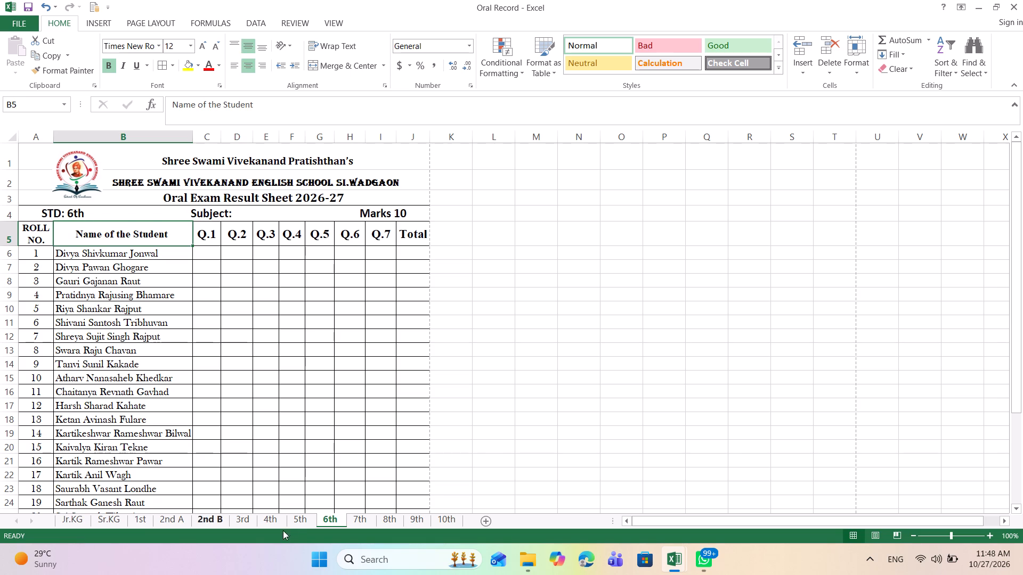
Middle-align the "Name of the Student" heading vertically on the 5th sheet.
click(297, 518)
scroll(214, 306, up, 5)
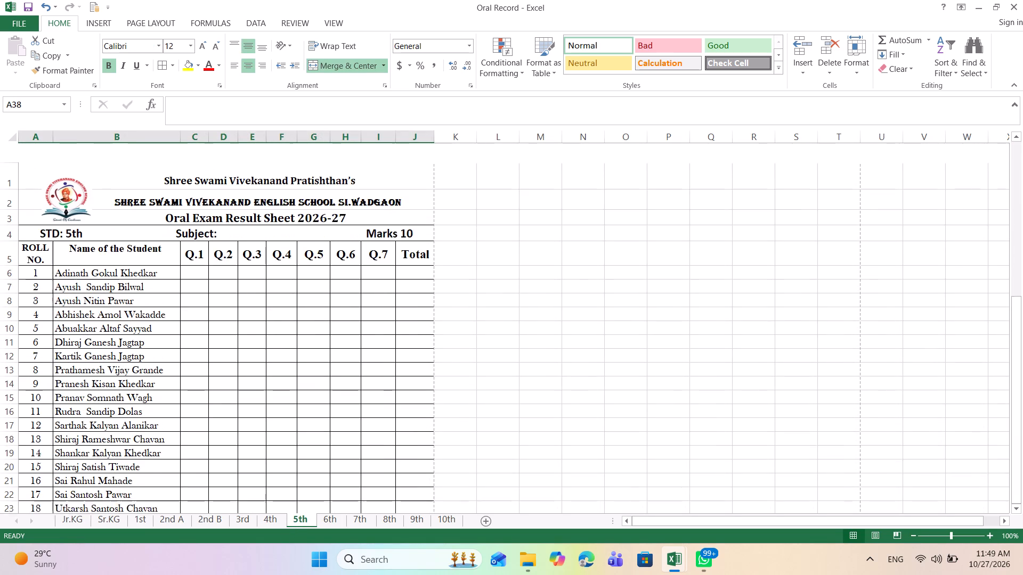
click(132, 228)
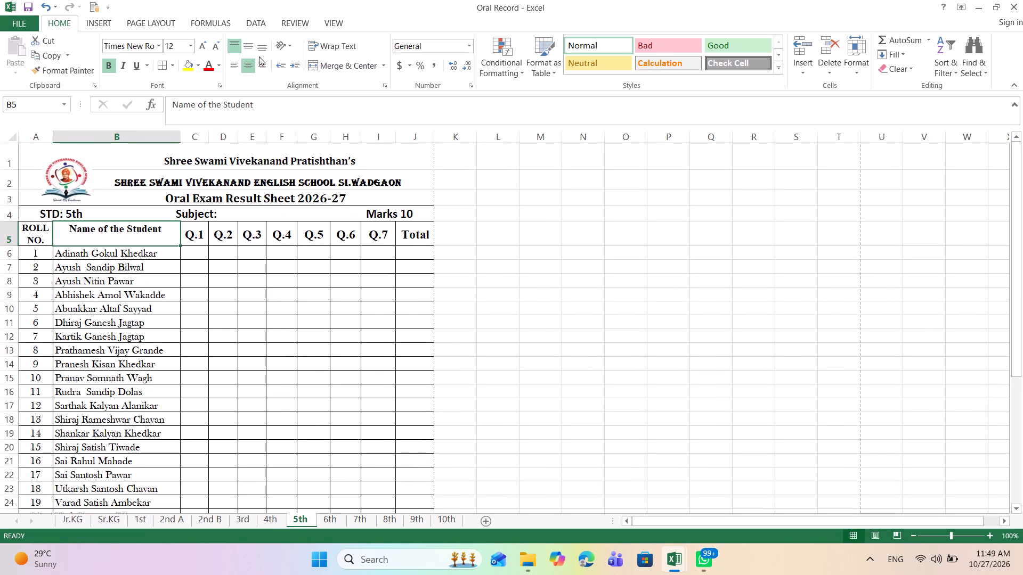
click(250, 43)
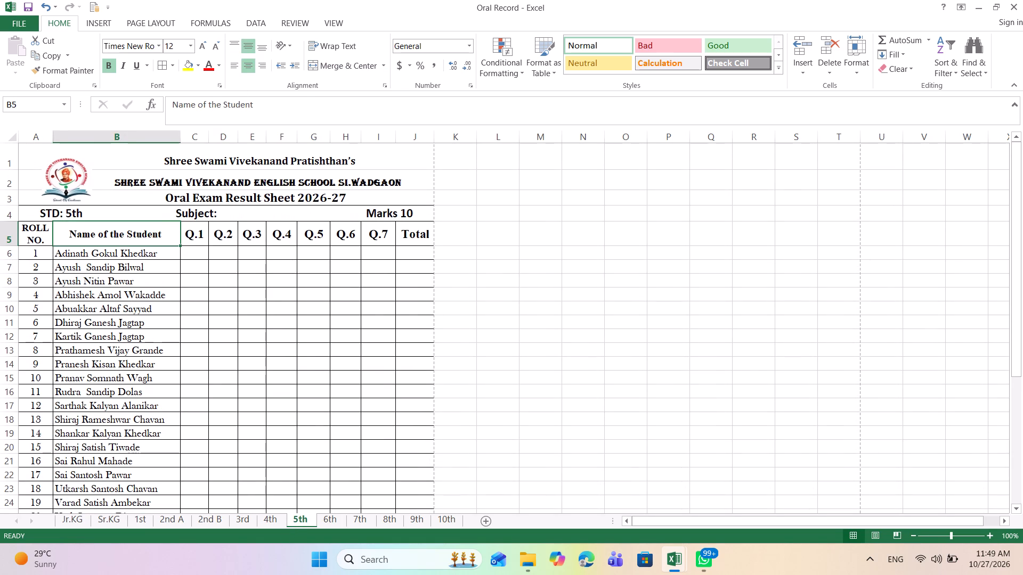
Middle-align the "Name of the Student" heading vertically on the 4th sheet.
click(272, 525)
scroll(143, 188, up, 2)
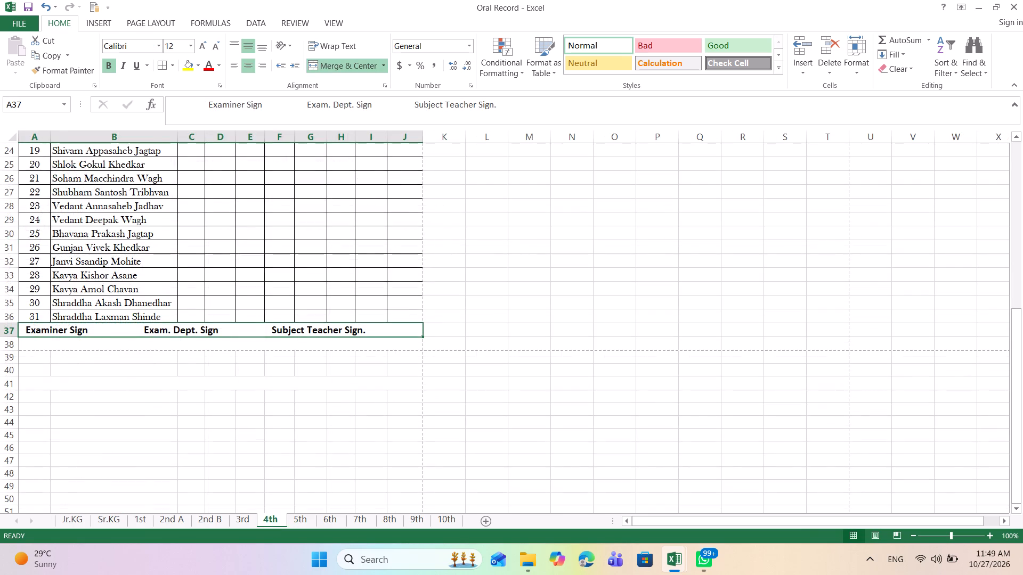
scroll(143, 188, up, 4)
click(135, 225)
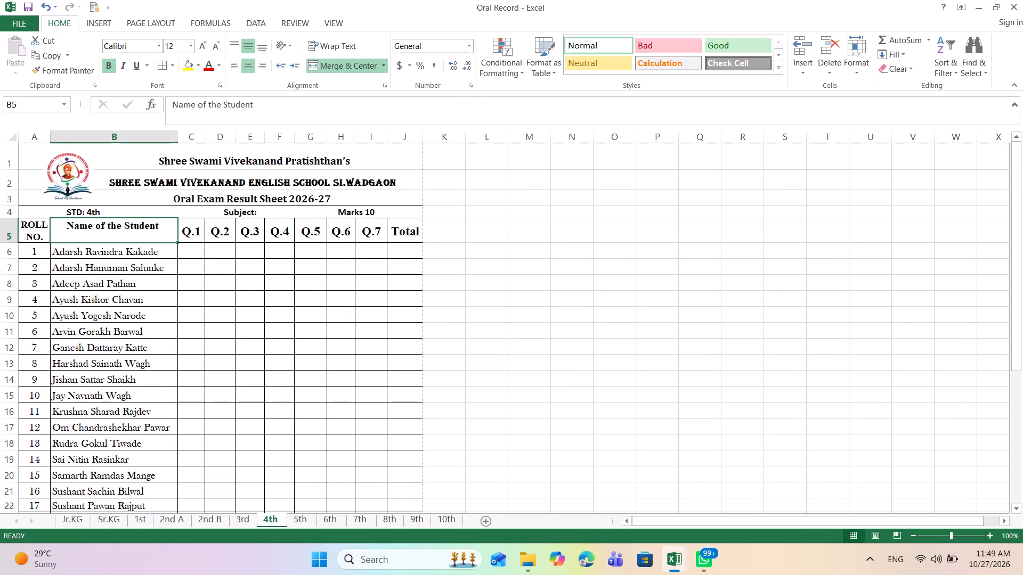
click(247, 45)
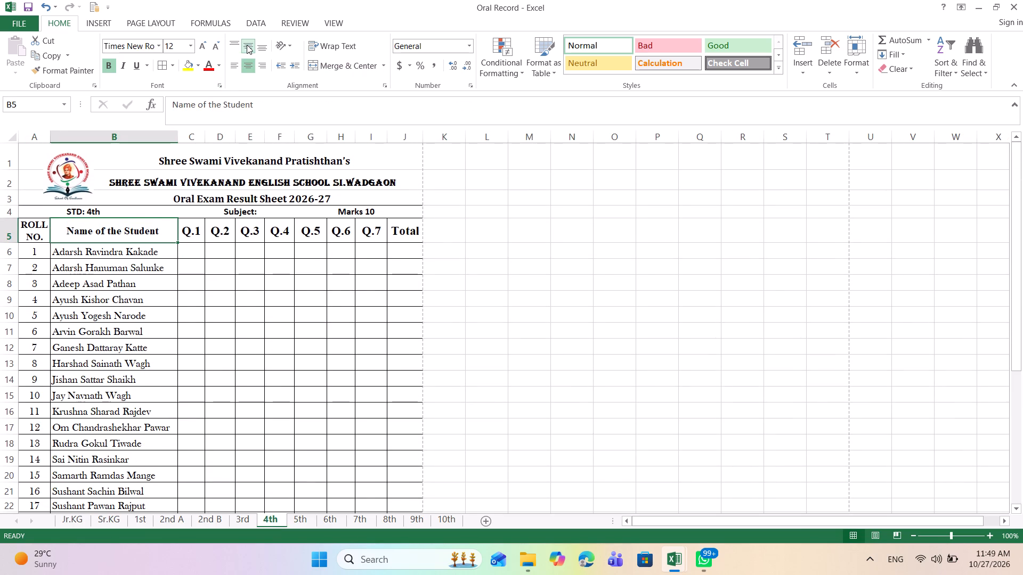
Middle-align the "Name of the Student" heading vertically on the 3rd sheet.
click(243, 519)
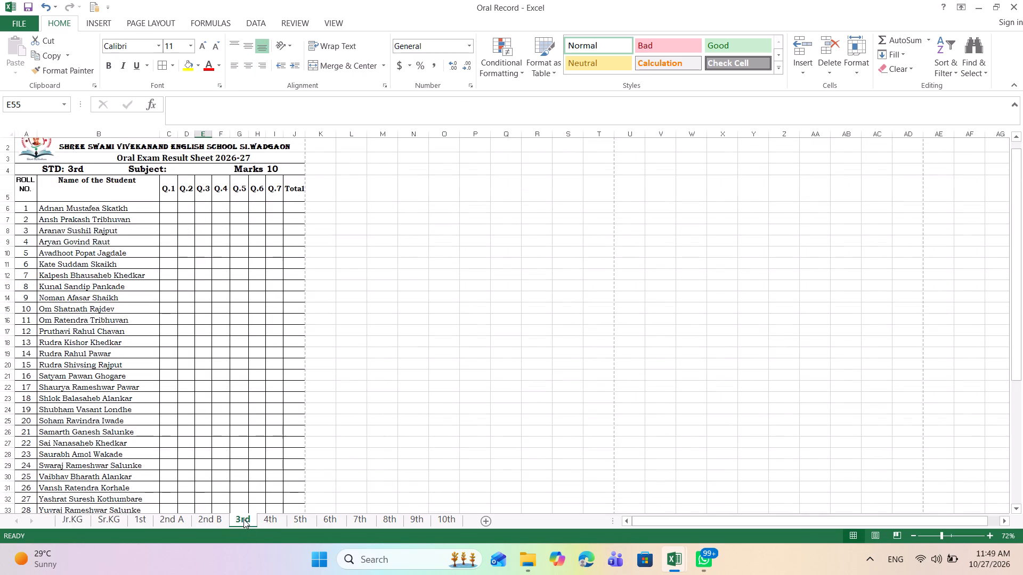
scroll(167, 309, up, 2)
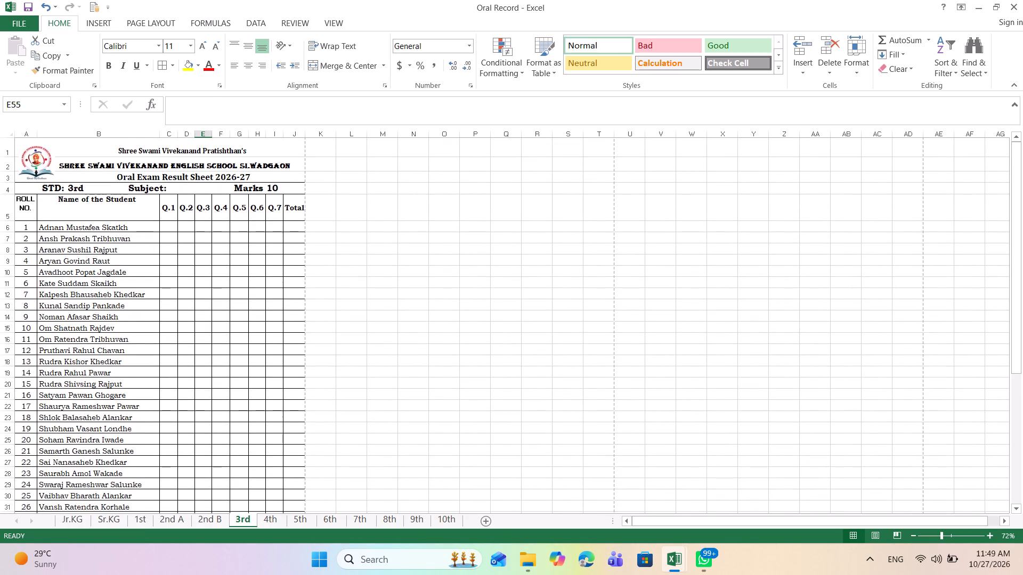
click(82, 202)
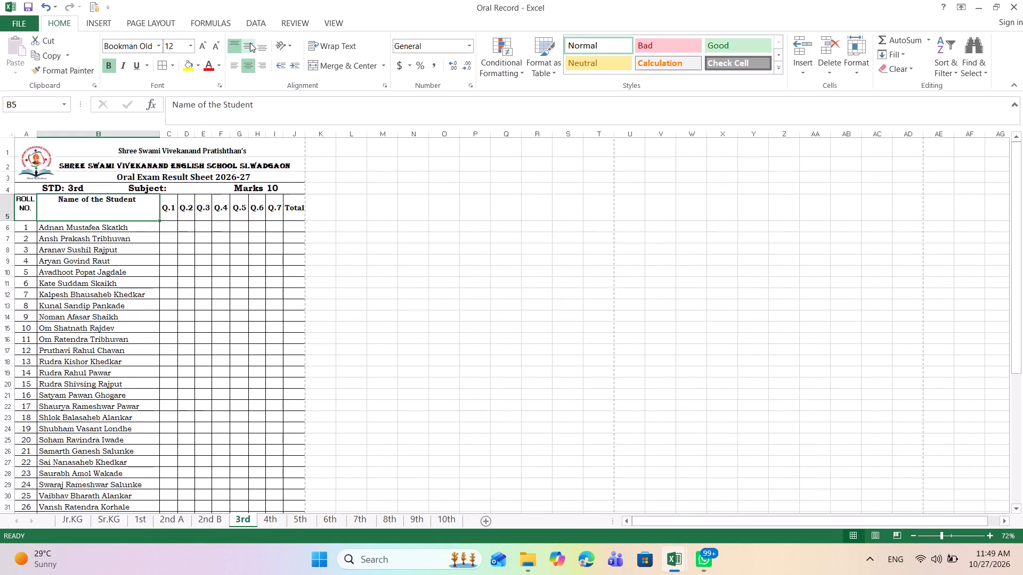
click(250, 43)
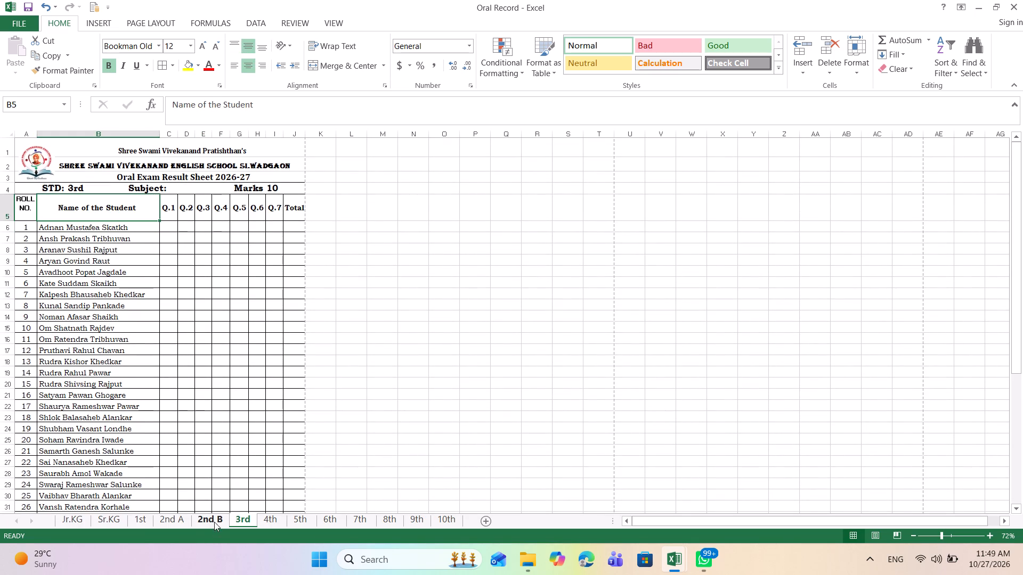
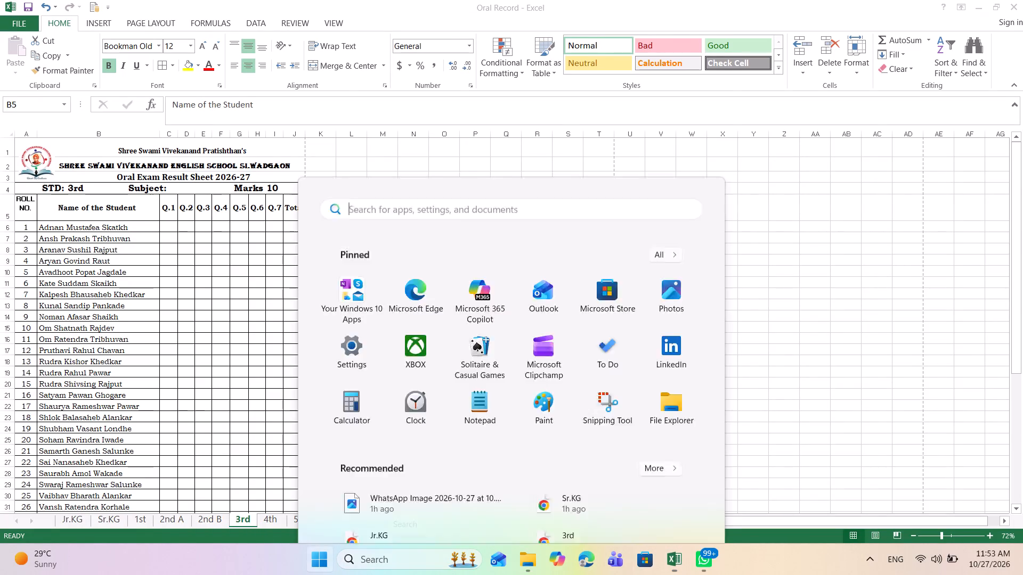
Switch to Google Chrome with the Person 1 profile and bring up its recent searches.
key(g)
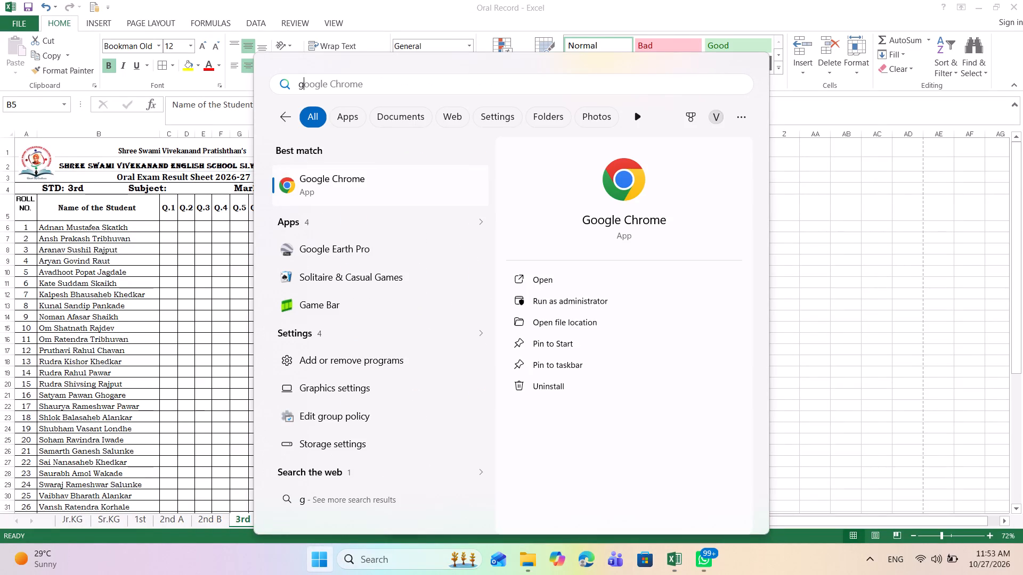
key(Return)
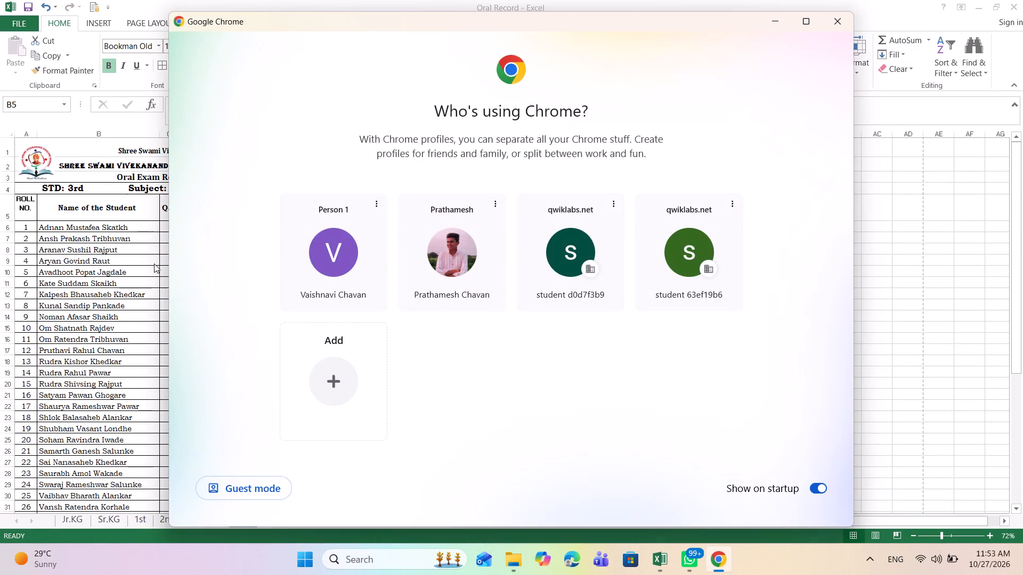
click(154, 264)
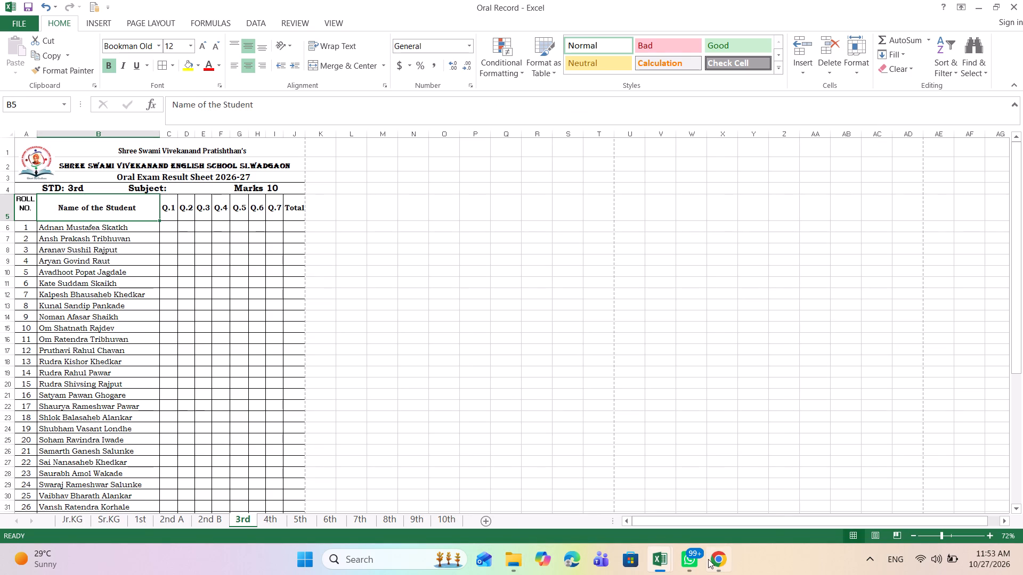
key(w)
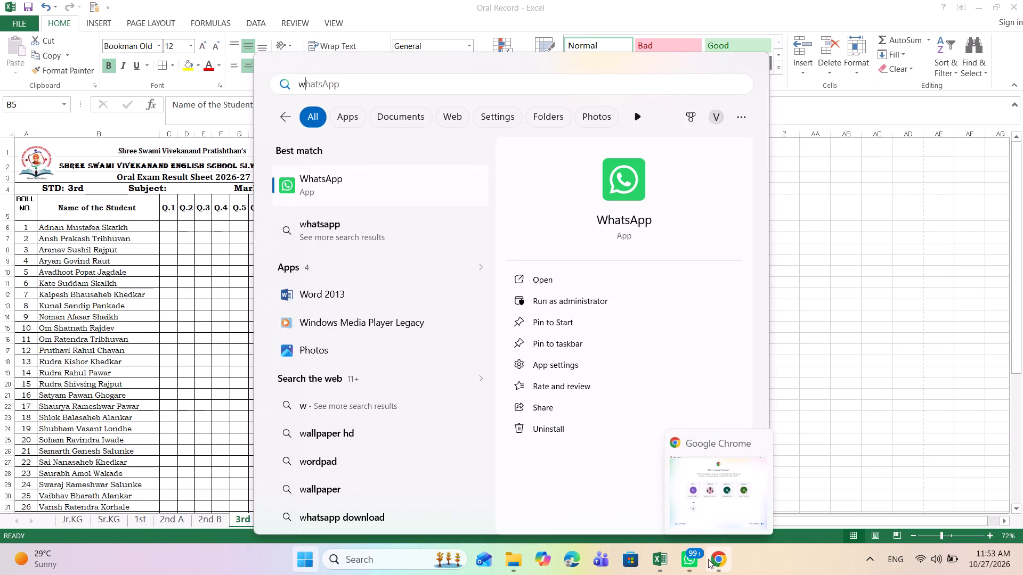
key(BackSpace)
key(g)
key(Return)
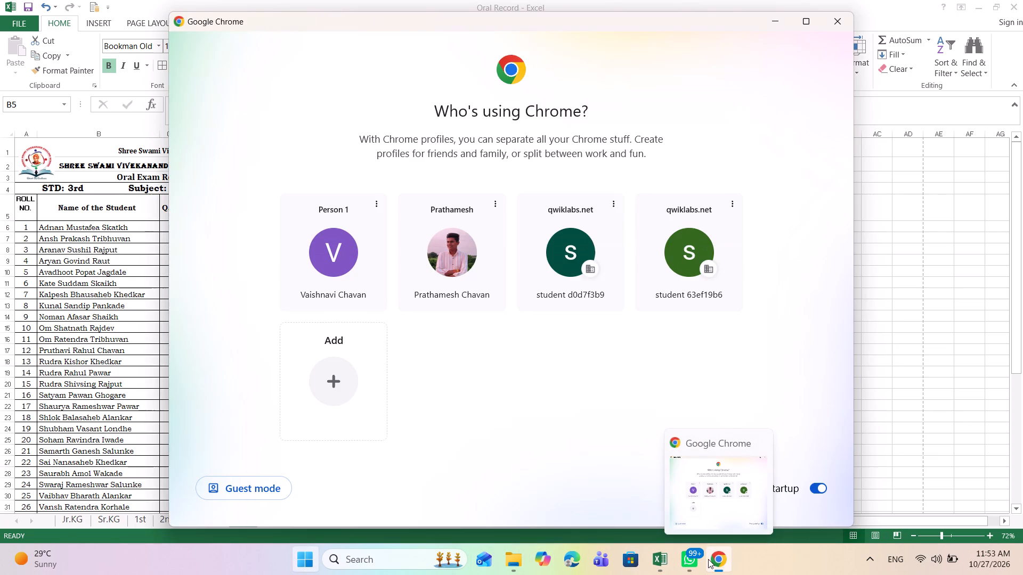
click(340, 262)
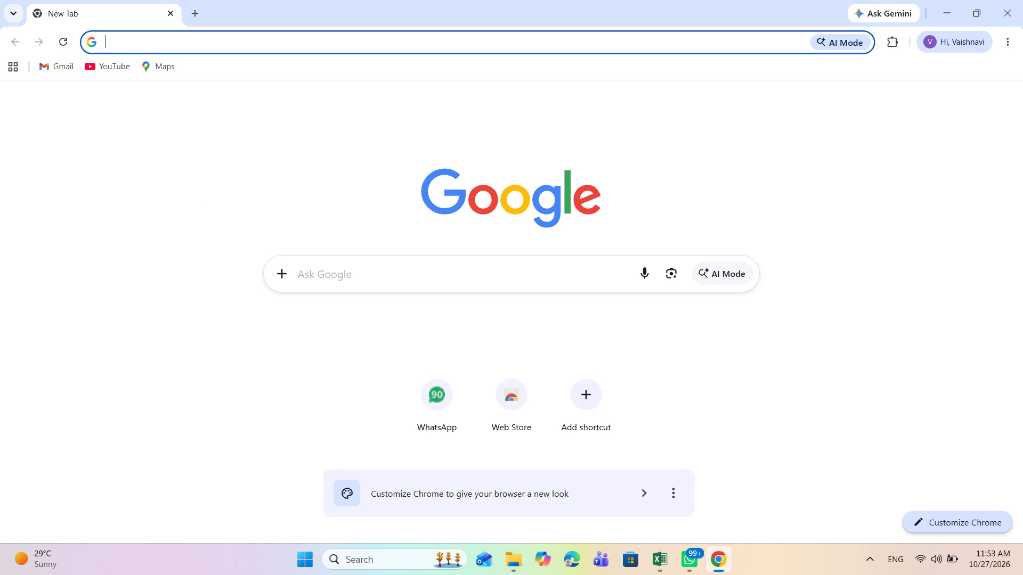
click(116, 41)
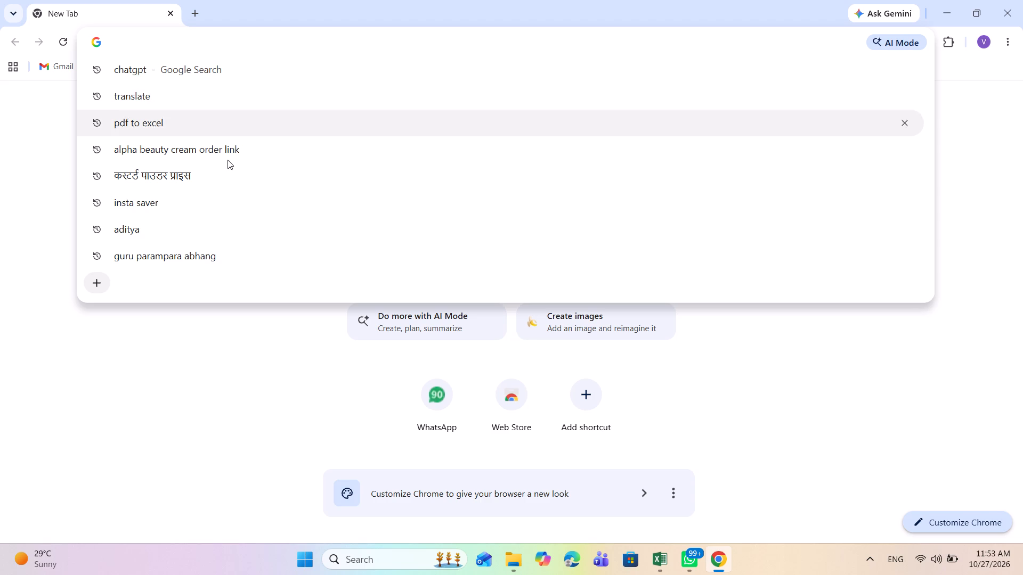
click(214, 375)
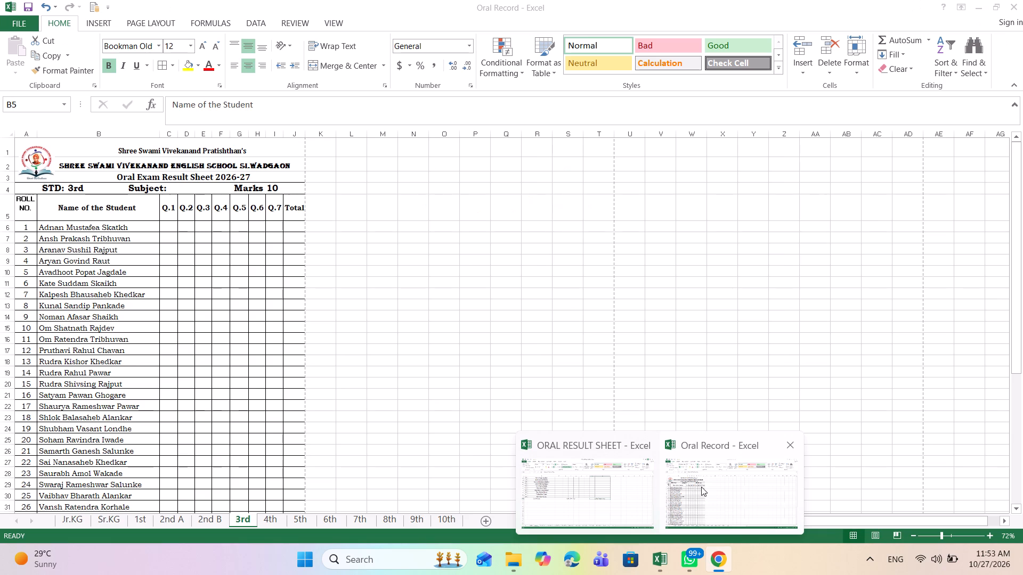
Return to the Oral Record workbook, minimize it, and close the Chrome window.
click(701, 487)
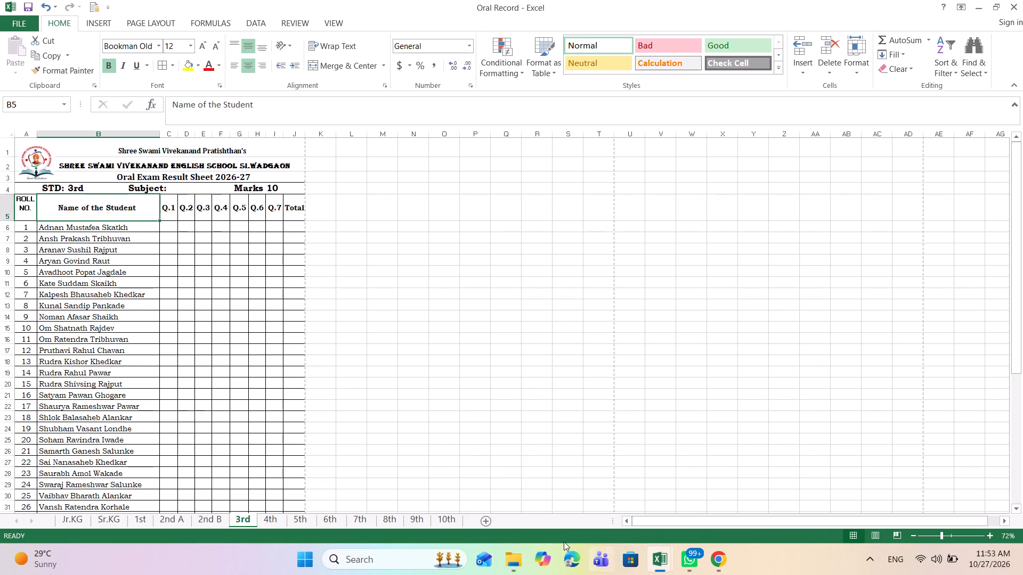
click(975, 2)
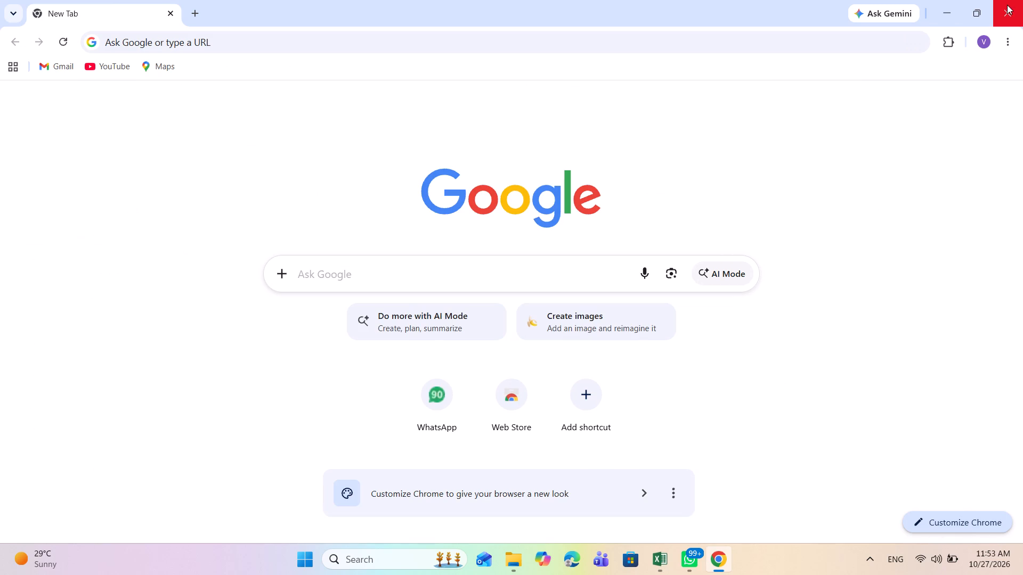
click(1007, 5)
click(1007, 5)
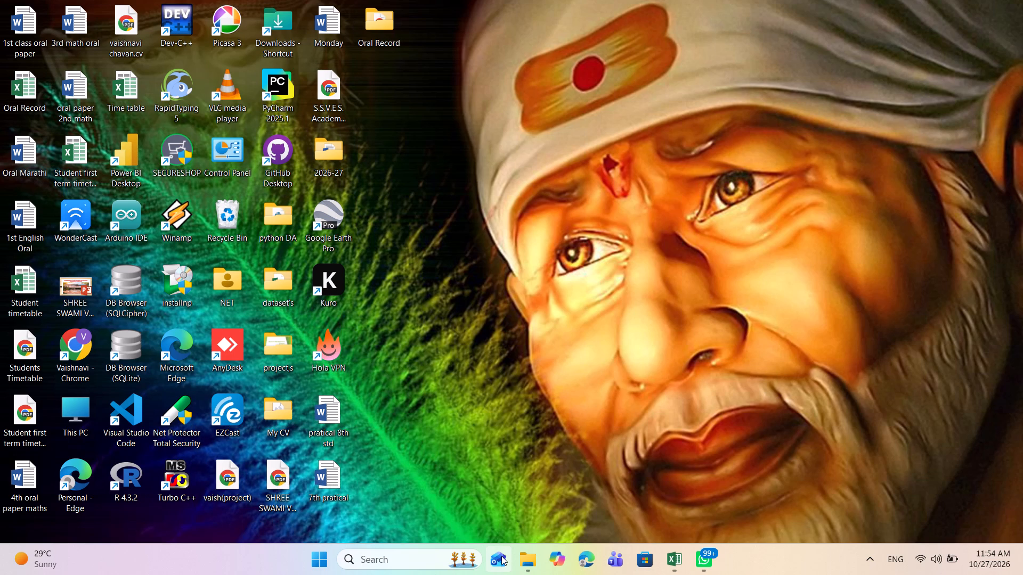
Launch Google Chrome again from the recently searched apps.
click(415, 558)
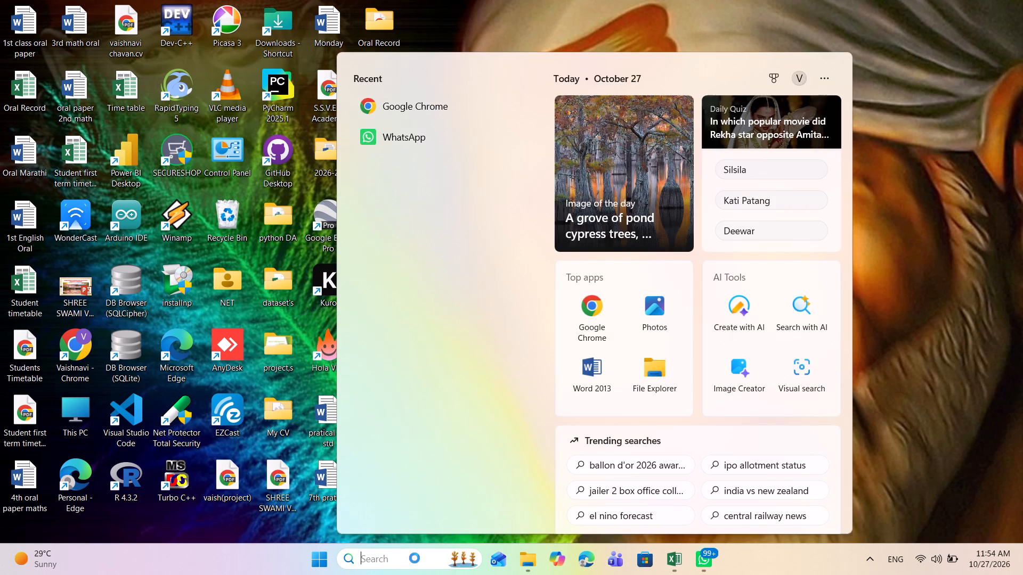
click(432, 96)
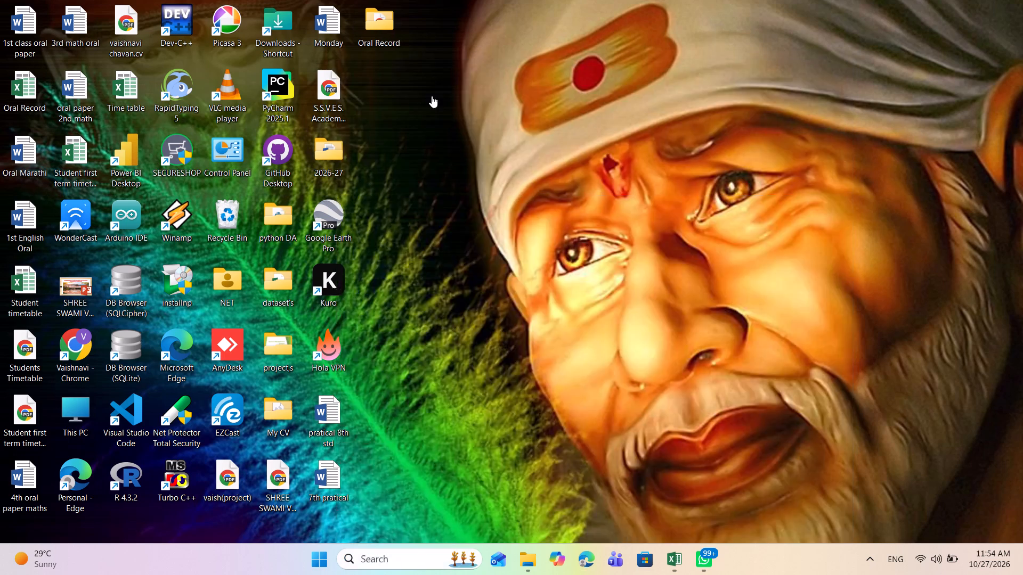